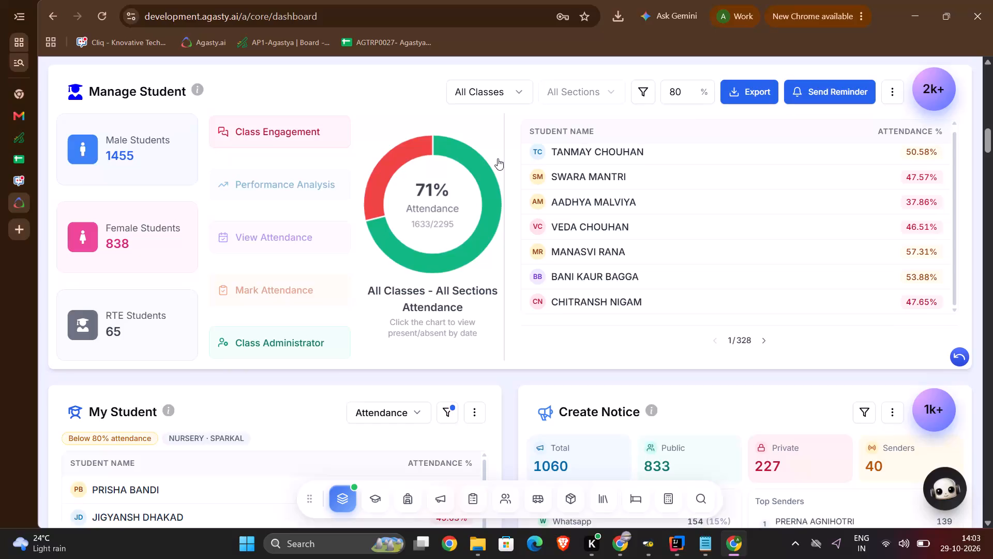
Look through the school dashboard's widgets to find the Manage Academics card.
{"action": "scroll", "coordinate": [498, 158], "scroll_direction": "up", "scroll_amount": 6}
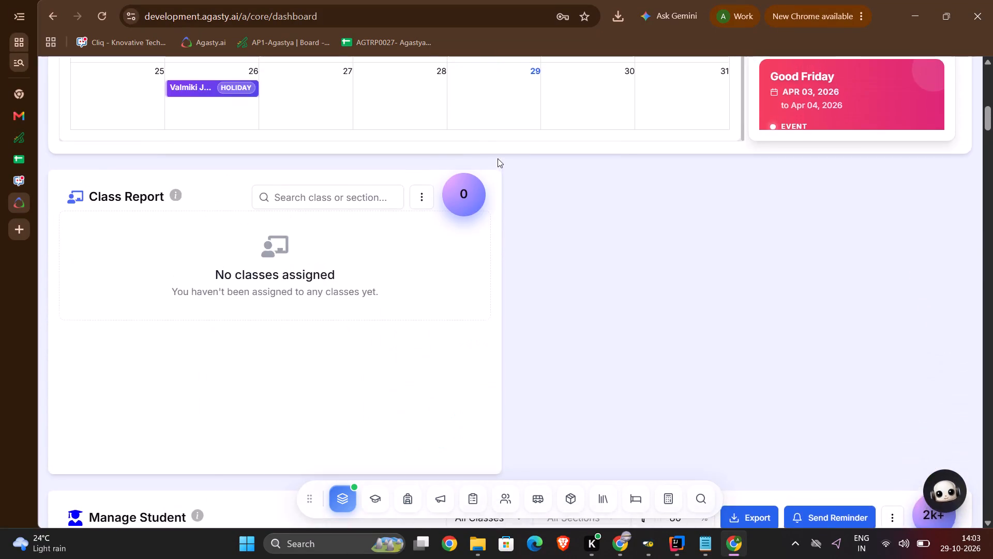
{"action": "scroll", "coordinate": [498, 158], "scroll_direction": "up", "scroll_amount": 2}
{"action": "scroll", "coordinate": [498, 158], "scroll_direction": "down", "scroll_amount": 3}
{"action": "scroll", "coordinate": [498, 158], "scroll_direction": "up", "scroll_amount": 1}
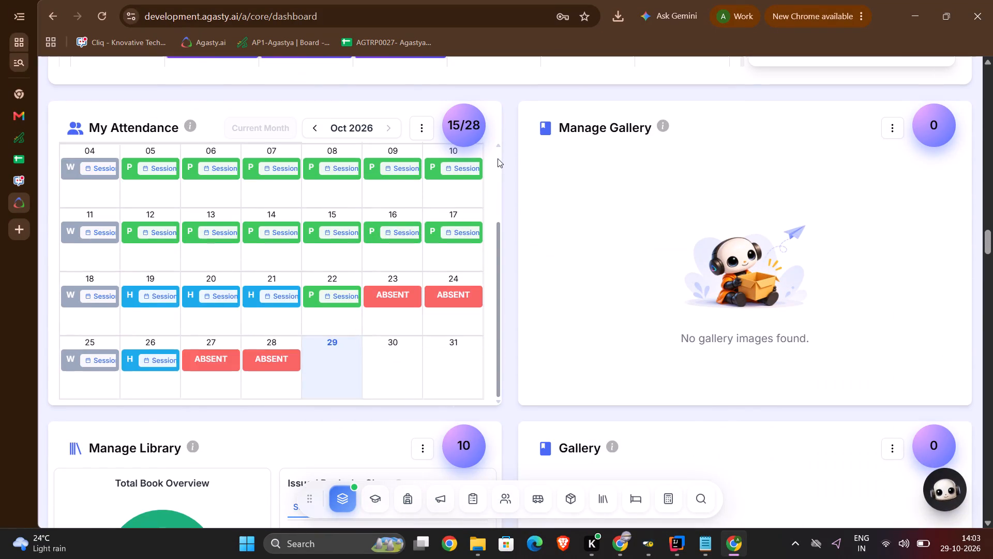
{"action": "scroll", "coordinate": [498, 158], "scroll_direction": "up", "scroll_amount": 1}
{"action": "scroll", "coordinate": [498, 158], "scroll_direction": "down", "scroll_amount": 4}
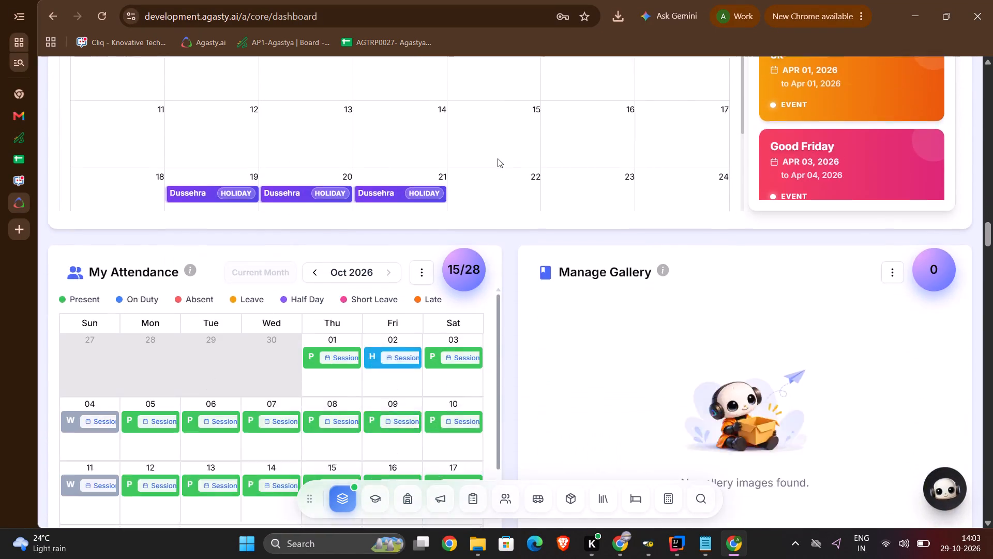
{"action": "scroll", "coordinate": [498, 158], "scroll_direction": "down", "scroll_amount": 6}
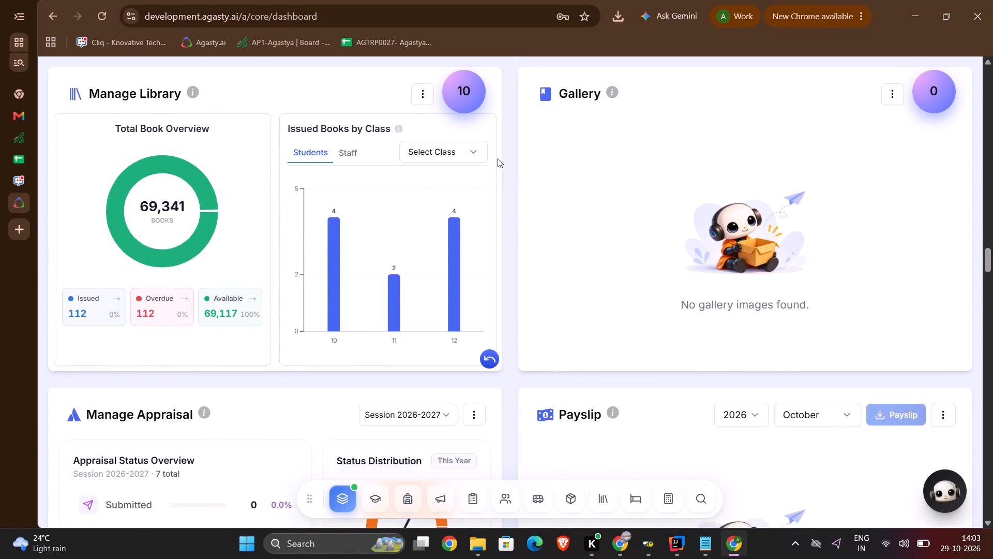
{"action": "scroll", "coordinate": [498, 158], "scroll_direction": "down", "scroll_amount": 6}
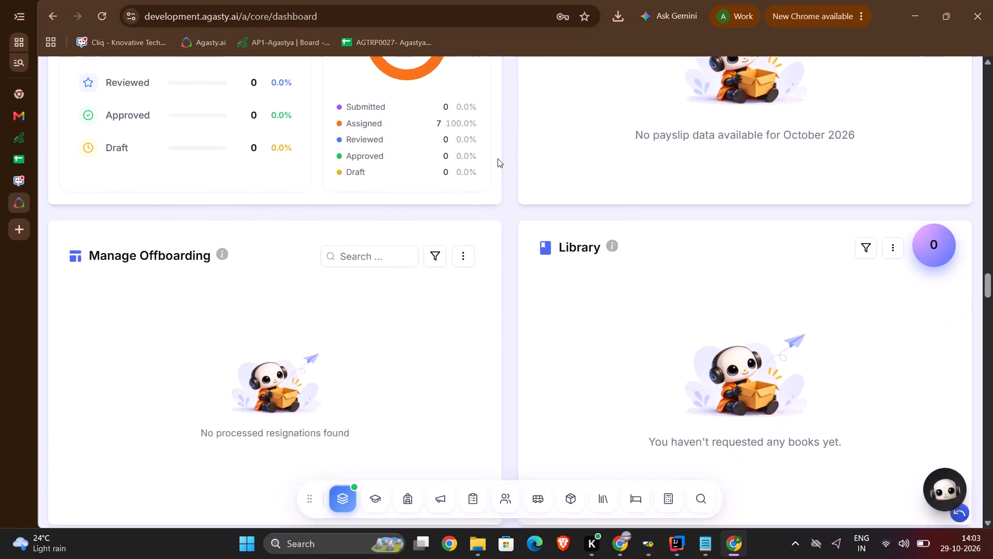
{"action": "scroll", "coordinate": [498, 158], "scroll_direction": "down", "scroll_amount": 6}
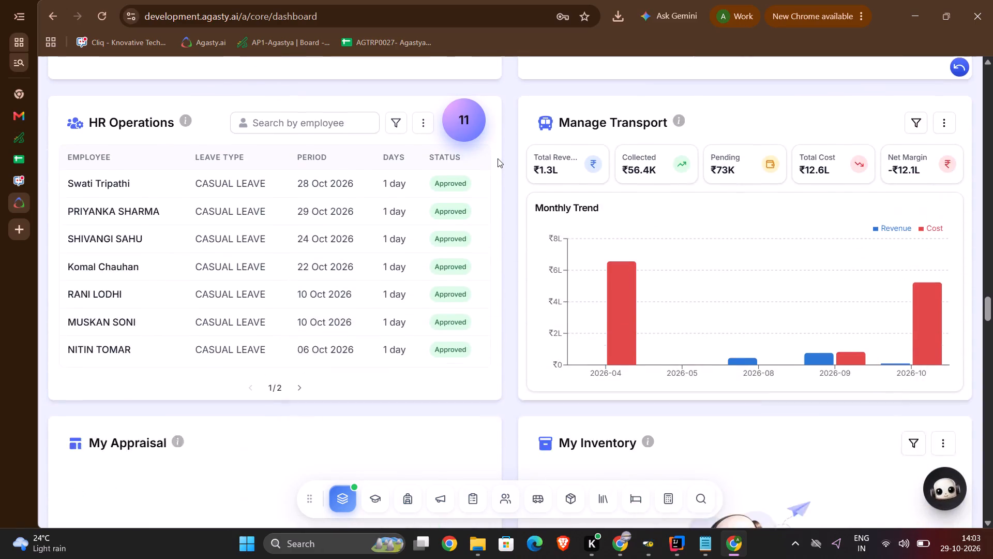
{"action": "scroll", "coordinate": [498, 158], "scroll_direction": "down", "scroll_amount": 6}
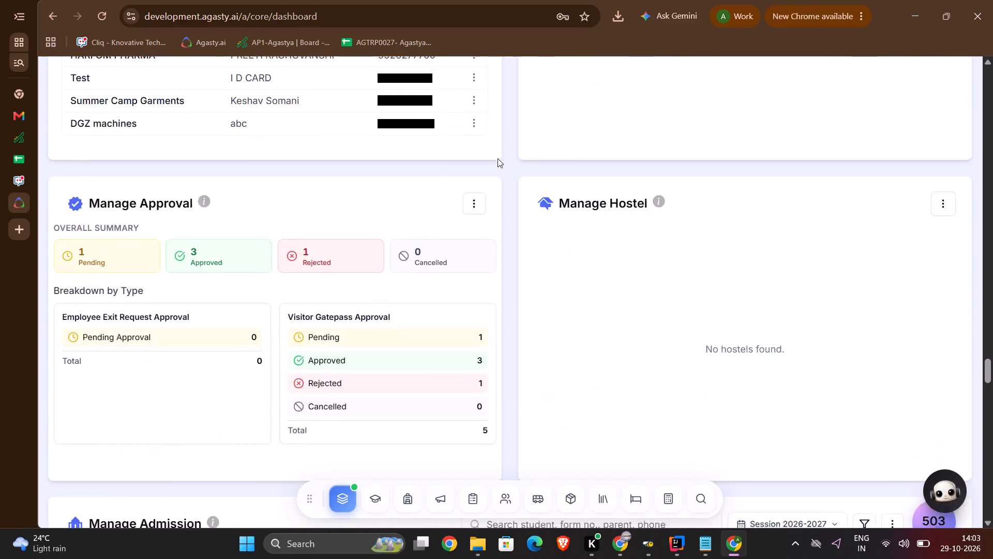
{"action": "scroll", "coordinate": [498, 158], "scroll_direction": "down", "scroll_amount": 6}
{"action": "scroll", "coordinate": [498, 158], "scroll_direction": "up", "scroll_amount": 20}
{"action": "scroll", "coordinate": [498, 158], "scroll_direction": "up", "scroll_amount": 11}
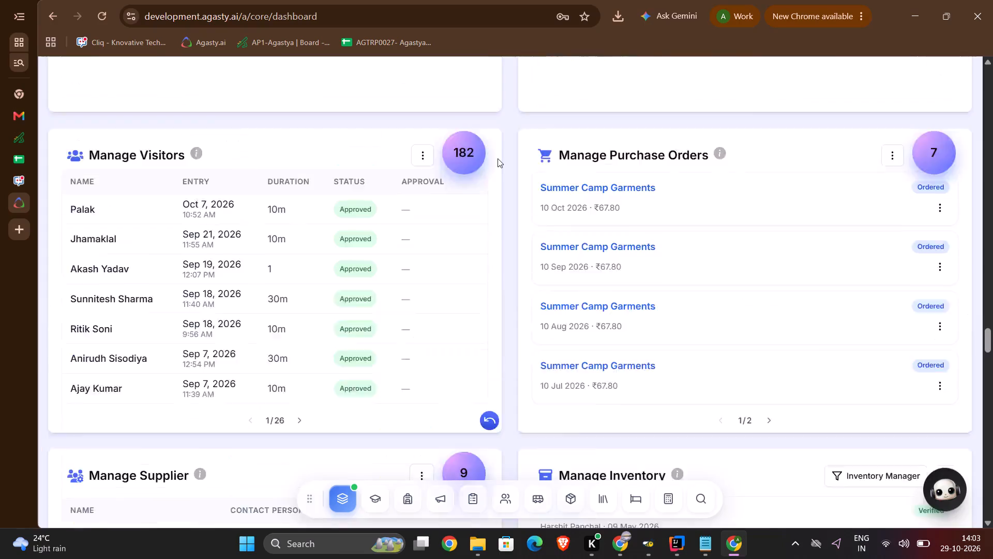
{"action": "scroll", "coordinate": [498, 158], "scroll_direction": "up", "scroll_amount": 9}
{"action": "scroll", "coordinate": [498, 158], "scroll_direction": "up", "scroll_amount": 12}
{"action": "scroll", "coordinate": [498, 158], "scroll_direction": "down", "scroll_amount": 7}
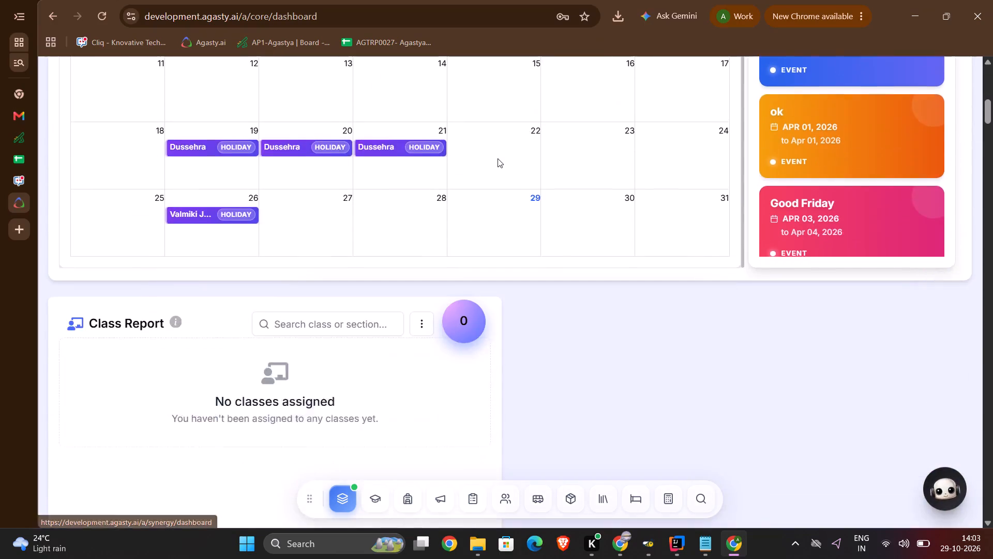
{"action": "scroll", "coordinate": [498, 158], "scroll_direction": "down", "scroll_amount": 5}
{"action": "scroll", "coordinate": [498, 158], "scroll_direction": "up", "scroll_amount": 5}
{"action": "scroll", "coordinate": [498, 158], "scroll_direction": "down", "scroll_amount": 1}
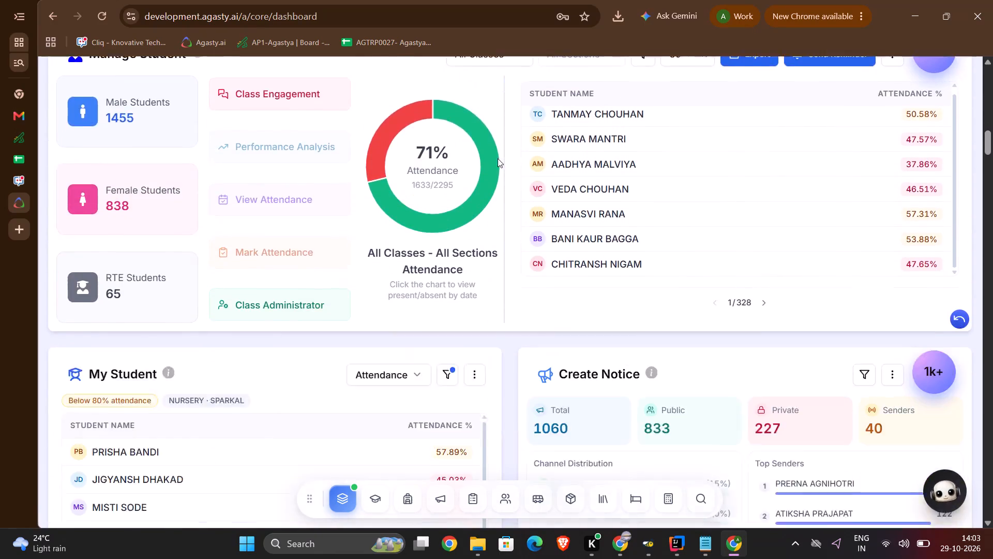
{"action": "scroll", "coordinate": [498, 158], "scroll_direction": "down", "scroll_amount": 1}
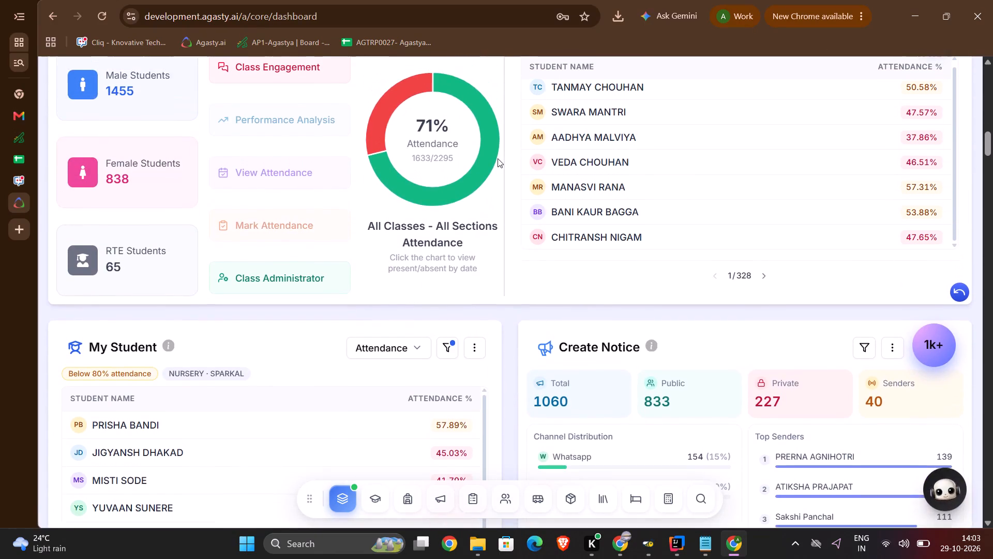
{"action": "scroll", "coordinate": [498, 158], "scroll_direction": "down", "scroll_amount": 3}
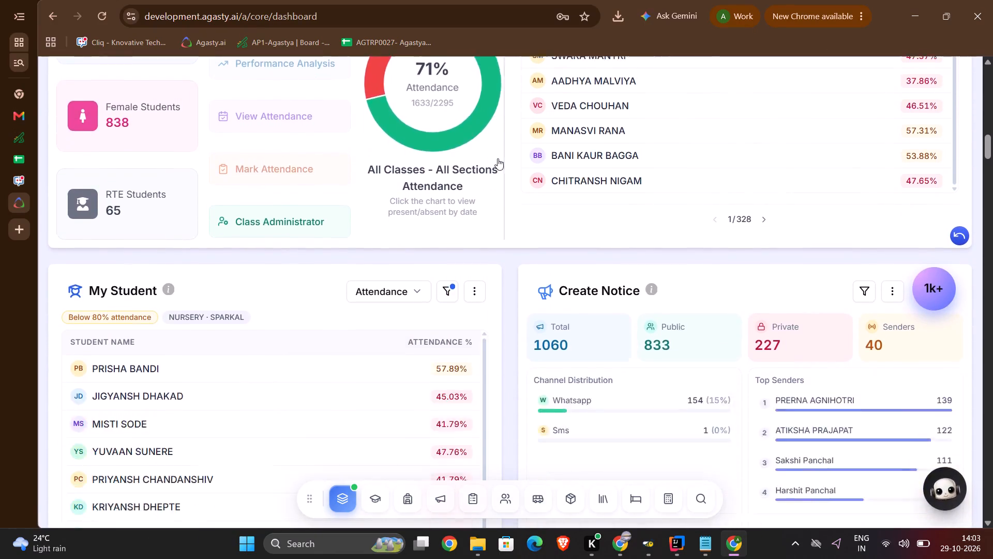
{"action": "scroll", "coordinate": [498, 158], "scroll_direction": "down", "scroll_amount": 3}
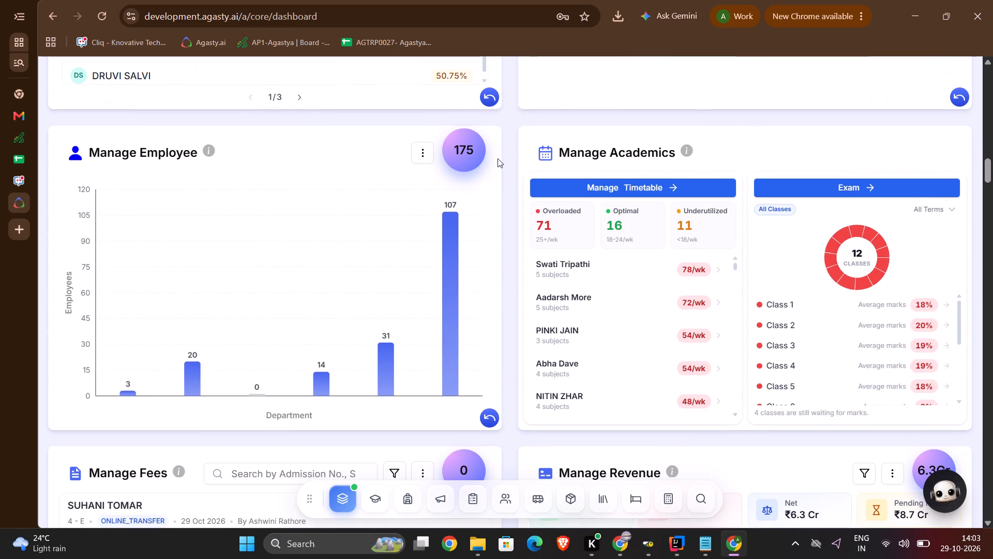
Open exam management from the Manage Academics card and look over its Exam Structure list.
{"action": "left_click", "coordinate": [858, 181]}
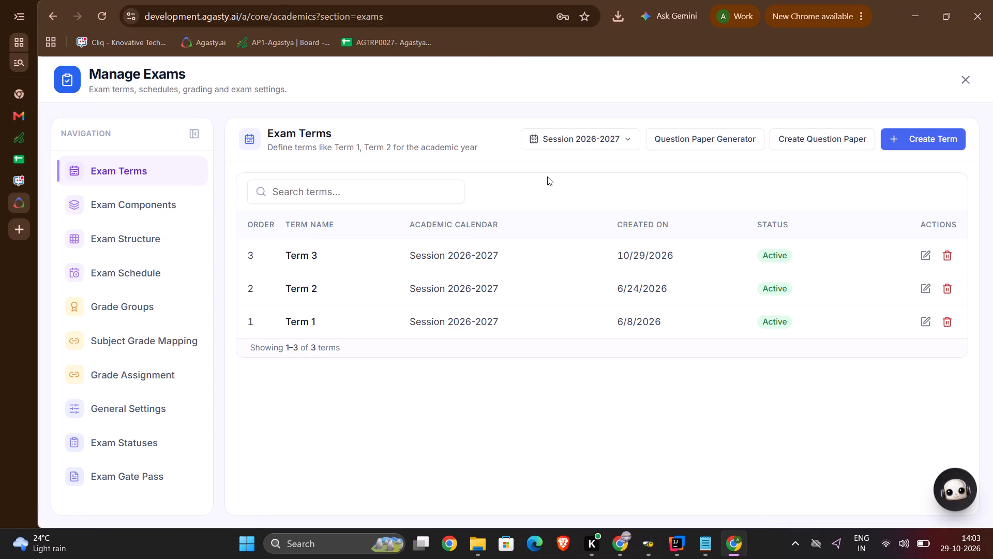
{"action": "left_click", "coordinate": [108, 243]}
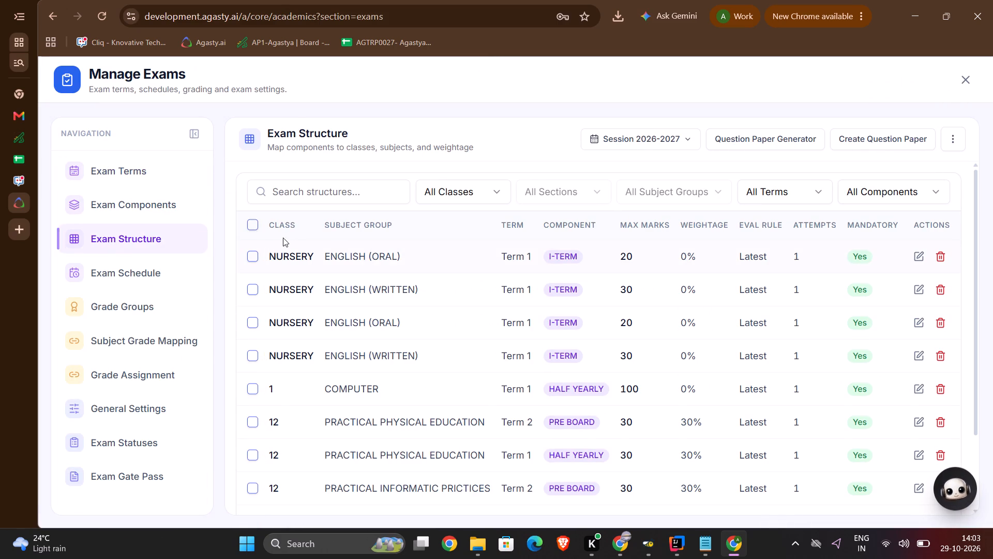
{"action": "scroll", "coordinate": [449, 352], "scroll_direction": "down", "scroll_amount": 4}
{"action": "scroll", "coordinate": [449, 352], "scroll_direction": "up", "scroll_amount": 1}
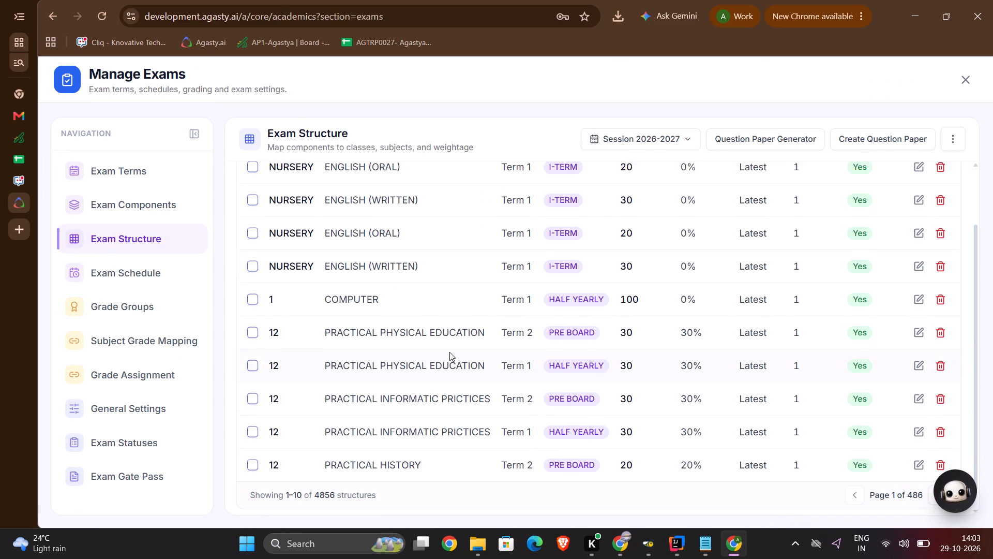
{"action": "scroll", "coordinate": [449, 352], "scroll_direction": "up", "scroll_amount": 3}
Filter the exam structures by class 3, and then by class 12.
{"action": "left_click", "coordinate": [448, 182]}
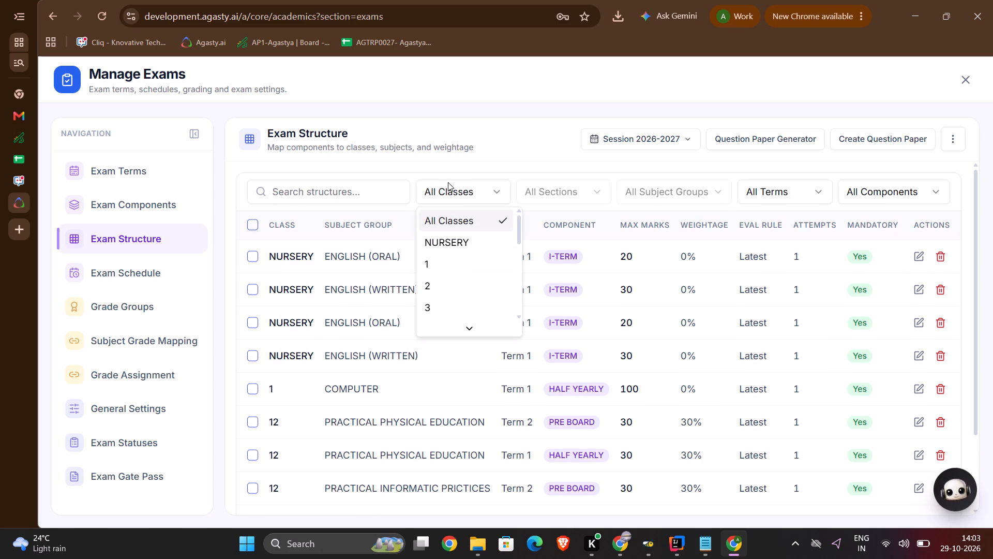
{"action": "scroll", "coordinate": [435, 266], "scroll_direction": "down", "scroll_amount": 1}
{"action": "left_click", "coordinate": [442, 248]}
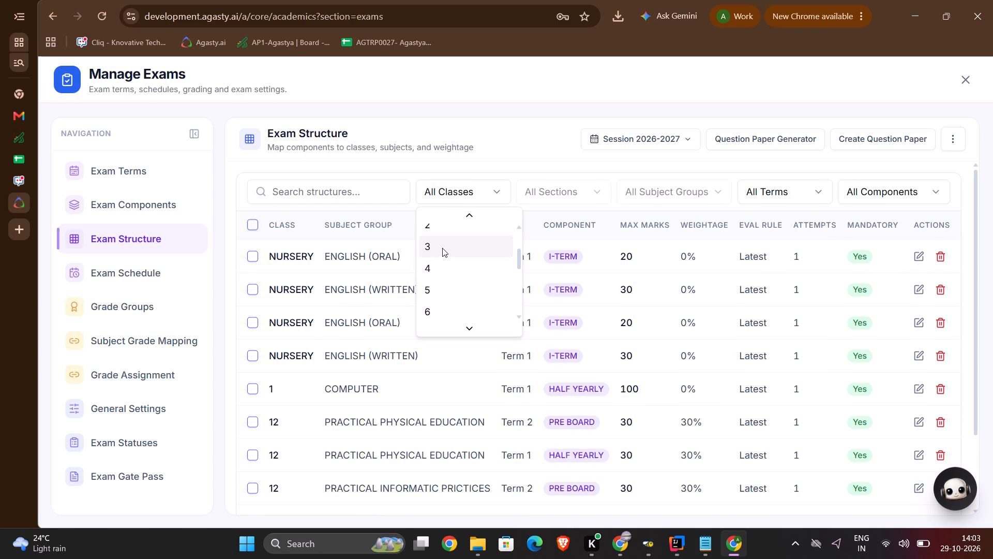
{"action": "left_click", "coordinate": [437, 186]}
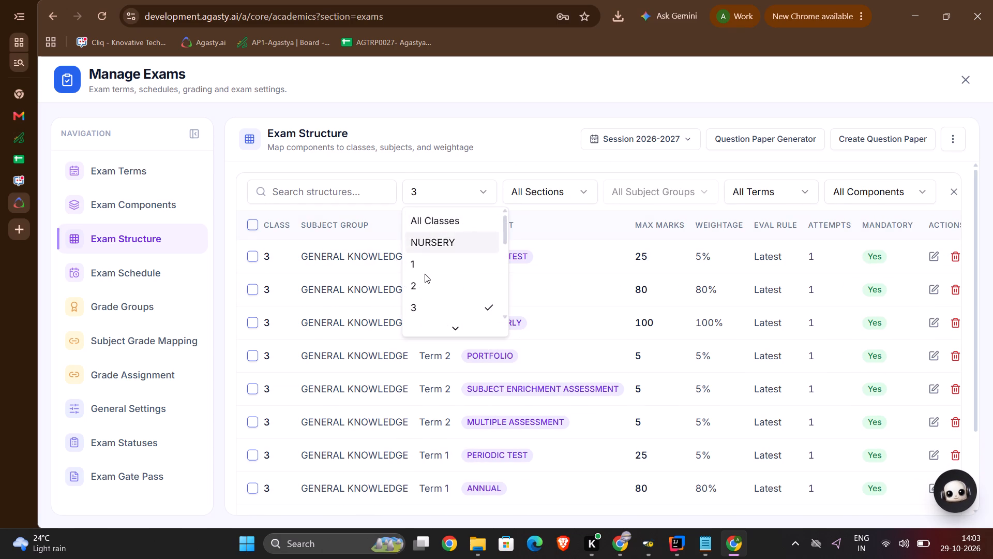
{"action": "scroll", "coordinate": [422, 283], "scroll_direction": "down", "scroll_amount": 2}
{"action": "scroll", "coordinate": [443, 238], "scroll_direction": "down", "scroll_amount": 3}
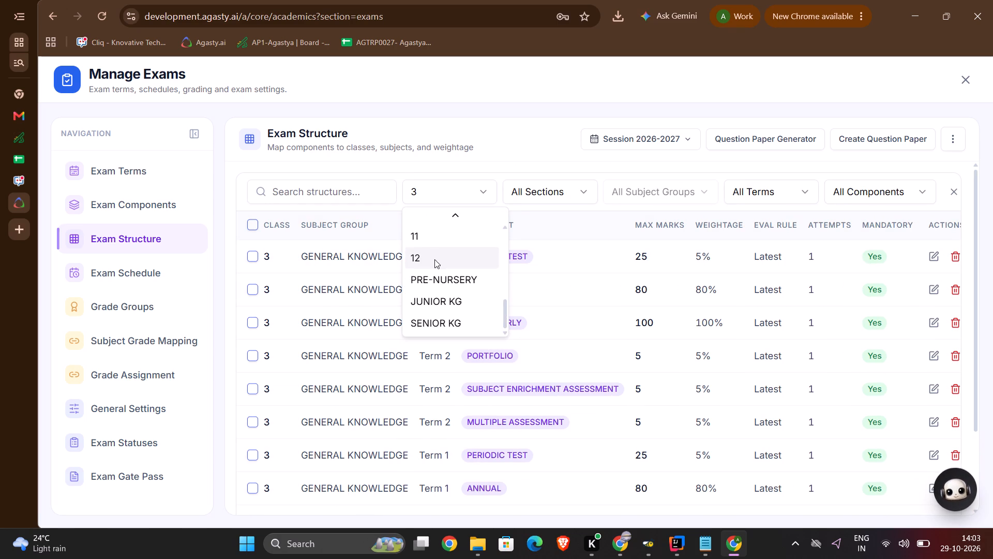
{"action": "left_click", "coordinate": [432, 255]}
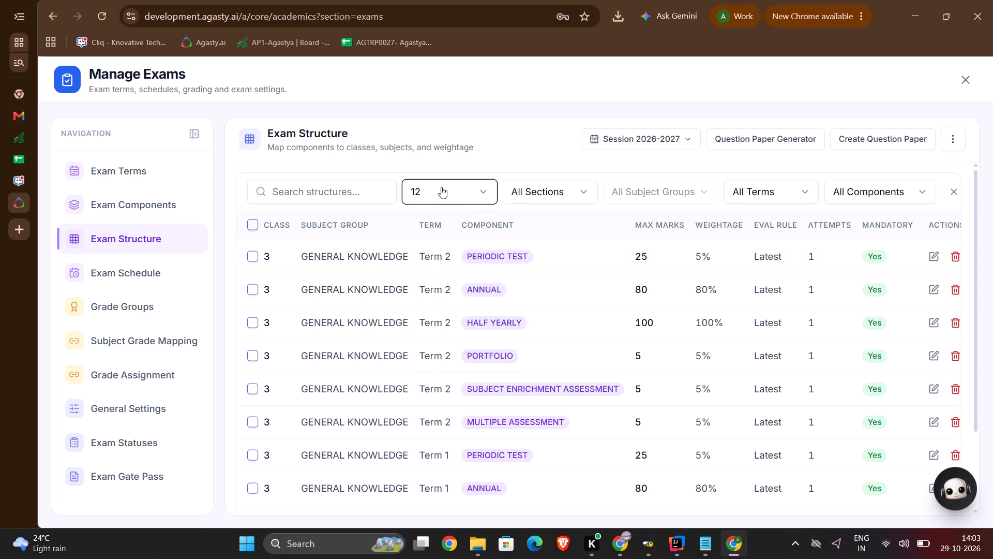
Filter the exam structures by the NURSERY class and review the listed entries.
{"action": "left_click", "coordinate": [440, 188]}
{"action": "scroll", "coordinate": [429, 267], "scroll_direction": "up", "scroll_amount": 4}
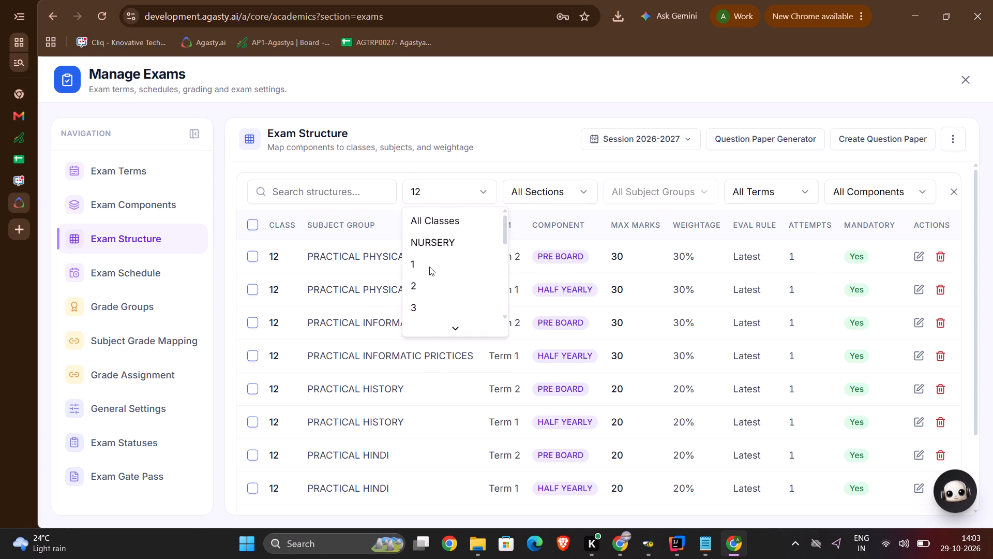
{"action": "scroll", "coordinate": [429, 267], "scroll_direction": "up", "scroll_amount": 1}
{"action": "left_click", "coordinate": [424, 259]}
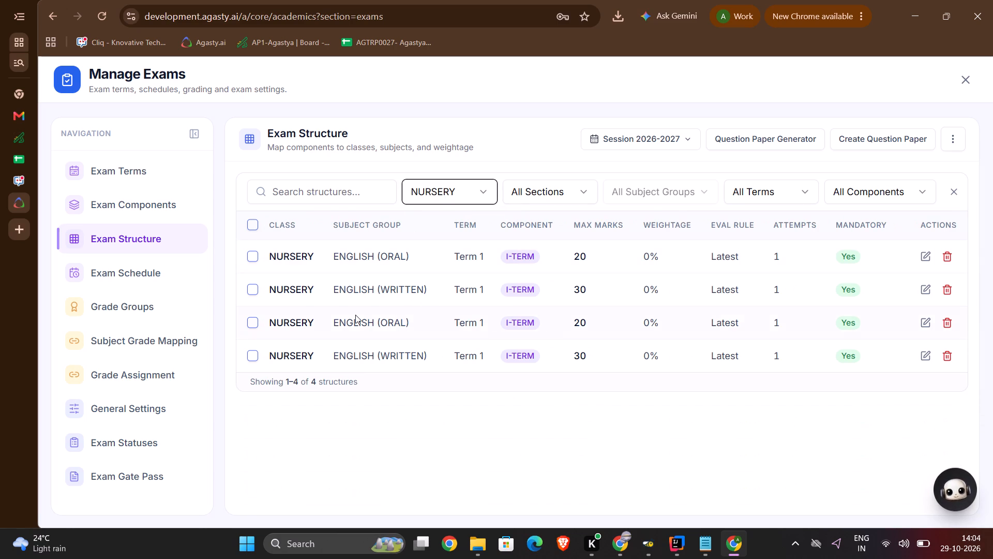
{"action": "scroll", "coordinate": [355, 315], "scroll_direction": "down", "scroll_amount": 1}
{"action": "scroll", "coordinate": [355, 315], "scroll_direction": "up", "scroll_amount": 1}
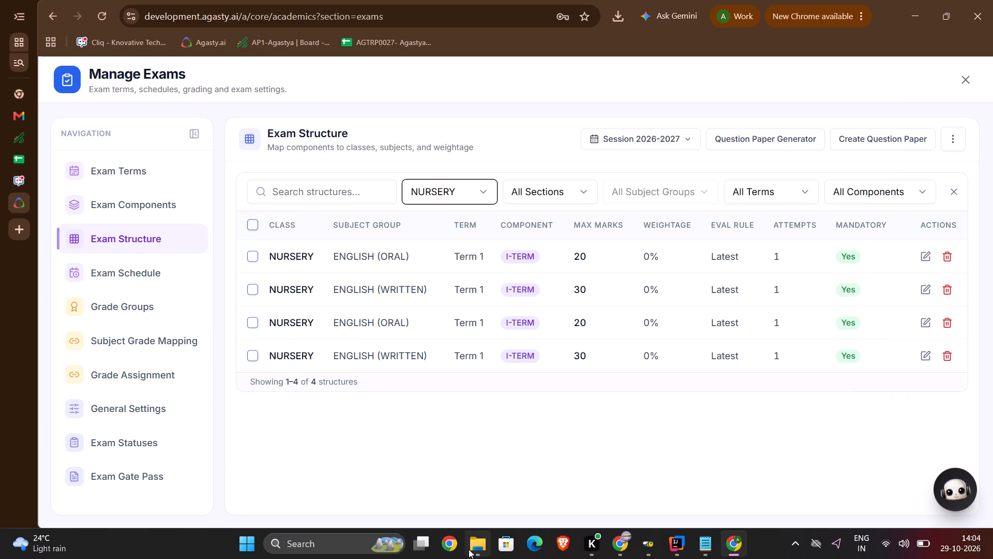
In File Explorer, refresh the Downloads folder, open exam_structure_template 1.xlsx in Excel and enable editing.
{"action": "left_click", "coordinate": [469, 550]}
{"action": "left_click", "coordinate": [62, 180]}
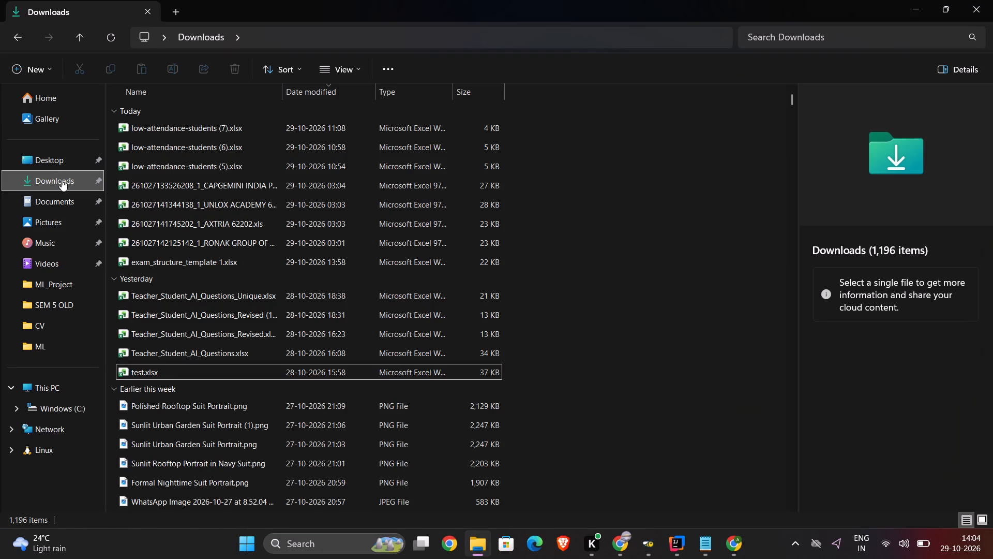
{"action": "left_click", "coordinate": [100, 36]}
{"action": "left_click", "coordinate": [115, 33]}
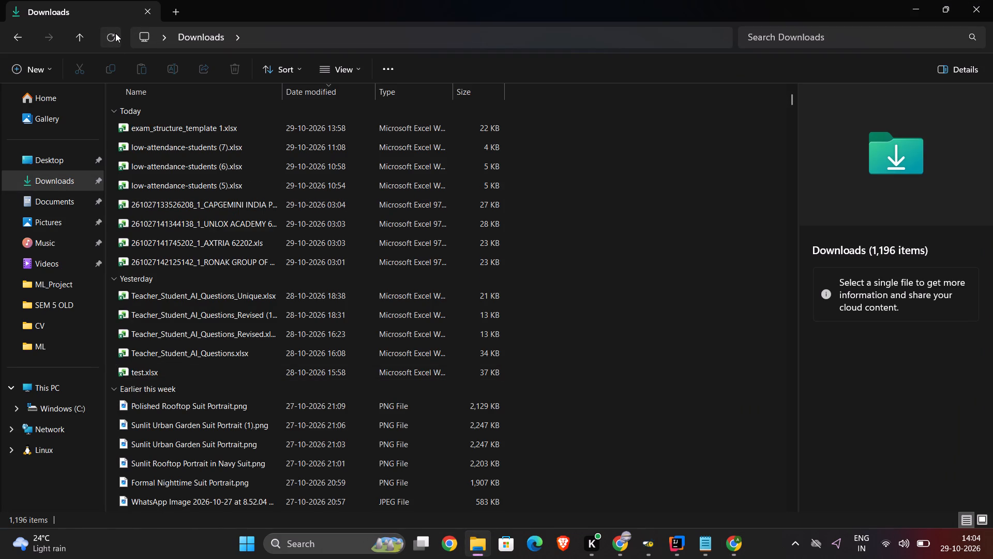
{"action": "triple_click", "coordinate": [115, 33]}
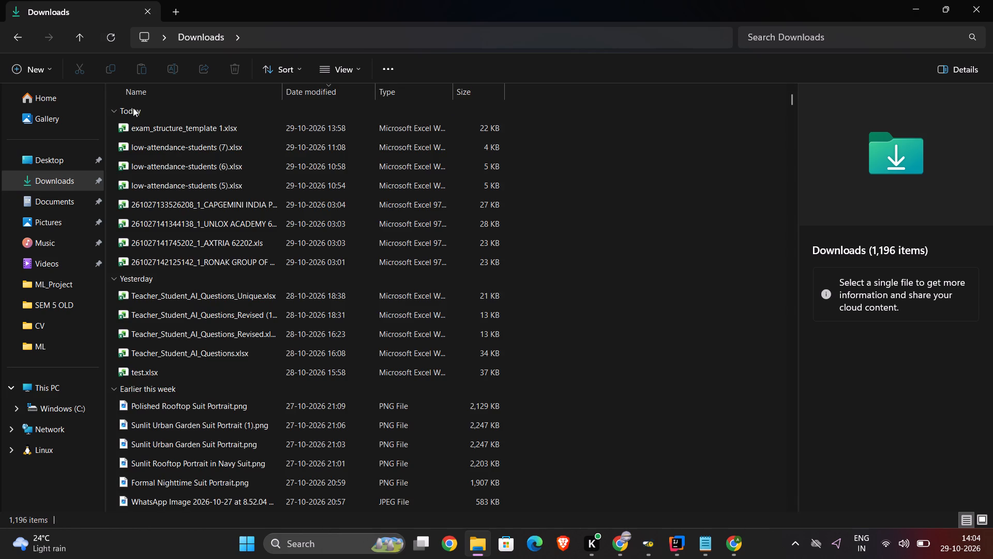
{"action": "triple_click", "coordinate": [166, 127]}
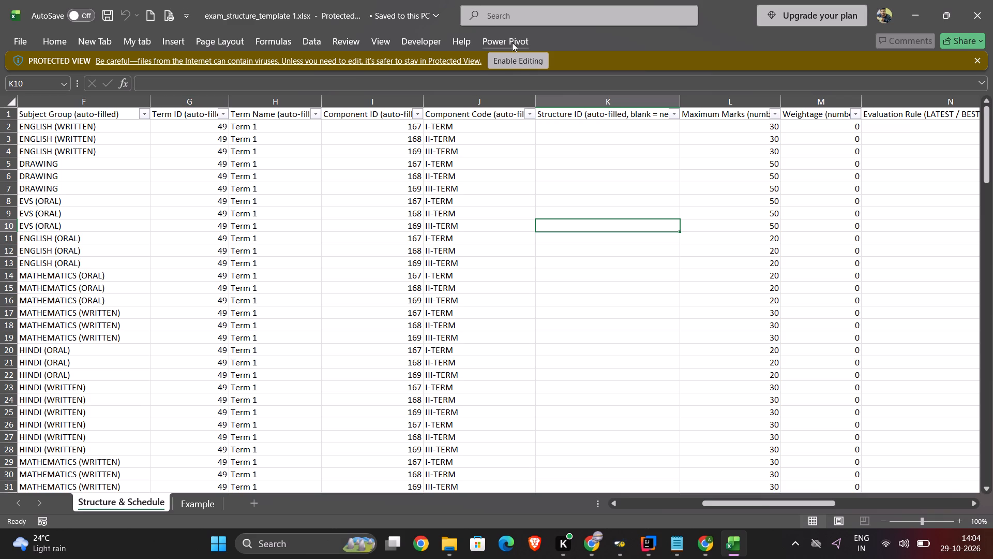
{"action": "left_click", "coordinate": [513, 62]}
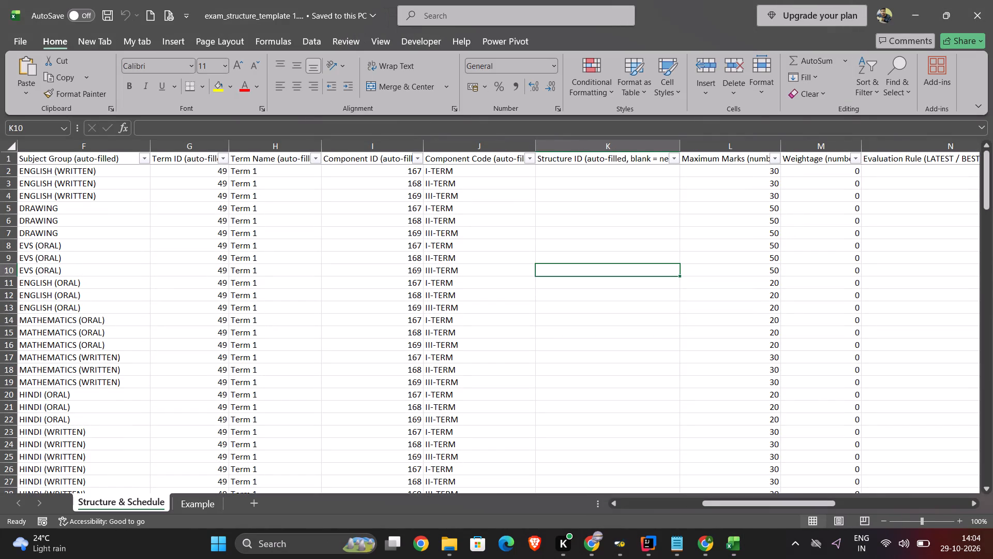
Look over the Structure & Schedule sheet and enter Latest as the Evaluation Rule in row 2 (cell N2).
{"action": "scroll", "coordinate": [321, 207], "scroll_direction": "down", "scroll_amount": 4}
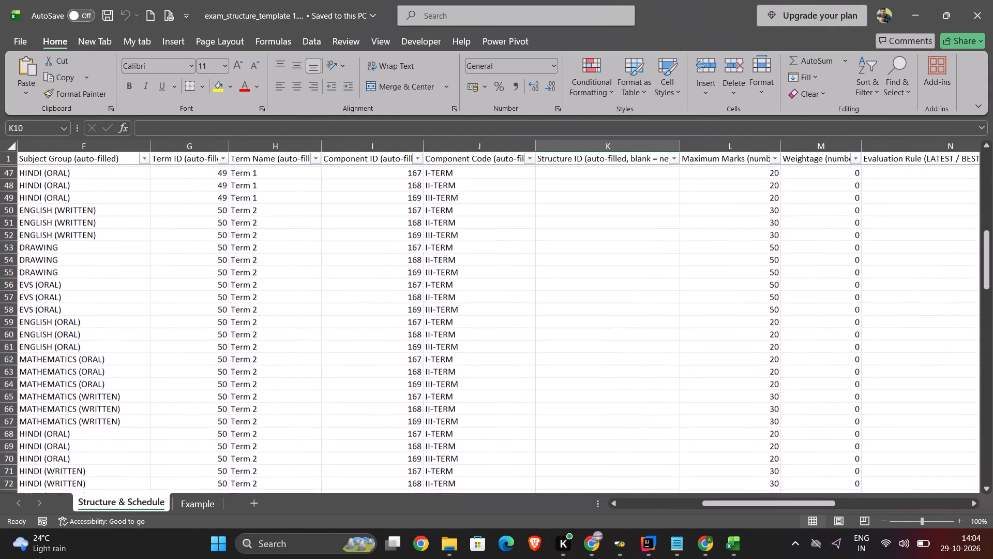
{"action": "scroll", "coordinate": [321, 207], "scroll_direction": "down", "scroll_amount": 1}
{"action": "scroll", "coordinate": [321, 207], "scroll_direction": "up", "scroll_amount": 9}
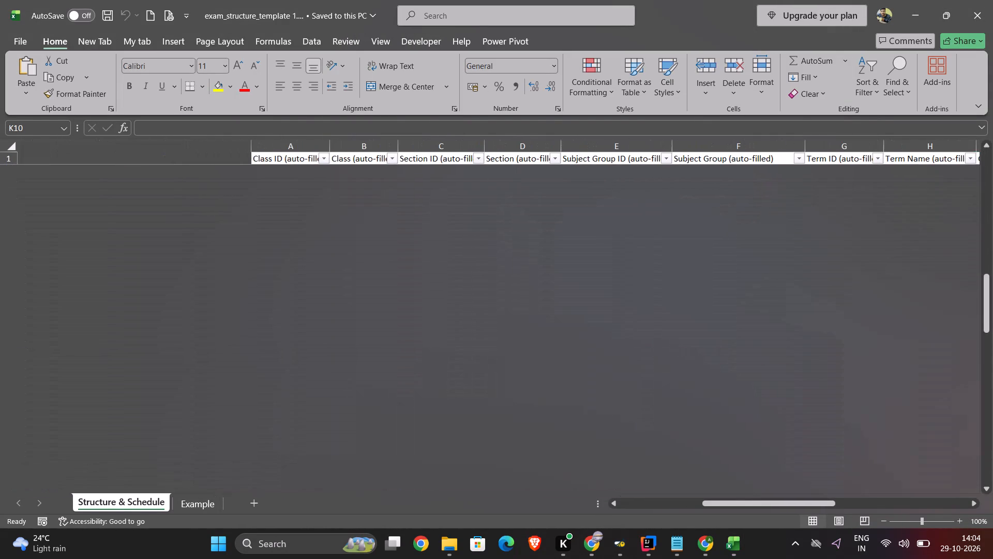
{"action": "scroll", "coordinate": [405, 260], "scroll_direction": "left", "scroll_amount": 6}
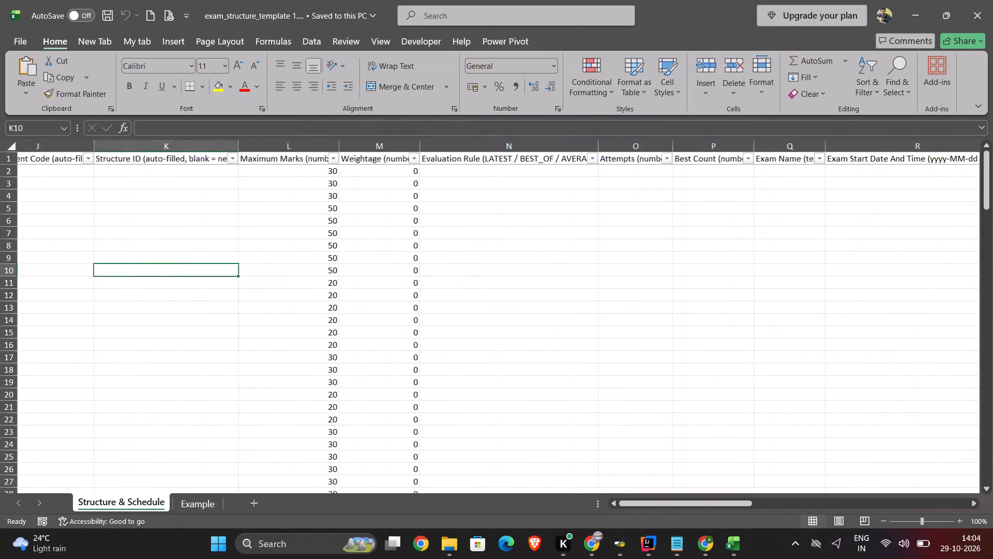
{"action": "scroll", "coordinate": [405, 260], "scroll_direction": "left", "scroll_amount": 2}
{"action": "scroll", "coordinate": [405, 260], "scroll_direction": "right", "scroll_amount": 5}
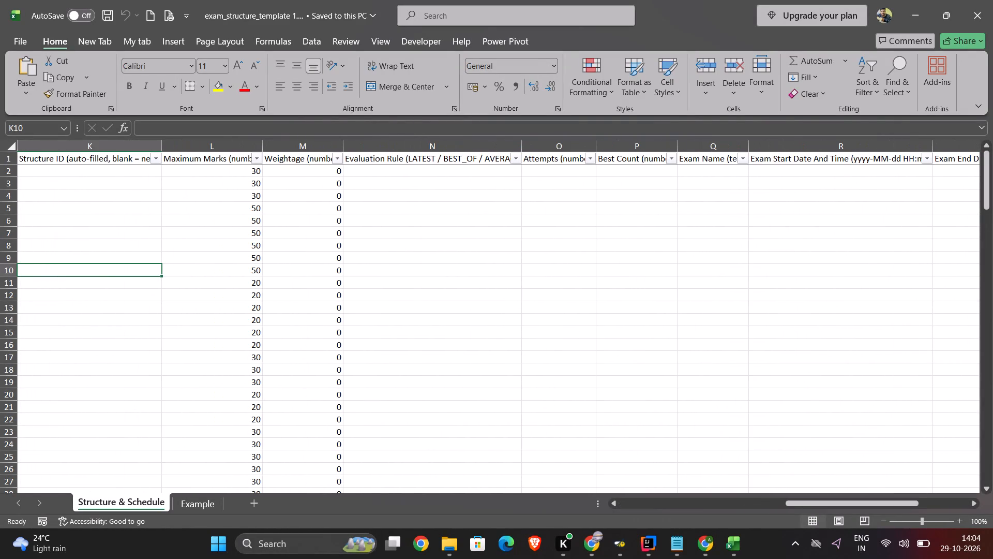
{"action": "triple_click", "coordinate": [388, 167]}
{"action": "type", "text": "Latest"}
{"action": "left_click", "coordinate": [392, 168]}
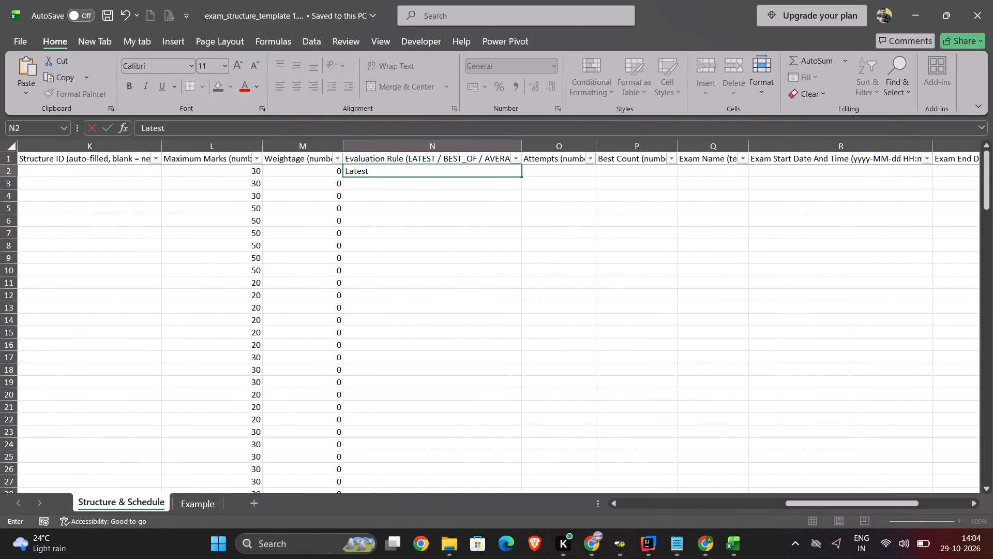
Enter 1 as both the Attempts and the Best Count in row 2 (cells O2 and P2).
{"action": "left_click", "coordinate": [548, 175]}
{"action": "triple_click", "coordinate": [550, 171]}
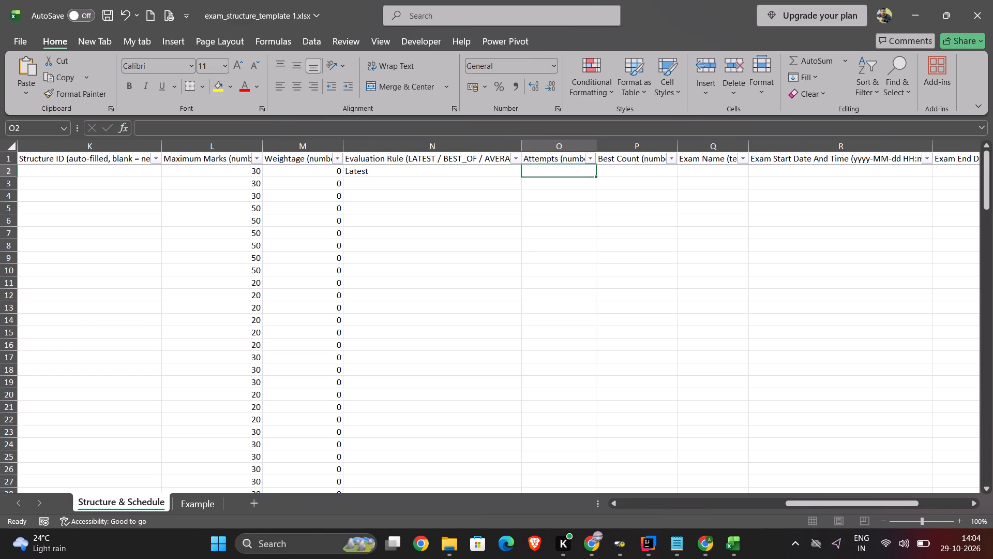
{"action": "key", "text": "1"}
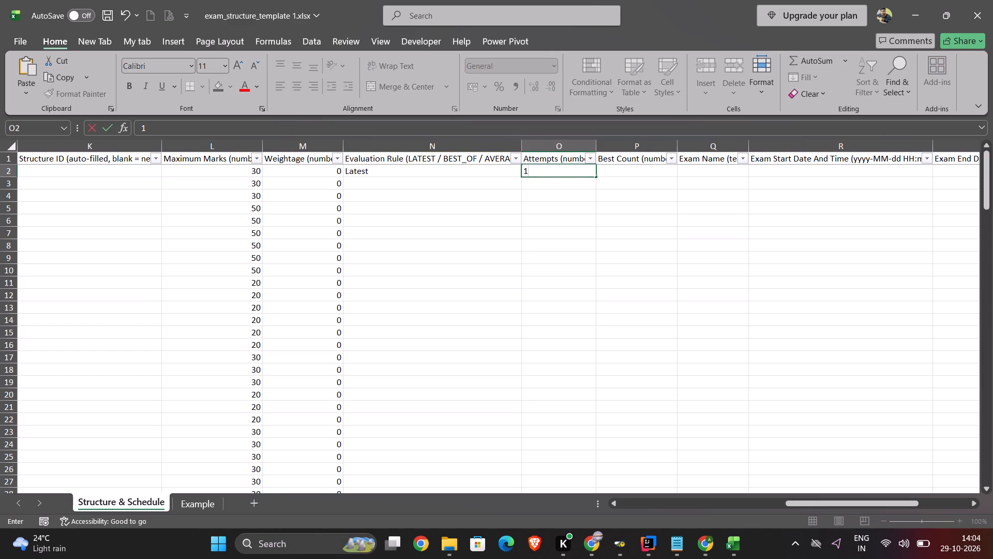
{"action": "triple_click", "coordinate": [613, 171]}
{"action": "key", "text": "1"}
{"action": "left_click", "coordinate": [508, 190]}
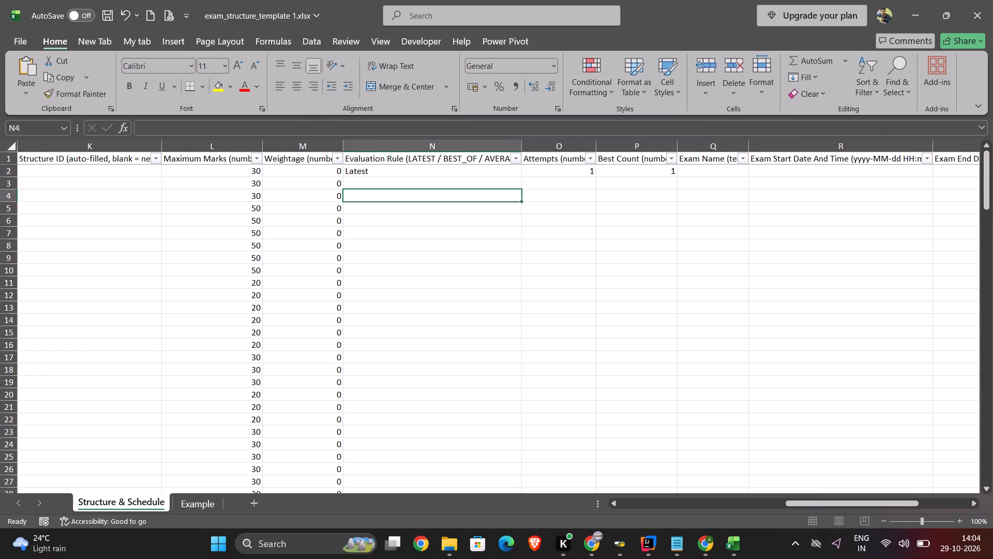
Fill the Evaluation Rule value Latest from N2 down to the last data row, 145.
{"action": "left_click", "coordinate": [495, 168]}
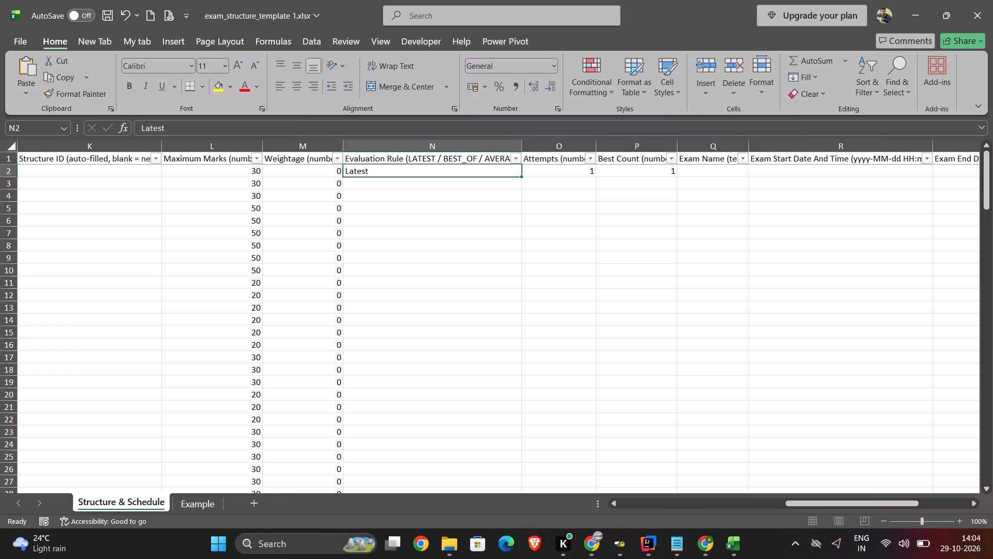
{"action": "left_click_drag", "start_coordinate": [519, 176], "coordinate": [503, 558]}
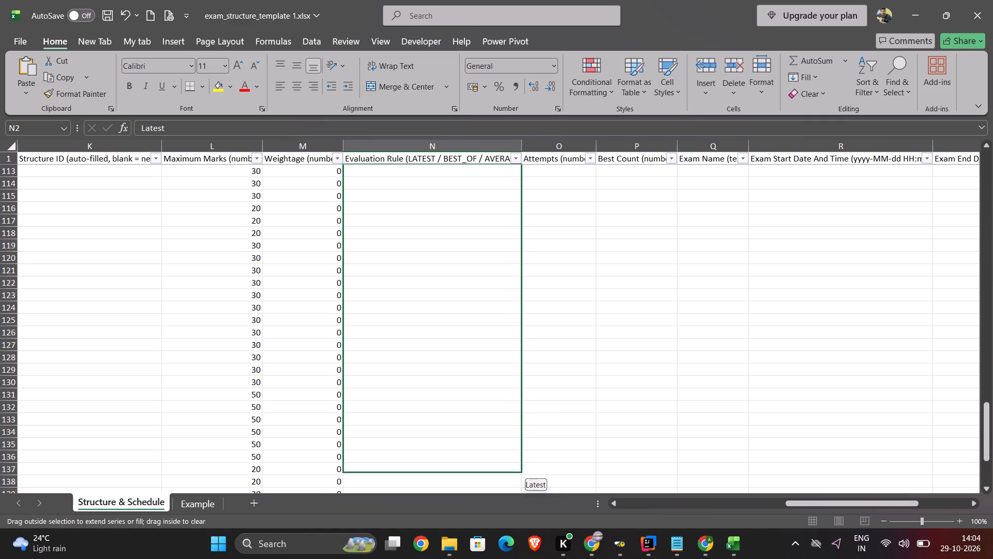
{"action": "left_click_drag", "start_coordinate": [503, 558], "coordinate": [496, 350]}
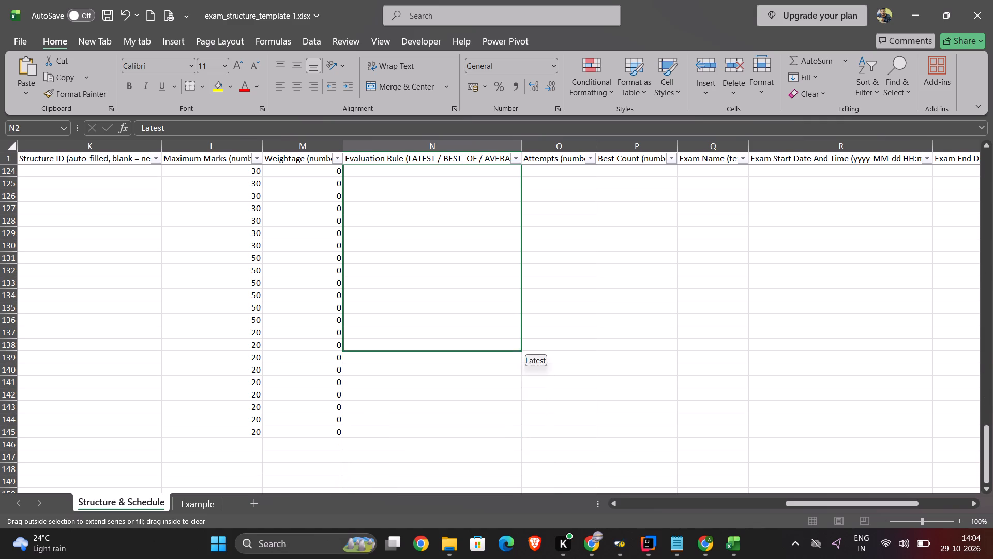
{"action": "left_click_drag", "start_coordinate": [496, 350], "coordinate": [480, 433]}
{"action": "left_click", "coordinate": [590, 389]}
Fill the Attempts value 1 from O2 down through row 145.
{"action": "scroll", "coordinate": [590, 389], "scroll_direction": "up", "scroll_amount": 20}
{"action": "scroll", "coordinate": [590, 389], "scroll_direction": "up", "scroll_amount": 10}
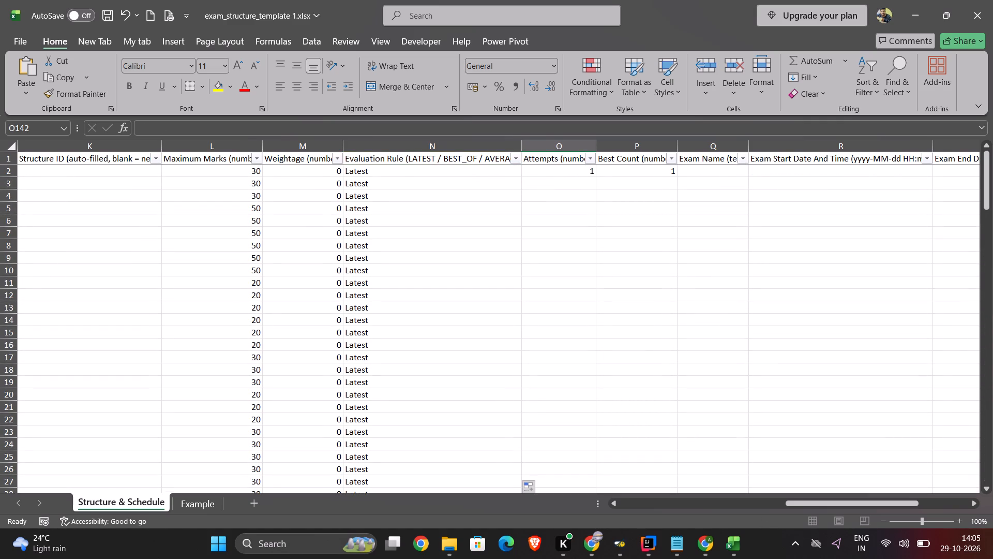
{"action": "scroll", "coordinate": [589, 178], "scroll_direction": "up", "scroll_amount": 6}
{"action": "left_click", "coordinate": [575, 174]}
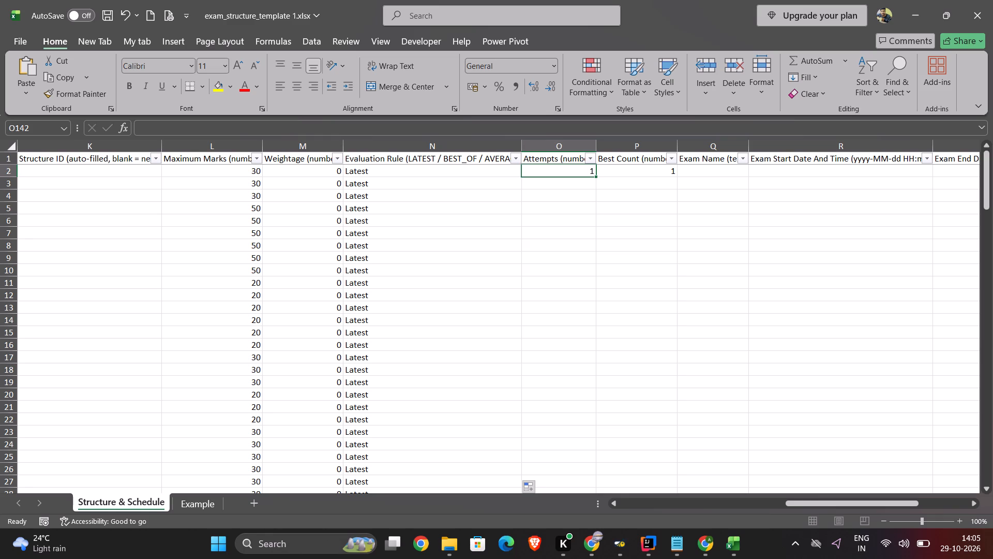
{"action": "left_click_drag", "start_coordinate": [596, 176], "coordinate": [565, 558]}
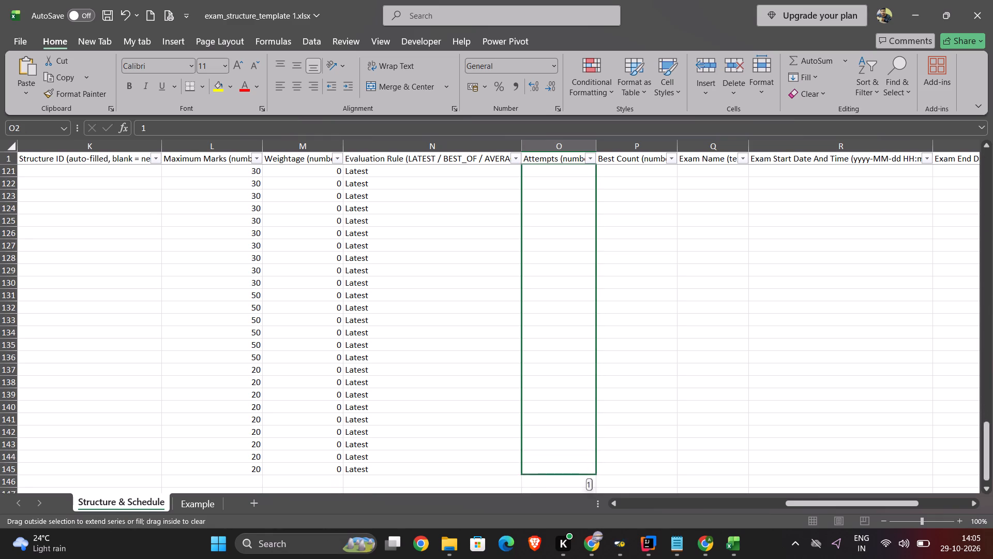
{"action": "left_click_drag", "start_coordinate": [565, 558], "coordinate": [582, 453]}
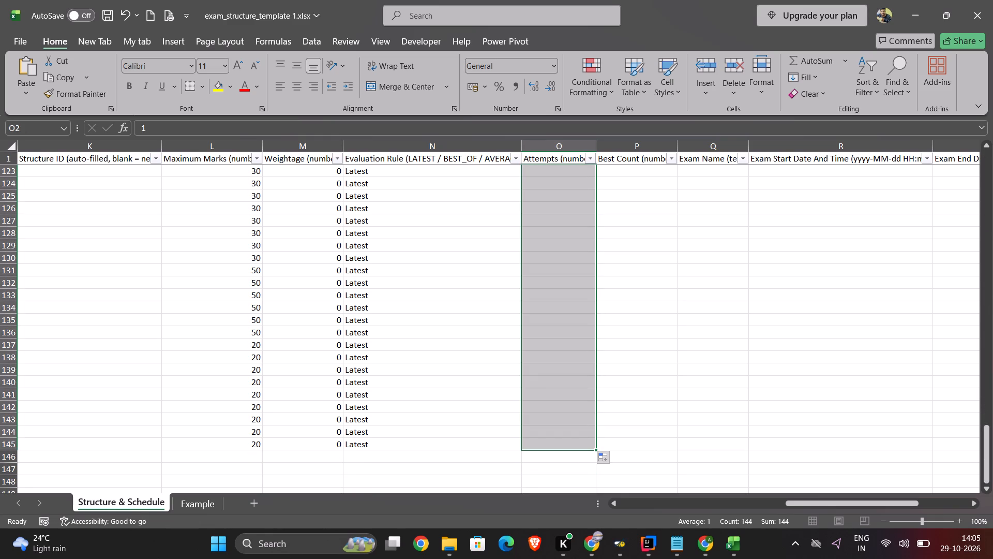
{"action": "left_click", "coordinate": [655, 397]}
{"action": "left_click", "coordinate": [655, 397]}
Fill the Best Count value 1 from P2 down through row 145.
{"action": "scroll", "coordinate": [655, 397], "scroll_direction": "up", "scroll_amount": 13}
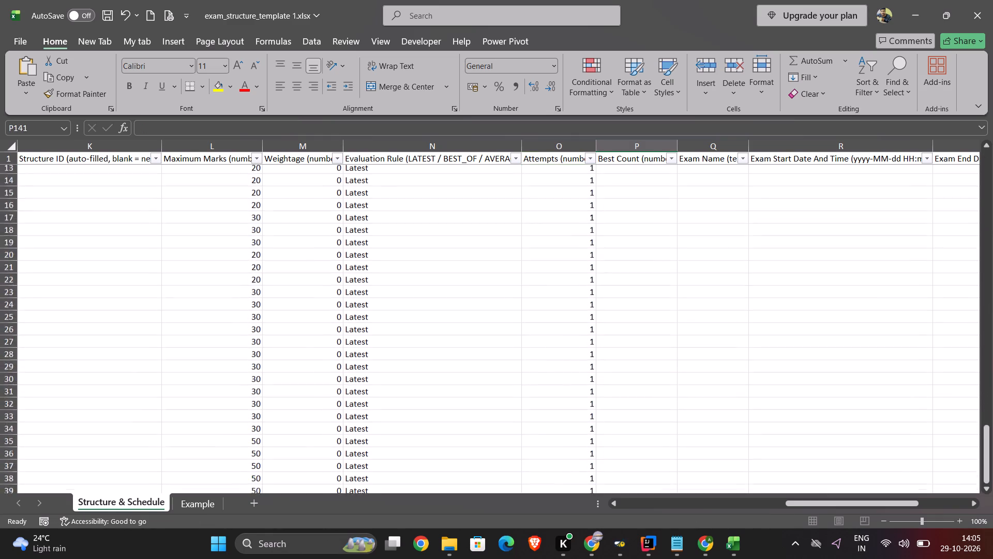
{"action": "scroll", "coordinate": [655, 397], "scroll_direction": "up", "scroll_amount": 9}
{"action": "left_click", "coordinate": [658, 170]}
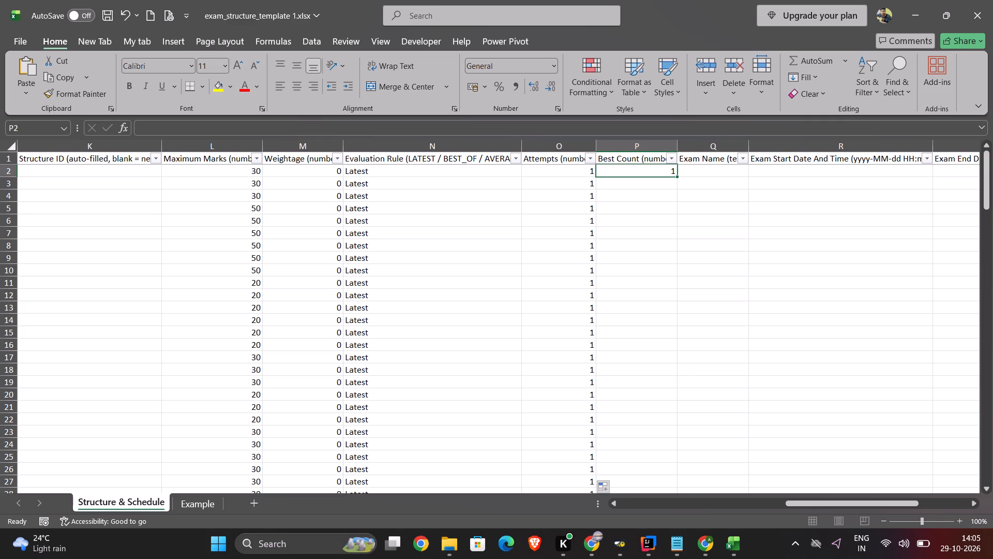
{"action": "left_click_drag", "start_coordinate": [678, 175], "coordinate": [668, 556]}
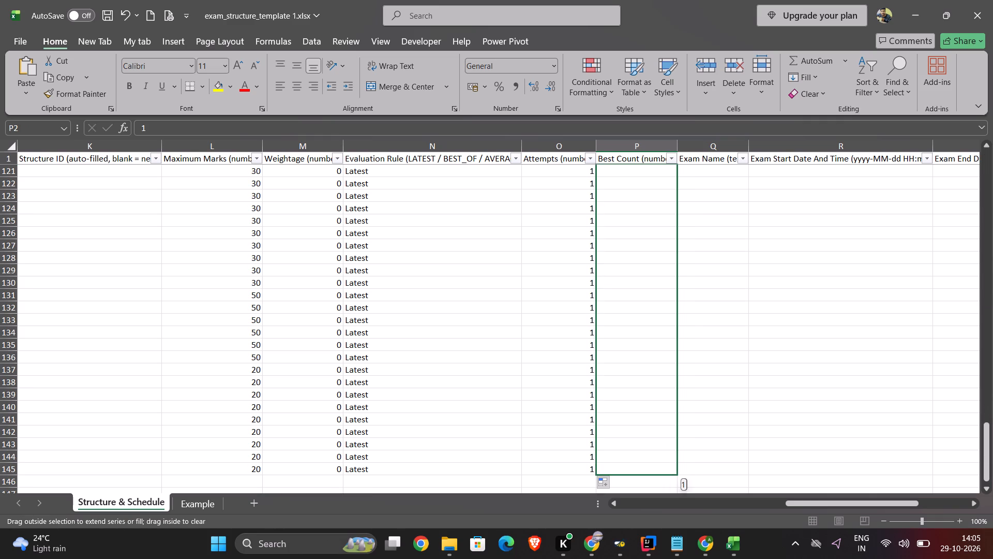
{"action": "left_click_drag", "start_coordinate": [668, 556], "coordinate": [675, 475]}
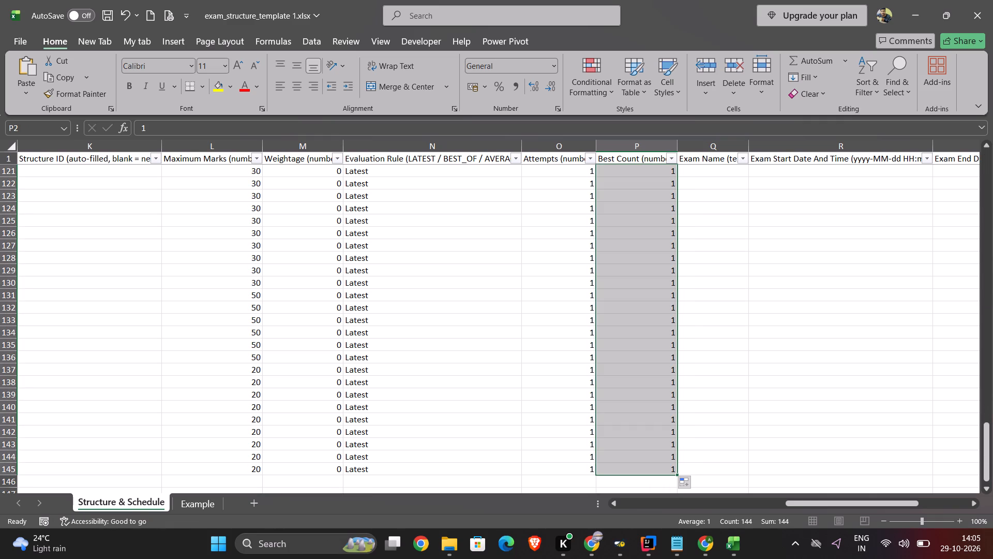
{"action": "left_click", "coordinate": [704, 401]}
Review the Structure & Schedule rows, checking the sections, subject groups, terms and components down to the last entry.
{"action": "scroll", "coordinate": [704, 401], "scroll_direction": "up", "scroll_amount": 20}
{"action": "scroll", "coordinate": [704, 401], "scroll_direction": "up", "scroll_amount": 3}
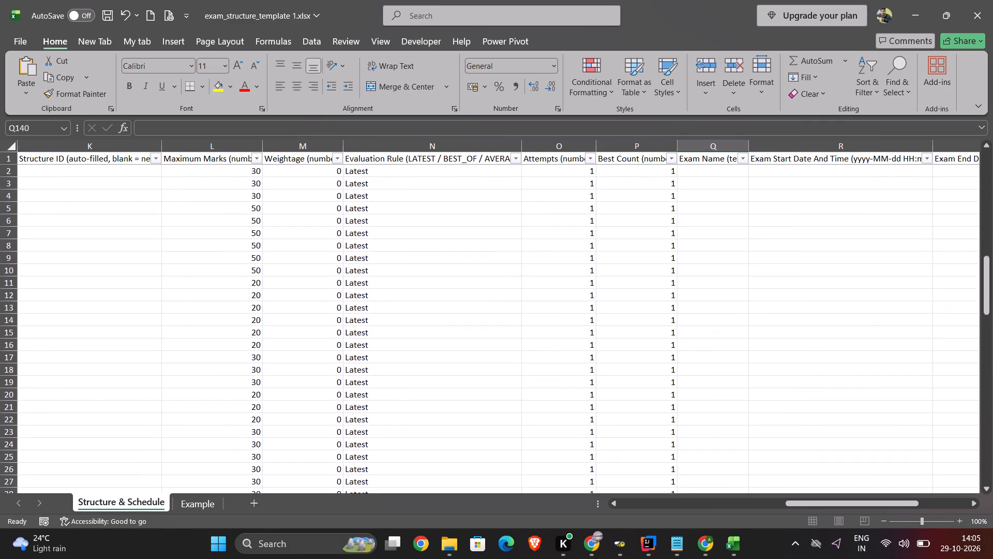
{"action": "scroll", "coordinate": [556, 345], "scroll_direction": "right", "scroll_amount": 10}
{"action": "scroll", "coordinate": [556, 345], "scroll_direction": "down", "scroll_amount": 1}
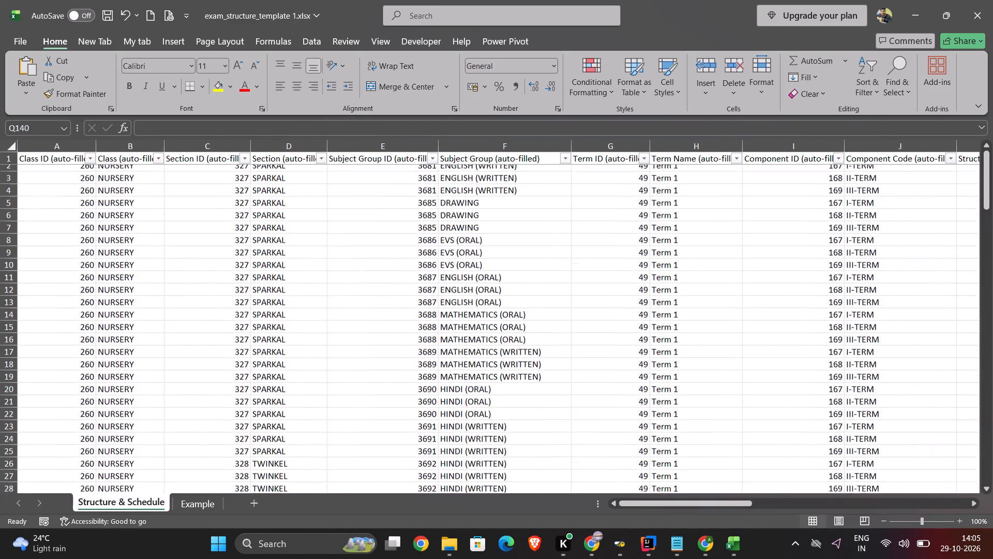
{"action": "scroll", "coordinate": [556, 345], "scroll_direction": "down", "scroll_amount": 10}
{"action": "scroll", "coordinate": [556, 345], "scroll_direction": "up", "scroll_amount": 5}
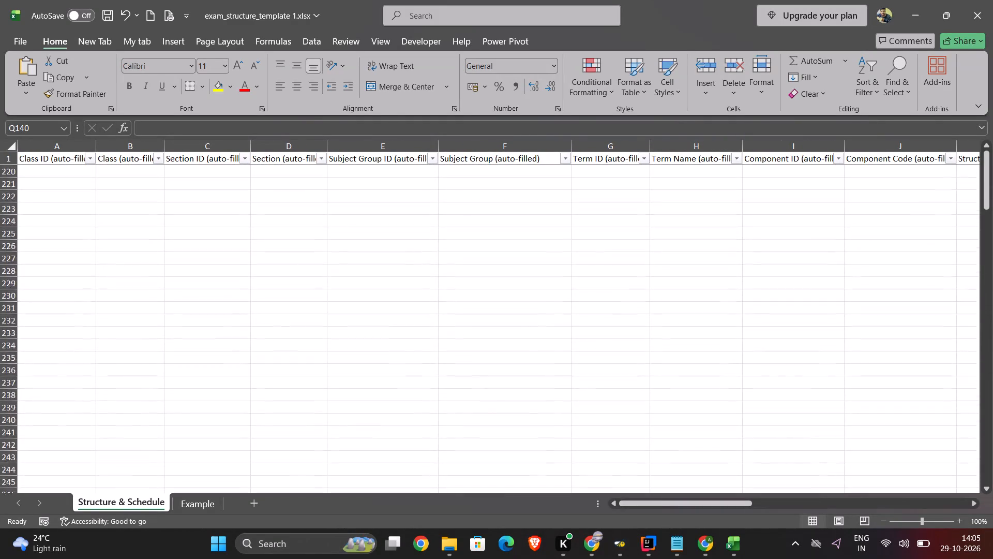
{"action": "scroll", "coordinate": [556, 345], "scroll_direction": "up", "scroll_amount": 3}
{"action": "scroll", "coordinate": [556, 345], "scroll_direction": "down", "scroll_amount": 3}
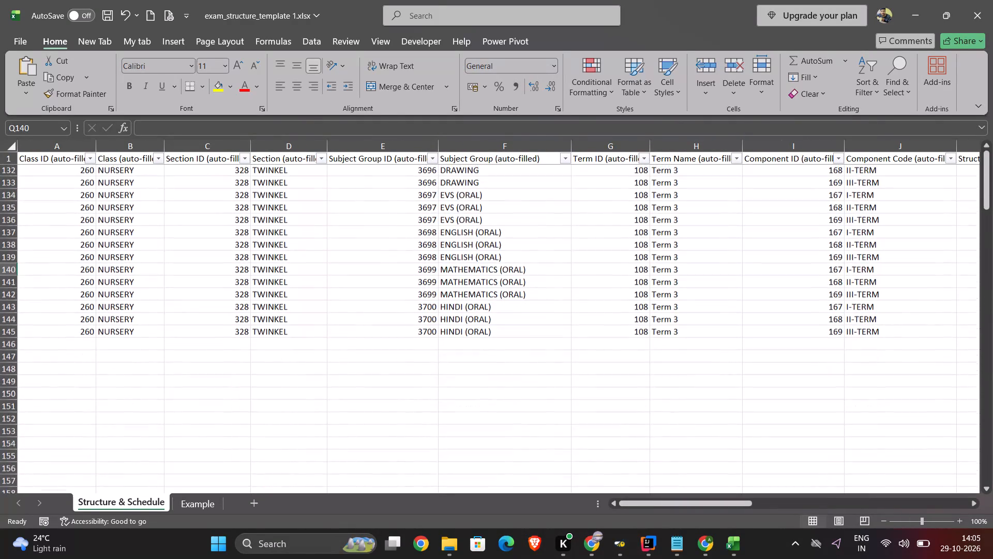
{"action": "scroll", "coordinate": [556, 345], "scroll_direction": "down", "scroll_amount": 1}
{"action": "scroll", "coordinate": [556, 345], "scroll_direction": "up", "scroll_amount": 1}
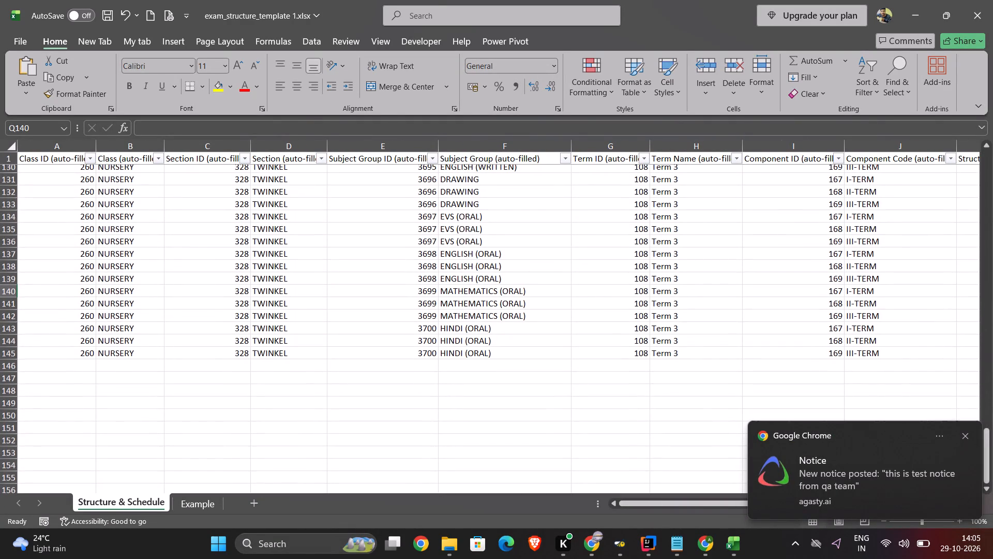
{"action": "scroll", "coordinate": [556, 345], "scroll_direction": "up", "scroll_amount": 1}
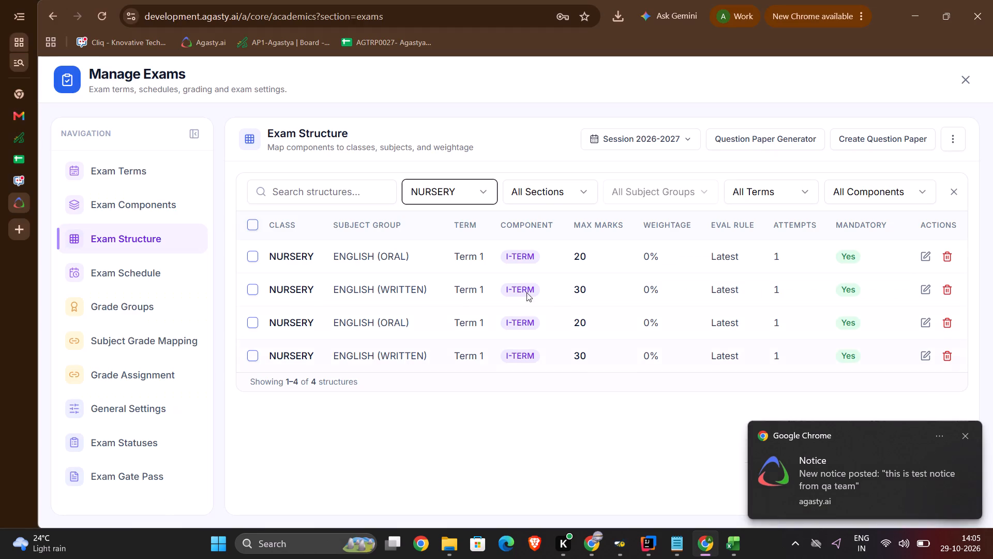
Switch to the portal in Chrome and check the NURSERY exam structures, the extra structure actions and the available section filters.
{"action": "scroll", "coordinate": [423, 373], "scroll_direction": "down", "scroll_amount": 1}
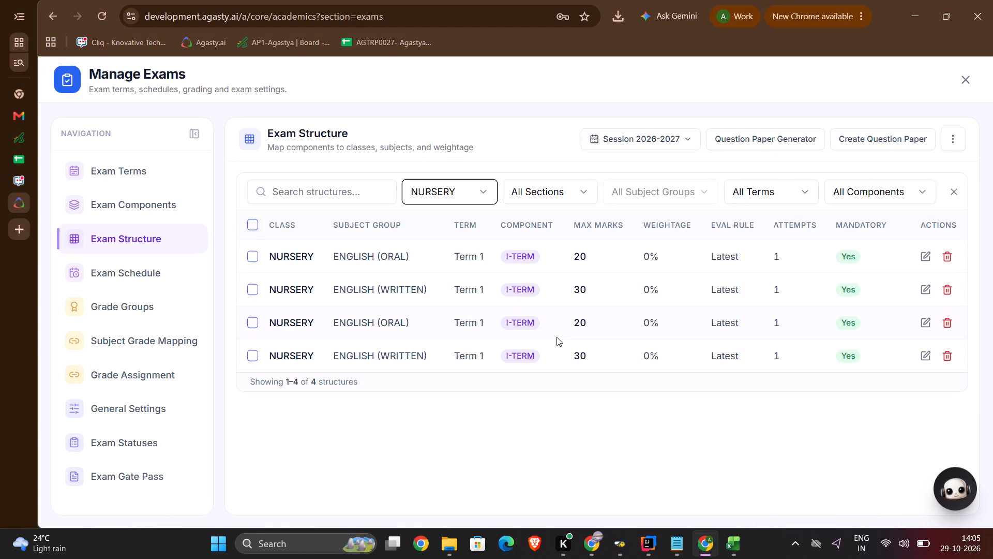
{"action": "scroll", "coordinate": [723, 316], "scroll_direction": "left", "scroll_amount": 1}
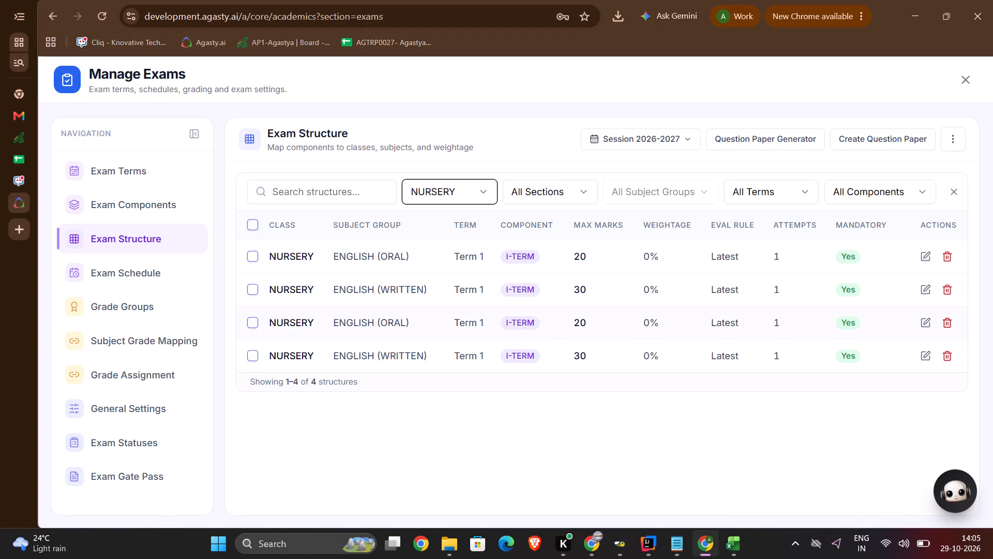
{"action": "left_click", "coordinate": [947, 136]}
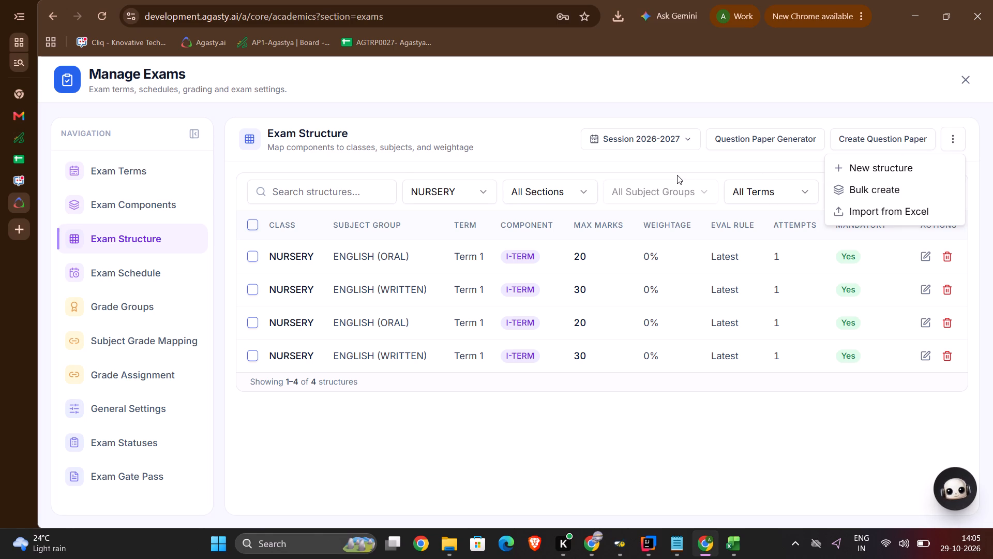
{"action": "left_click", "coordinate": [627, 166]}
{"action": "left_click", "coordinate": [556, 194]}
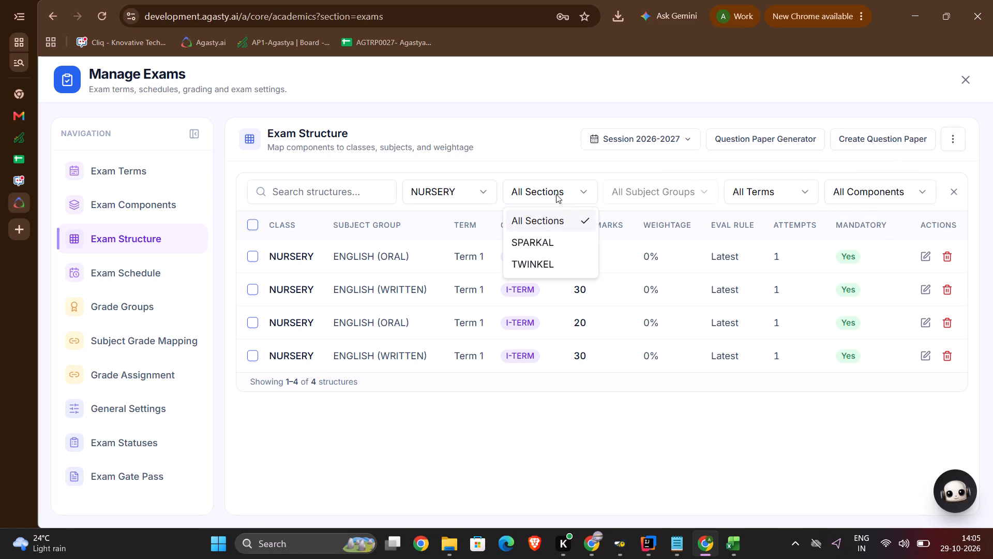
{"action": "left_click", "coordinate": [664, 167]}
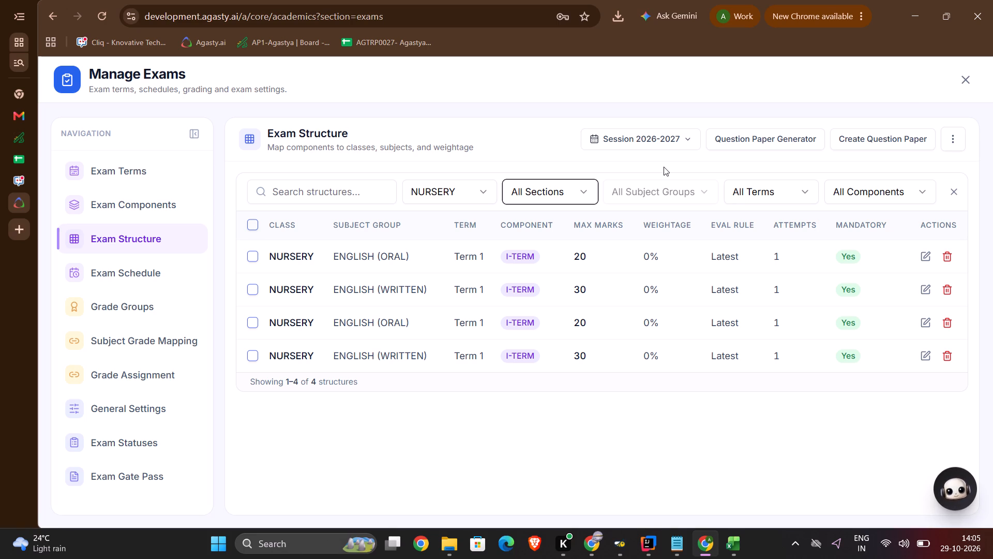
Return to the Excel template and examine the NURSERY rows by section, subject group, term and component.
{"action": "scroll", "coordinate": [305, 200], "scroll_direction": "up", "scroll_amount": 2}
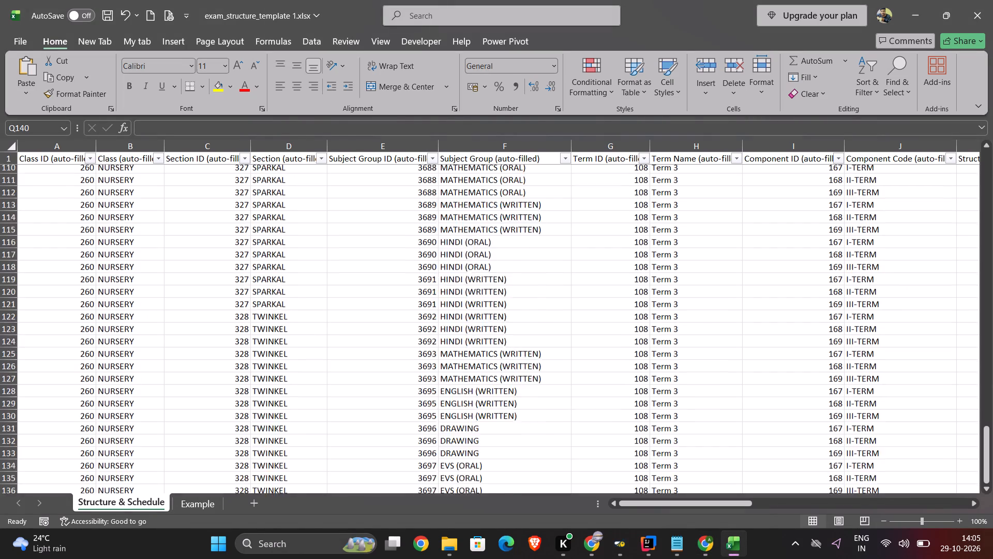
{"action": "scroll", "coordinate": [305, 200], "scroll_direction": "up", "scroll_amount": 9}
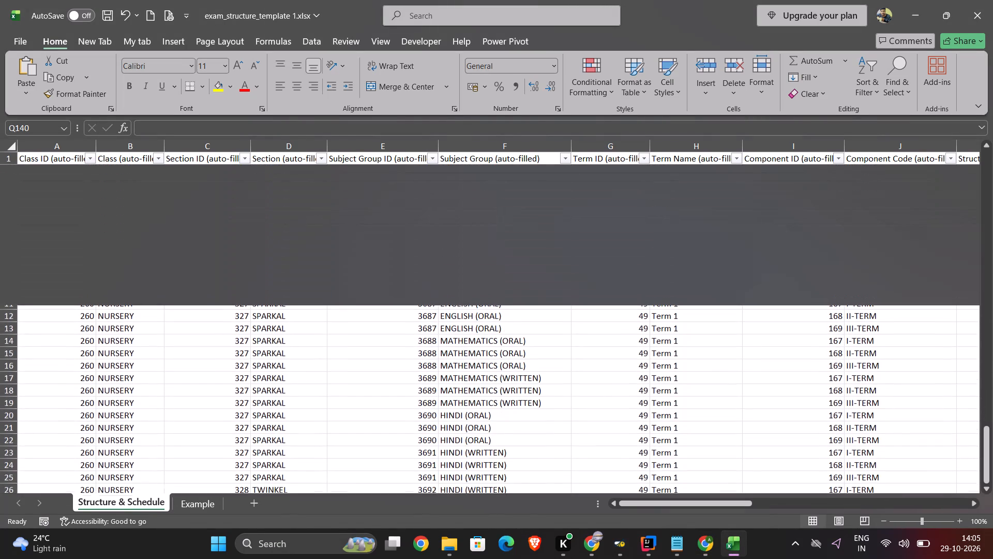
{"action": "scroll", "coordinate": [343, 213], "scroll_direction": "up", "scroll_amount": 1}
{"action": "scroll", "coordinate": [343, 213], "scroll_direction": "down", "scroll_amount": 5}
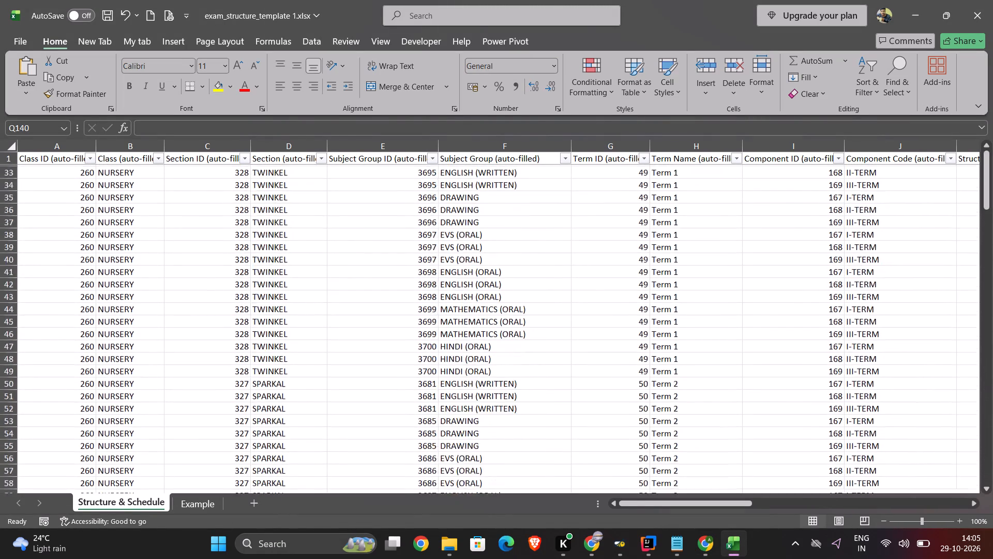
{"action": "scroll", "coordinate": [343, 213], "scroll_direction": "down", "scroll_amount": 7}
{"action": "scroll", "coordinate": [343, 213], "scroll_direction": "up", "scroll_amount": 2}
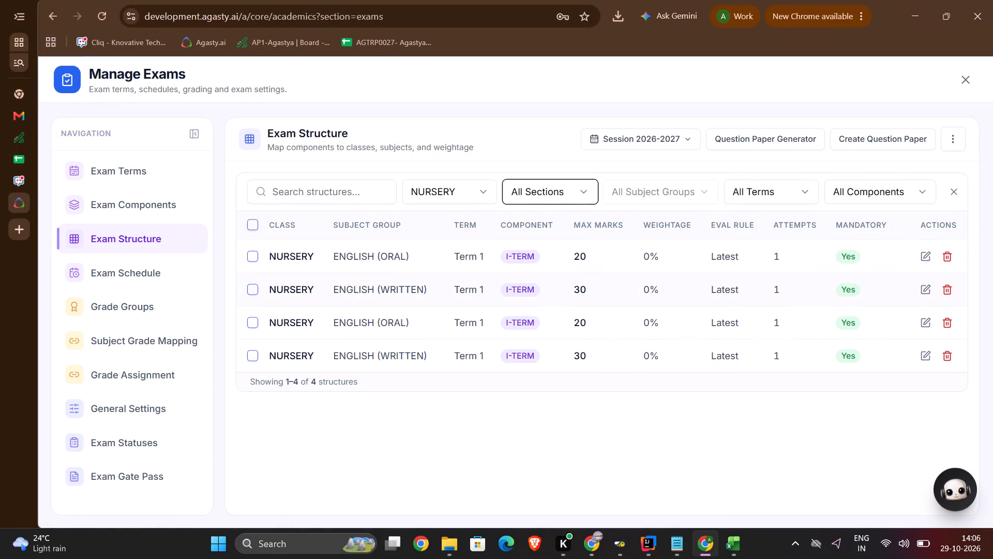
Back in the Chrome portal, filter the exam structures by class 4 and review the listed components, marks and weightages.
{"action": "left_click", "coordinate": [548, 192]}
{"action": "double_click", "coordinate": [464, 193]}
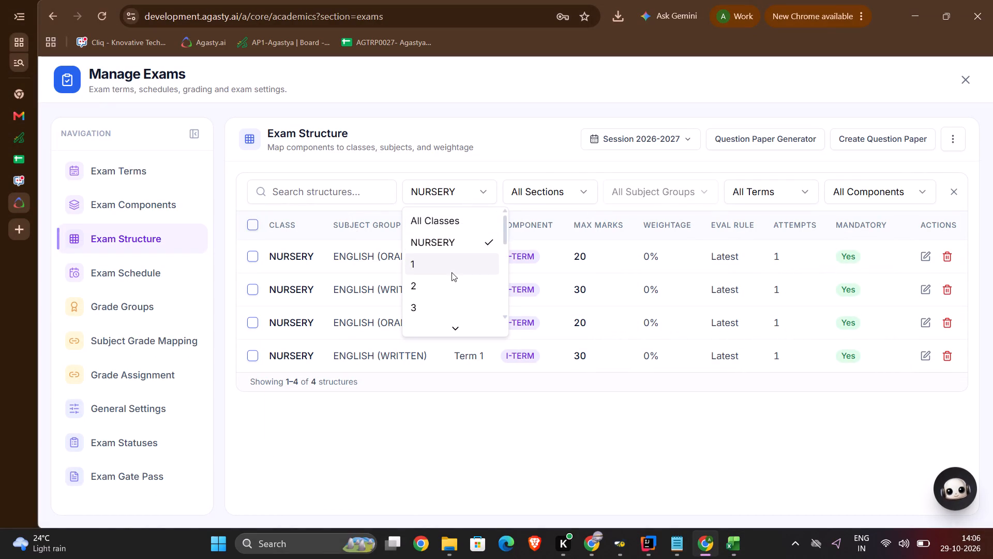
{"action": "scroll", "coordinate": [452, 272], "scroll_direction": "down", "scroll_amount": 1}
{"action": "left_click", "coordinate": [438, 273]}
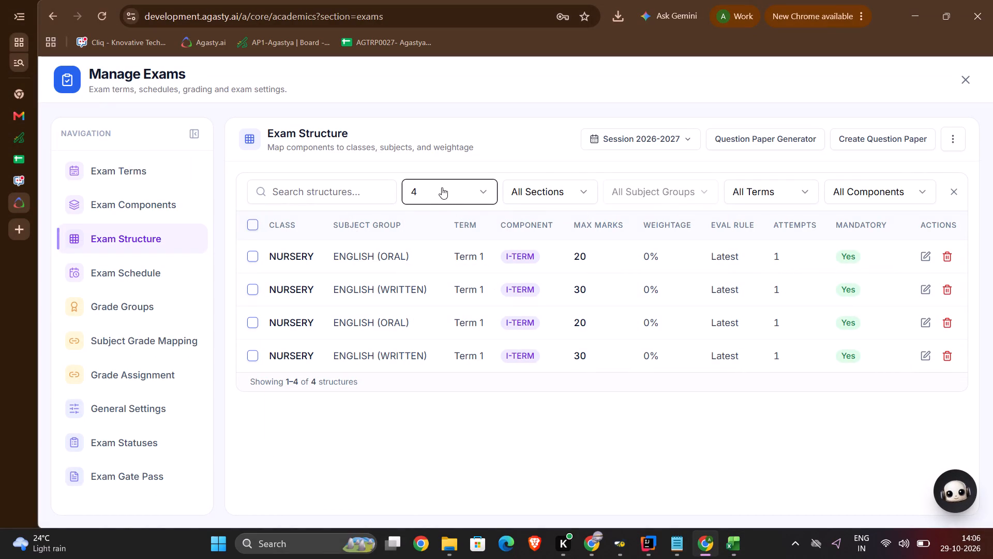
{"action": "left_click", "coordinate": [450, 190]}
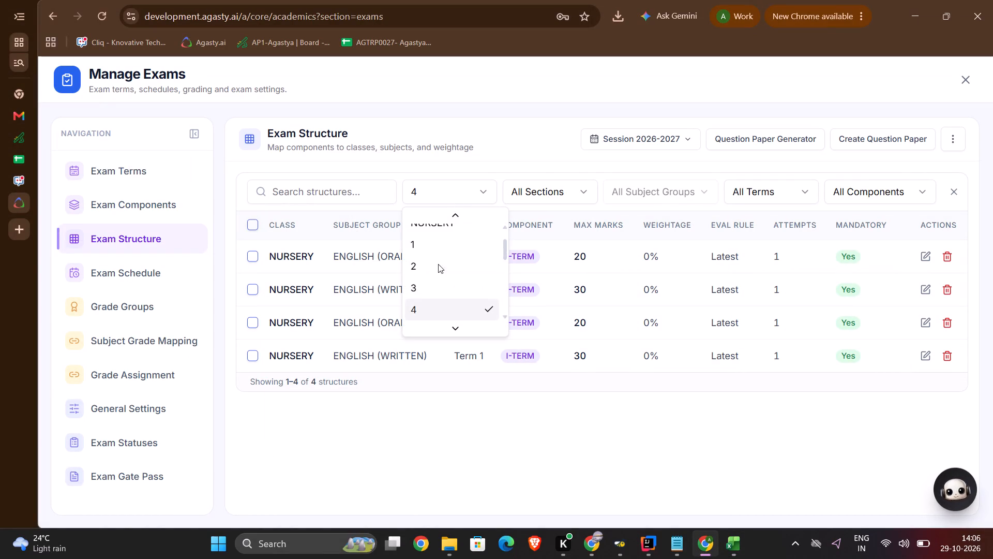
{"action": "left_click", "coordinate": [422, 307]}
{"action": "scroll", "coordinate": [475, 219], "scroll_direction": "down", "scroll_amount": 1}
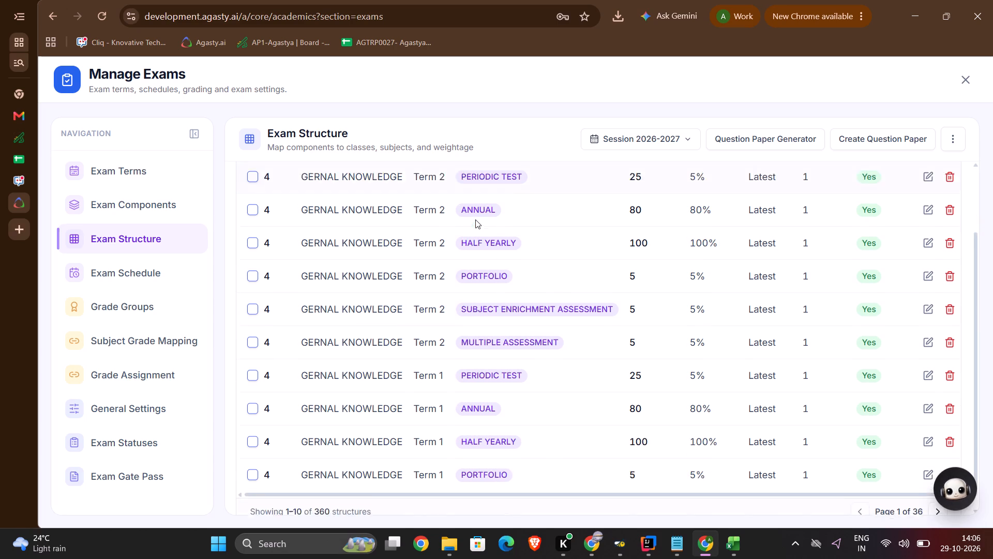
{"action": "scroll", "coordinate": [475, 219], "scroll_direction": "down", "scroll_amount": 1}
{"action": "scroll", "coordinate": [447, 336], "scroll_direction": "down", "scroll_amount": 1}
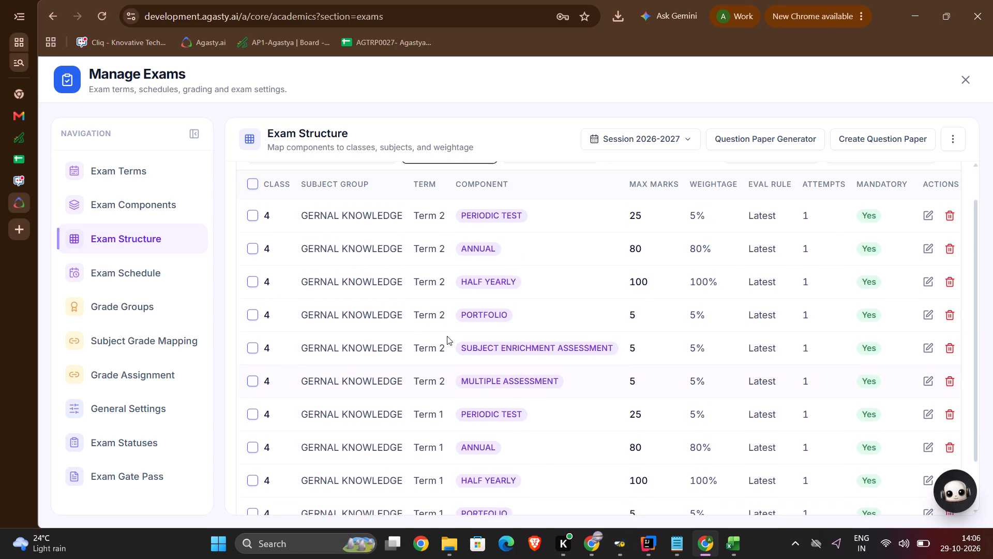
{"action": "scroll", "coordinate": [447, 336], "scroll_direction": "down", "scroll_amount": 1}
{"action": "scroll", "coordinate": [417, 399], "scroll_direction": "up", "scroll_amount": 4}
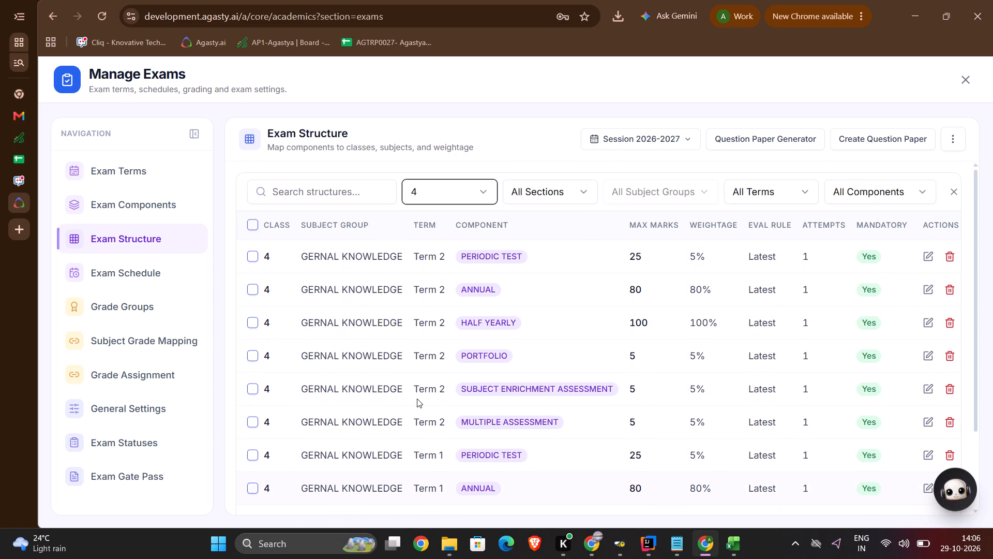
Filter the exam structures by class NURSERY and review the listed subject groups, terms, components, marks and weightages.
{"action": "left_click", "coordinate": [447, 193]}
{"action": "scroll", "coordinate": [419, 260], "scroll_direction": "up", "scroll_amount": 5}
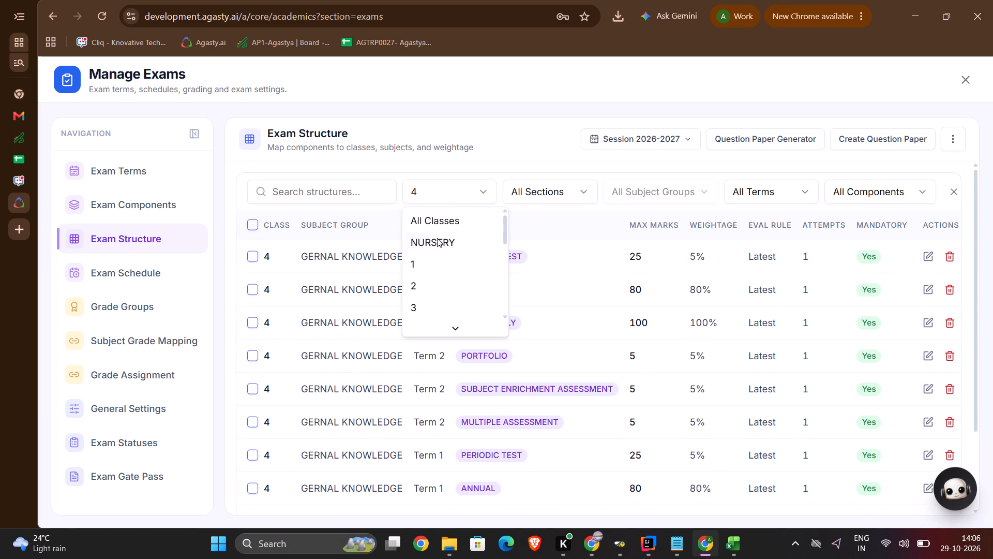
{"action": "left_click", "coordinate": [429, 239]}
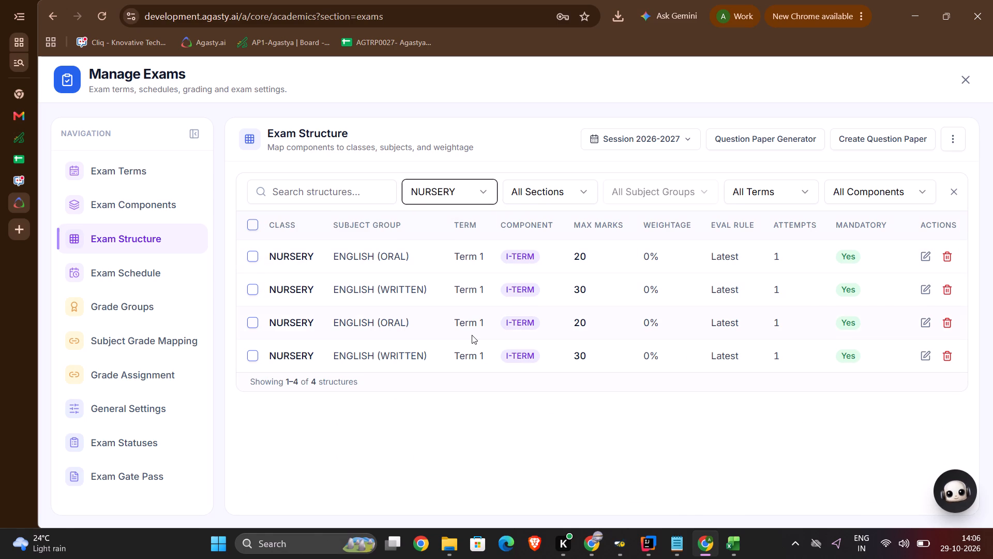
{"action": "scroll", "coordinate": [472, 335], "scroll_direction": "down", "scroll_amount": 1}
{"action": "scroll", "coordinate": [472, 335], "scroll_direction": "up", "scroll_amount": 1}
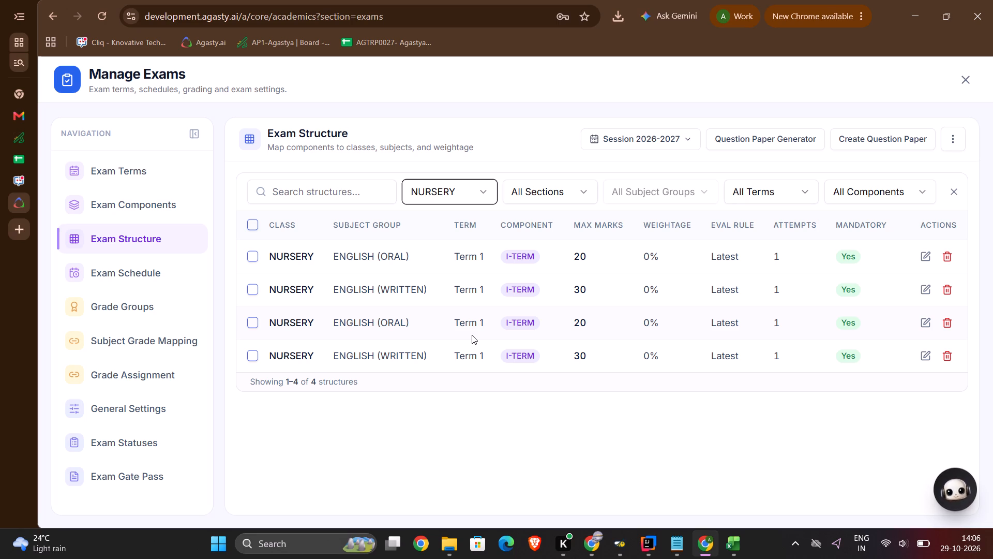
{"action": "scroll", "coordinate": [579, 366], "scroll_direction": "up", "scroll_amount": 1}
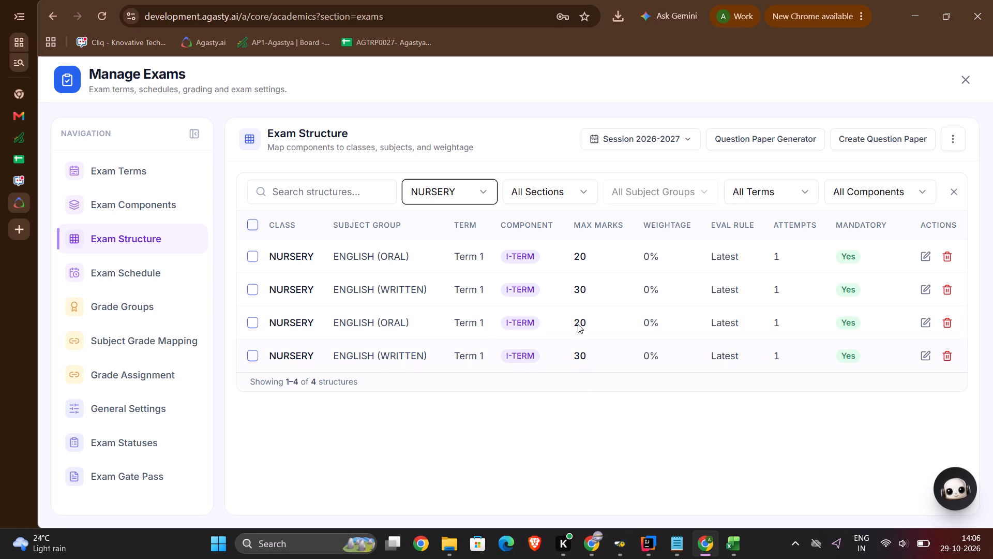
{"action": "scroll", "coordinate": [467, 299], "scroll_direction": "up", "scroll_amount": 1}
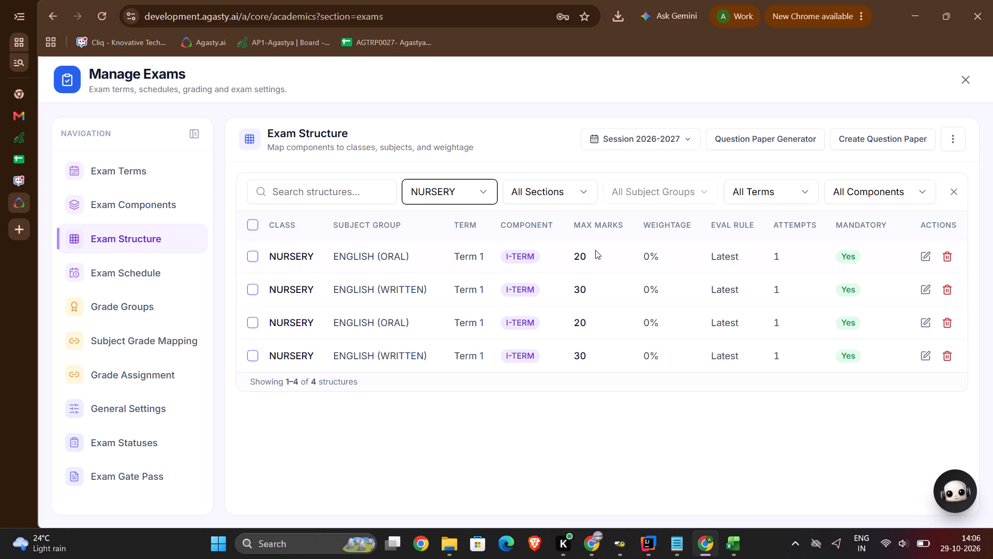
{"action": "scroll", "coordinate": [595, 250], "scroll_direction": "up", "scroll_amount": 1}
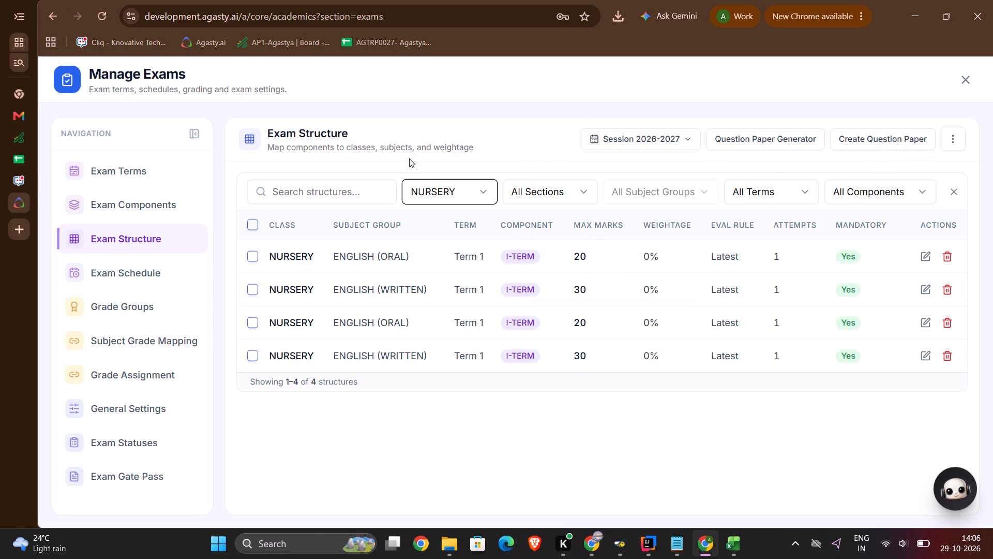
{"action": "left_click", "coordinate": [341, 188]}
{"action": "left_click", "coordinate": [545, 468]}
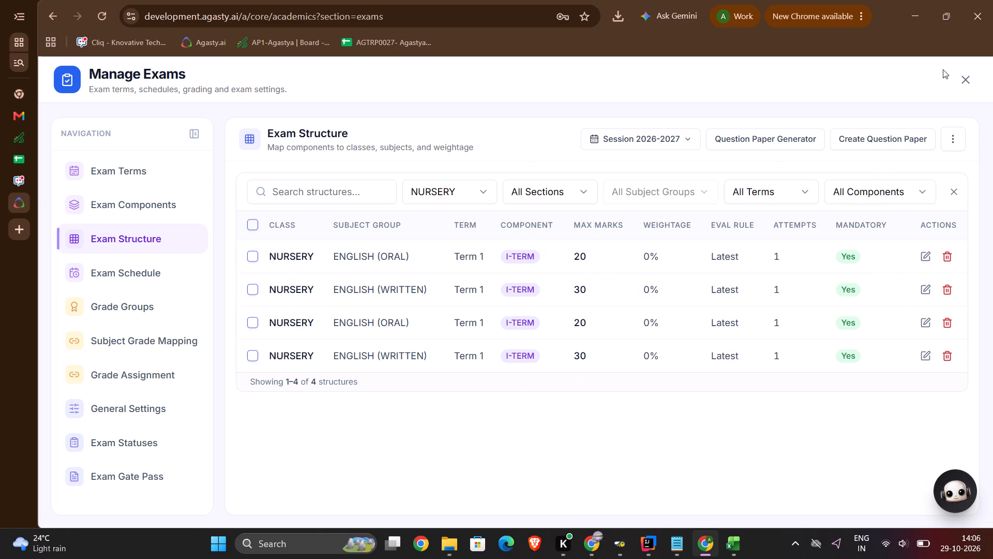
{"action": "left_click", "coordinate": [945, 134]}
{"action": "left_click", "coordinate": [443, 396]}
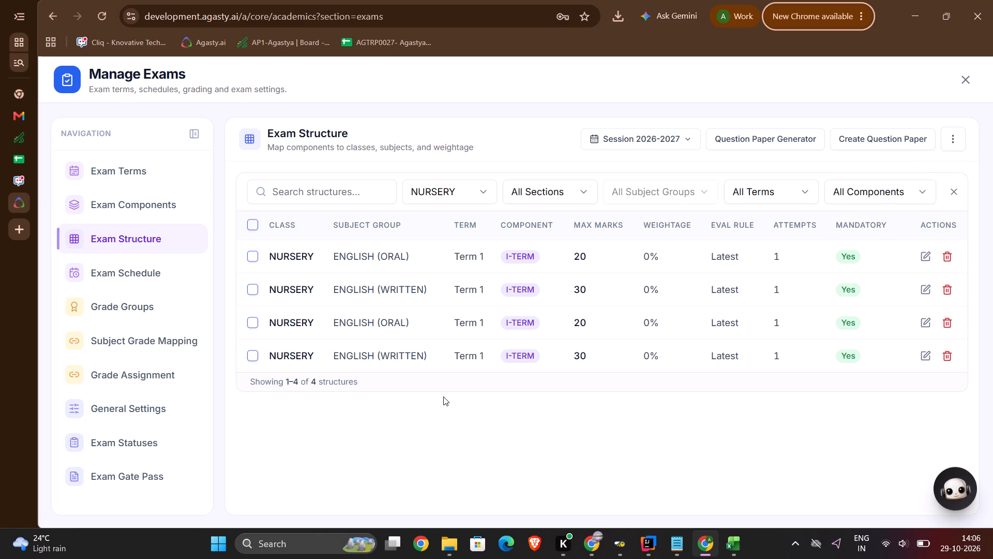
{"action": "left_click", "coordinate": [489, 421]}
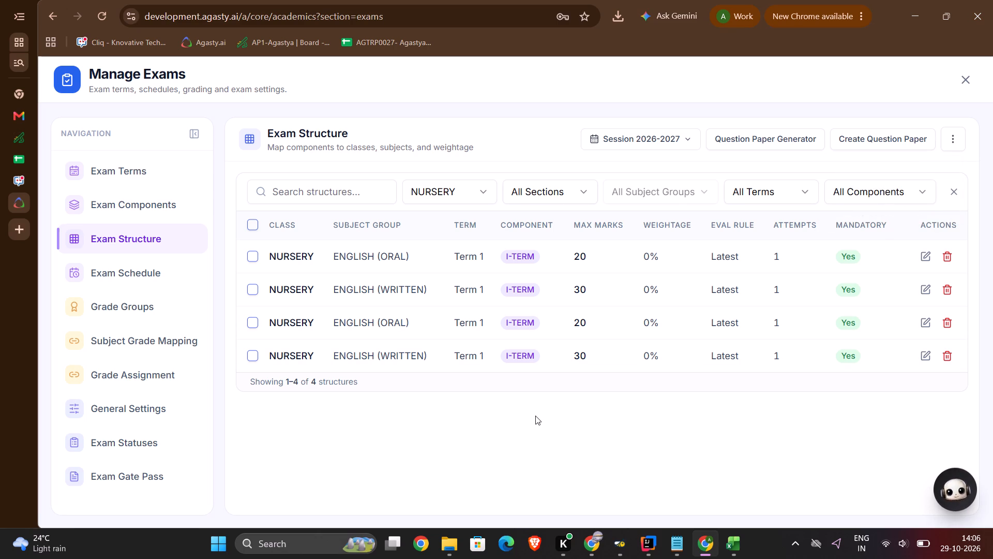
Compare the NURSERY rows in the Excel template with the section filter options in the Chrome portal.
{"action": "key", "text": "alt+Tab"}
{"action": "scroll", "coordinate": [179, 182], "scroll_direction": "up", "scroll_amount": 2}
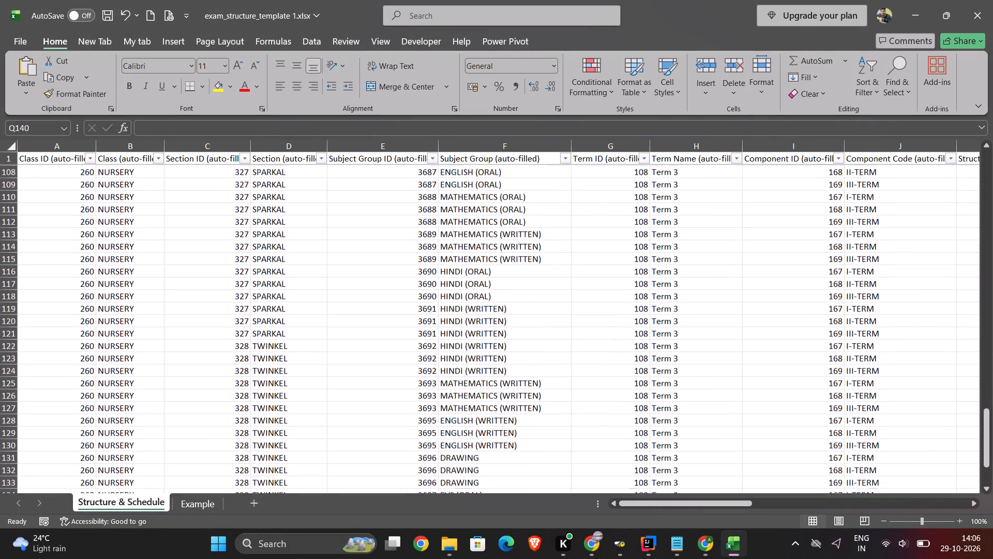
{"action": "scroll", "coordinate": [179, 182], "scroll_direction": "up", "scroll_amount": 8}
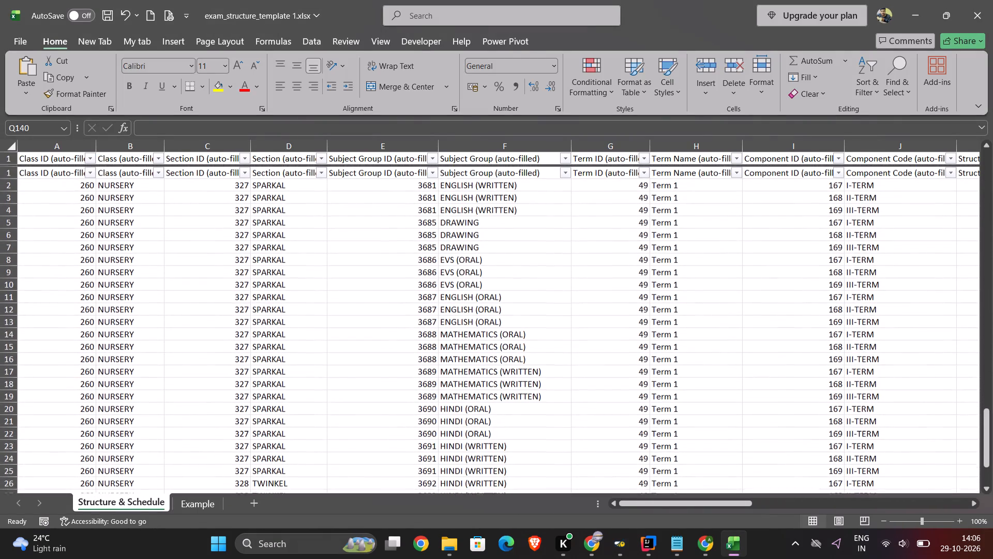
{"action": "key", "text": "alt+Tab"}
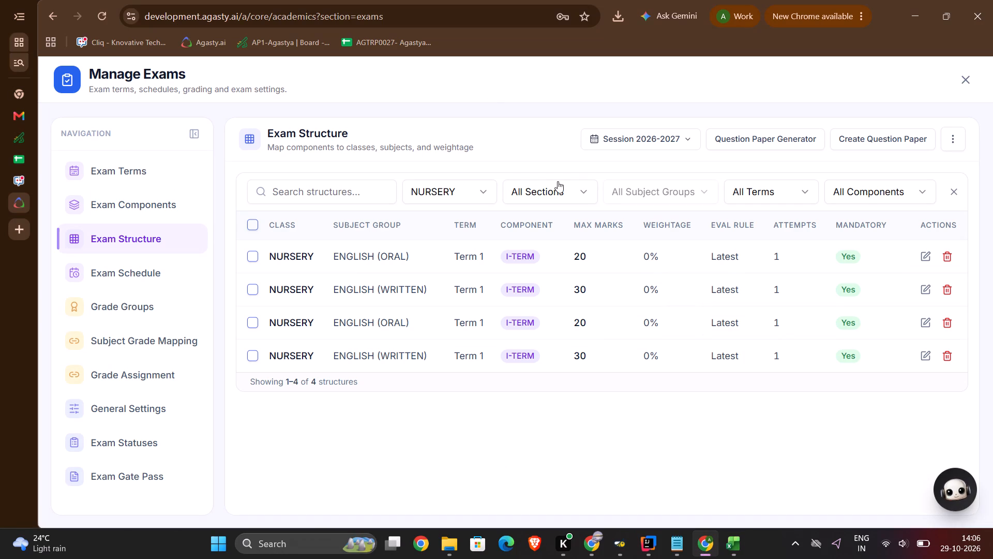
{"action": "left_click", "coordinate": [556, 188]}
{"action": "left_click", "coordinate": [469, 400]}
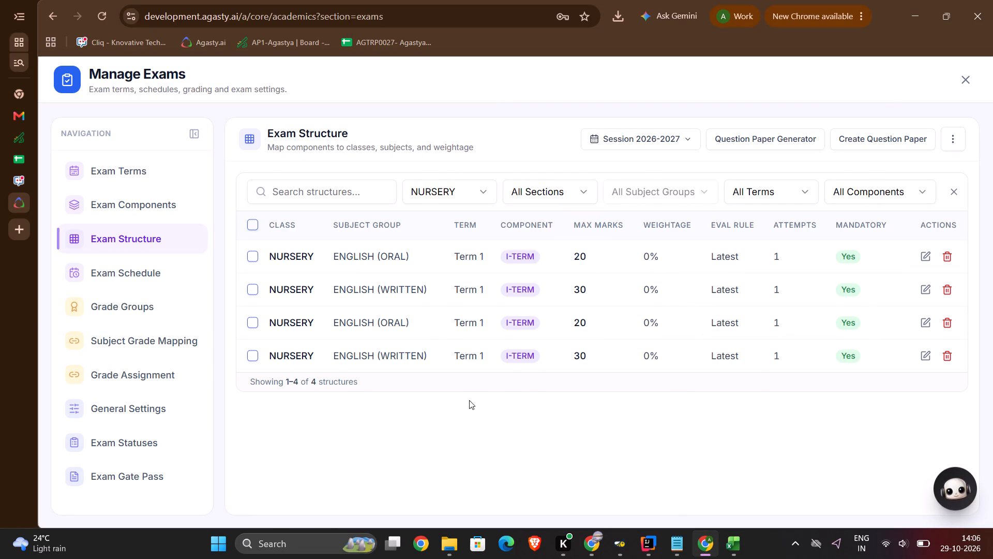
Return to the Excel template and examine the NURSERY rows by section, subject group, term and component.
{"action": "key", "text": "alt+Tab"}
{"action": "scroll", "coordinate": [351, 219], "scroll_direction": "down", "scroll_amount": 13}
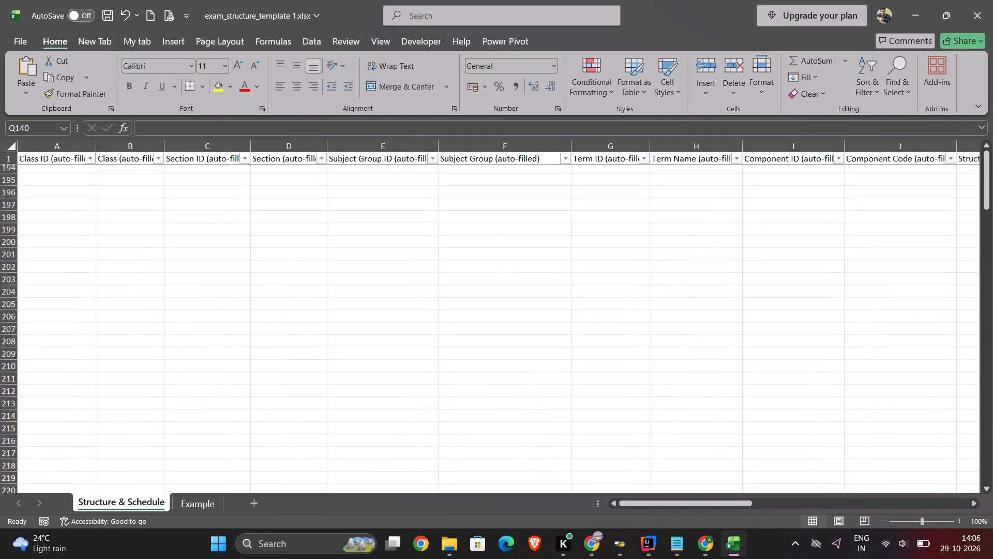
{"action": "scroll", "coordinate": [351, 219], "scroll_direction": "up", "scroll_amount": 7}
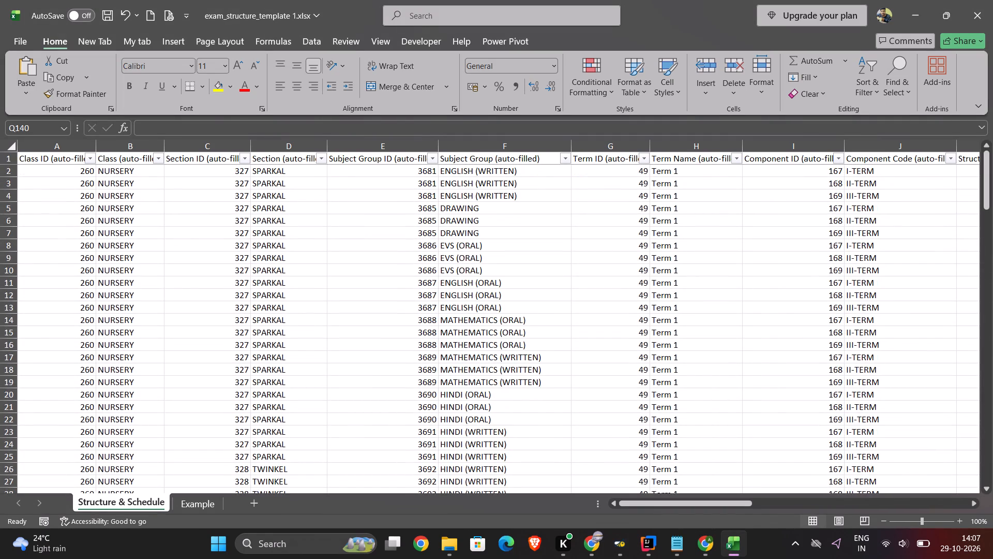
{"action": "scroll", "coordinate": [351, 219], "scroll_direction": "up", "scroll_amount": 1}
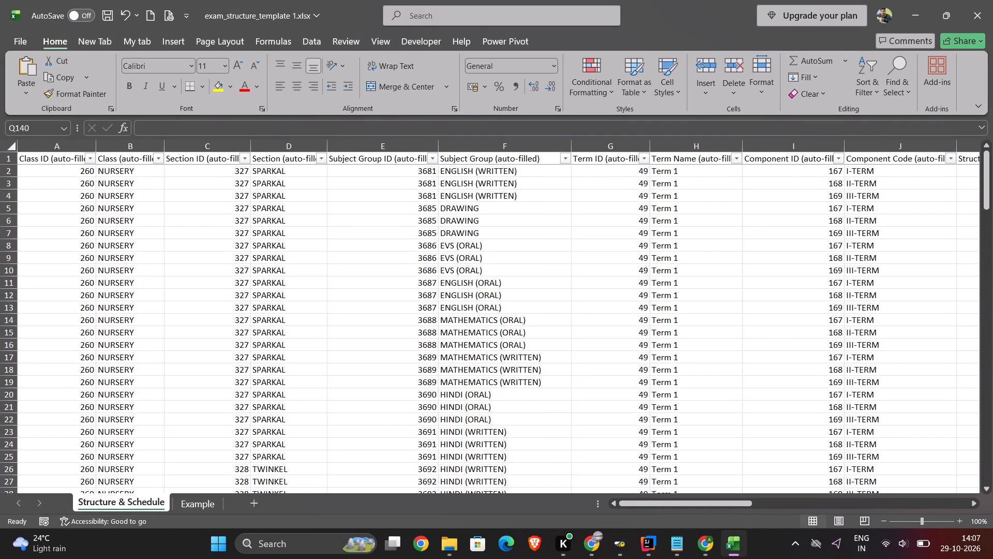
{"action": "scroll", "coordinate": [351, 219], "scroll_direction": "up", "scroll_amount": 1}
{"action": "scroll", "coordinate": [502, 245], "scroll_direction": "up", "scroll_amount": 1}
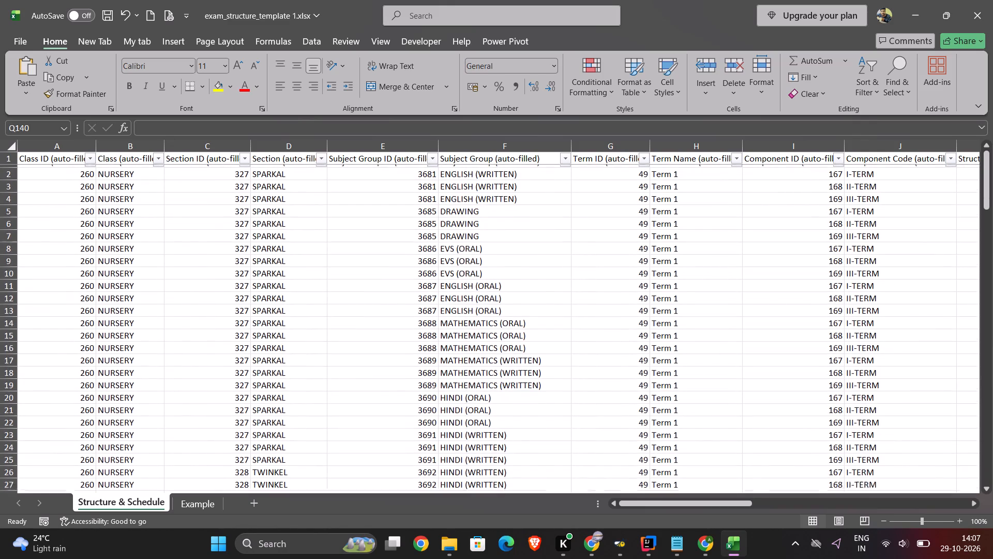
{"action": "scroll", "coordinate": [502, 245], "scroll_direction": "up", "scroll_amount": 2}
{"action": "scroll", "coordinate": [607, 263], "scroll_direction": "up", "scroll_amount": 1}
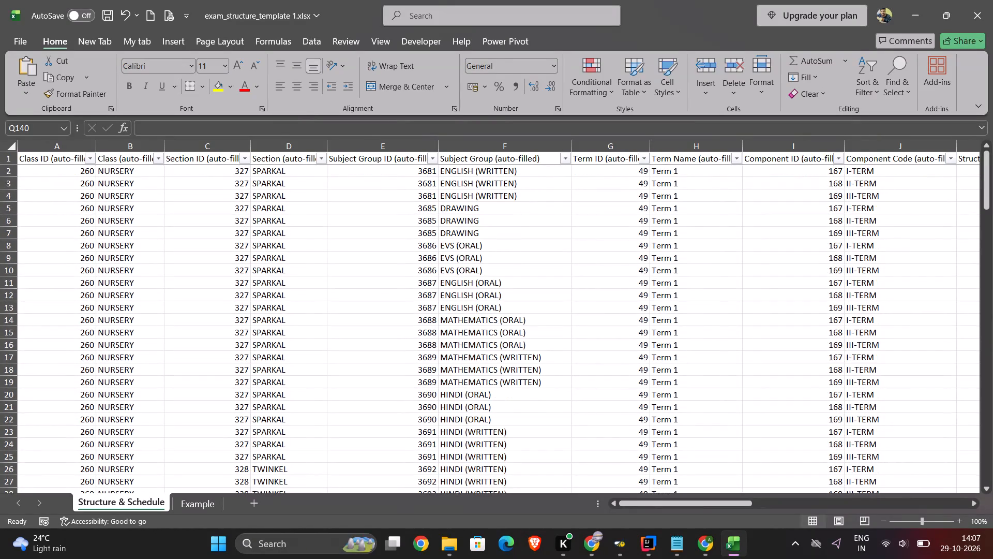
{"action": "scroll", "coordinate": [607, 263], "scroll_direction": "up", "scroll_amount": 1}
Switch to the Chrome portal and inspect the new exam structure form and the other structure creation actions.
{"action": "key", "text": "alt+Tab"}
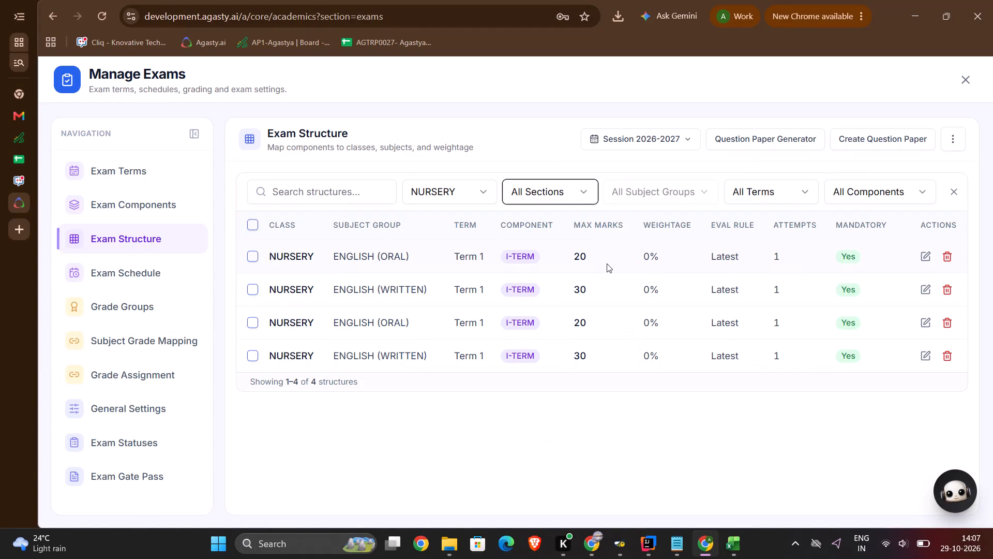
{"action": "scroll", "coordinate": [607, 263], "scroll_direction": "up", "scroll_amount": 1}
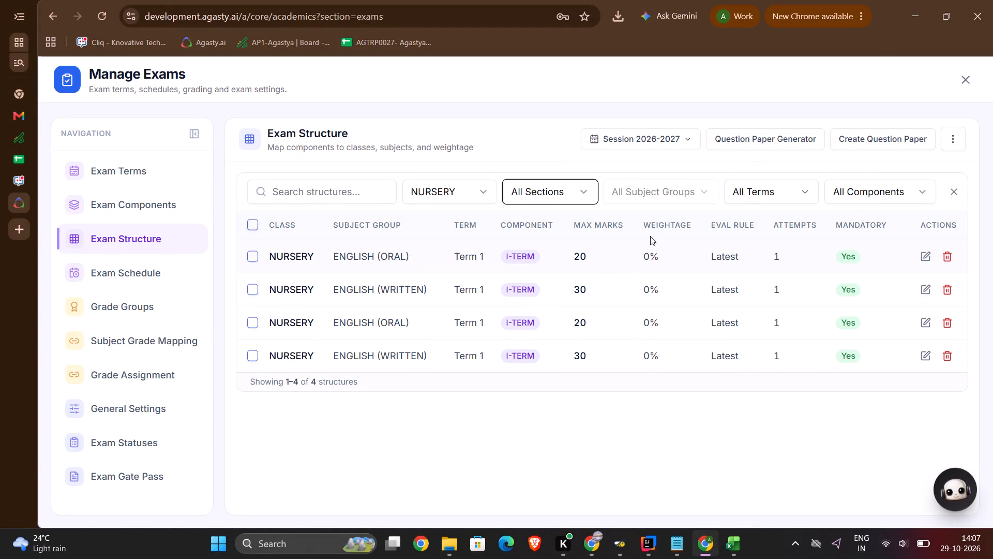
{"action": "left_click", "coordinate": [941, 133]}
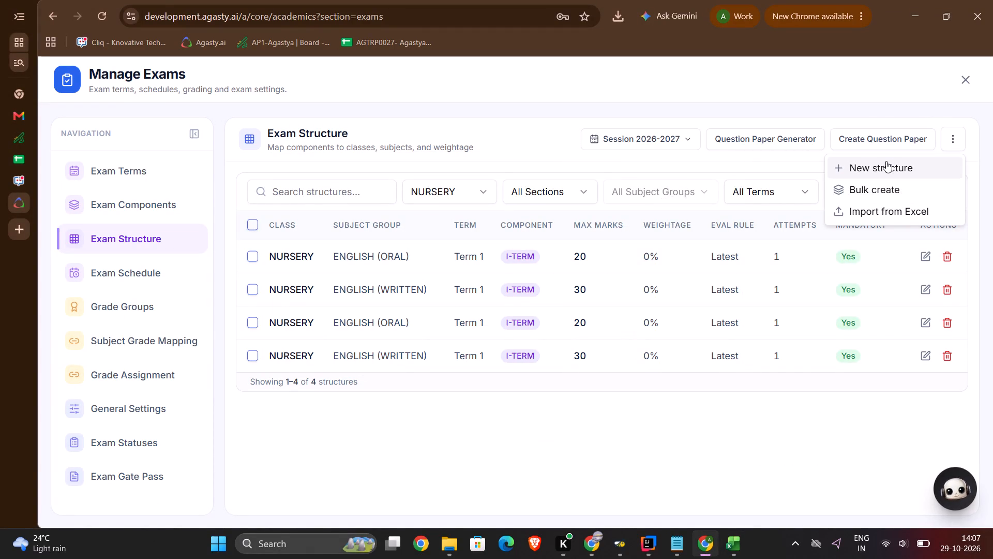
{"action": "left_click", "coordinate": [886, 161]}
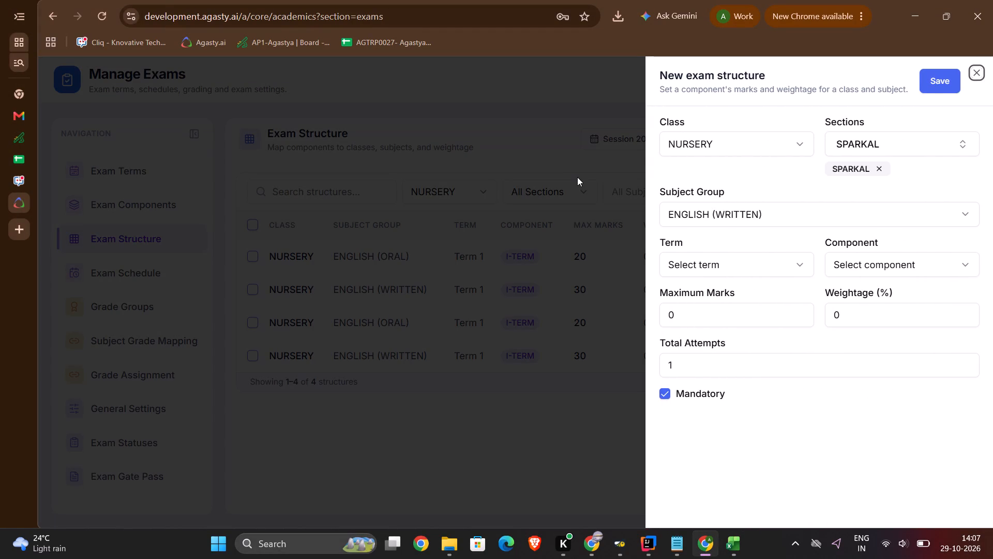
{"action": "left_click", "coordinate": [503, 318]}
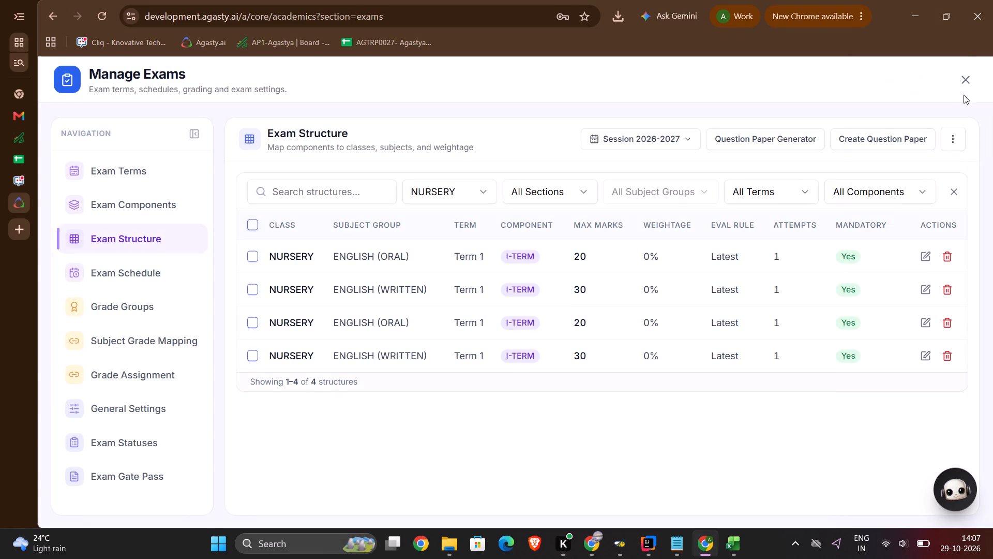
{"action": "left_click", "coordinate": [950, 133]}
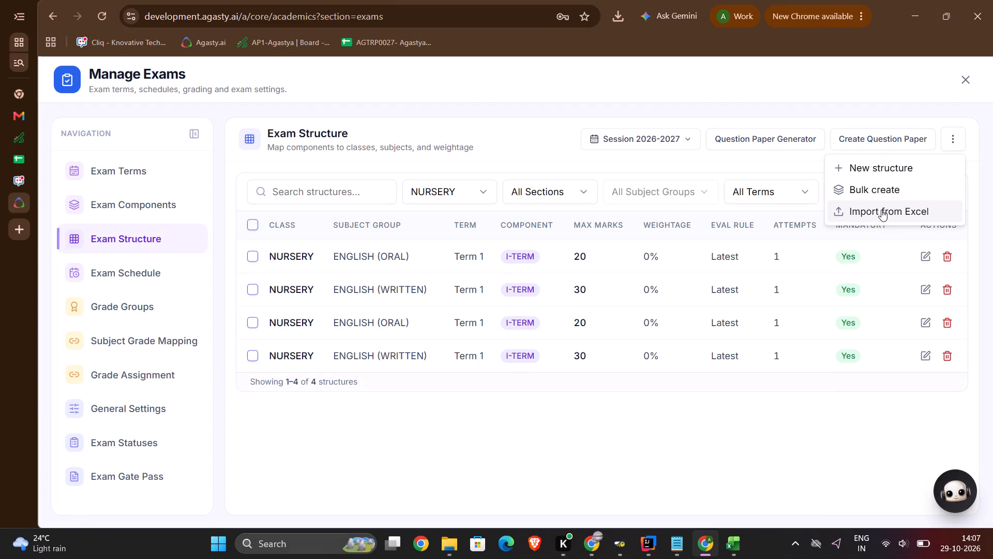
{"action": "left_click", "coordinate": [552, 438]}
{"action": "scroll", "coordinate": [552, 438], "scroll_direction": "up", "scroll_amount": 2}
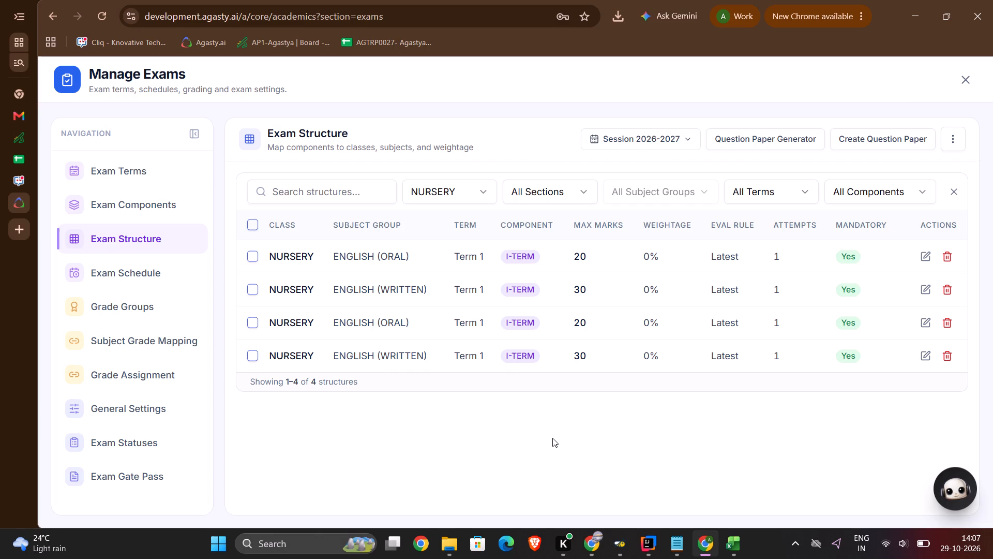
Switch through the open windows to Honeygain and close its window.
{"action": "key", "text": "alt+Tab"}
{"action": "key", "text": "alt+Tab"}
{"action": "key", "text": "alt+Tab"}
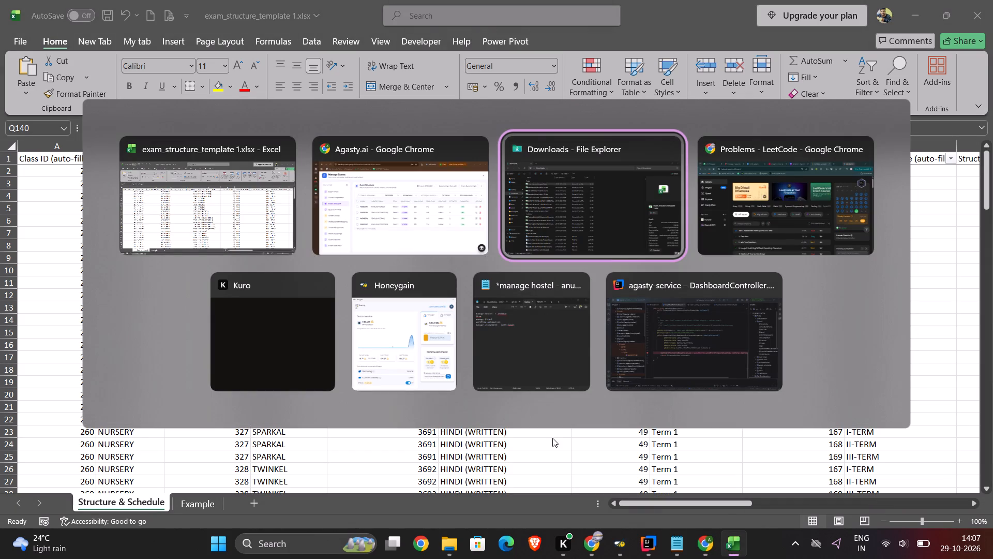
{"action": "key", "text": "alt+Tab"}
{"action": "key", "text": "alt+Tab"}
{"action": "key", "text": "alt+Tab"}
{"action": "key", "text": "alt+Tab"}
{"action": "key", "text": "alt+Tab"}
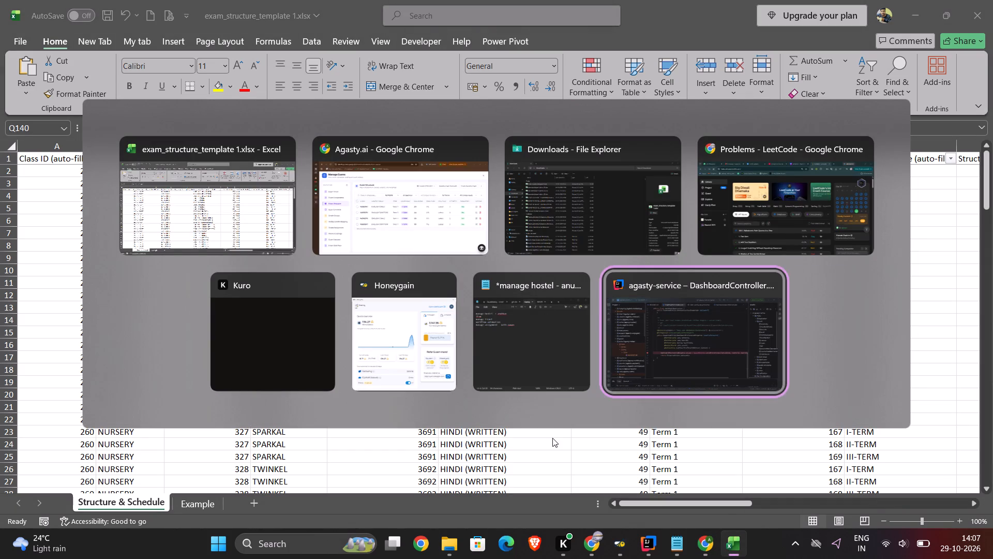
{"action": "key", "text": "alt+Tab"}
{"action": "key", "text": "alt+Tab"}
{"action": "key", "text": "alt+Tab"}
{"action": "key", "text": "alt+Tab"}
{"action": "key", "text": "alt+Tab"}
{"action": "key", "text": "alt+Tab"}
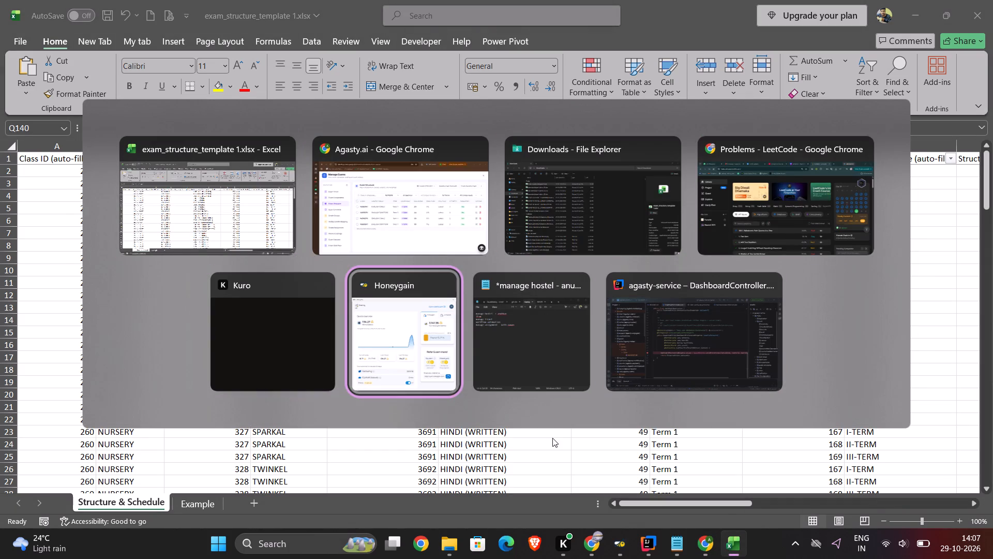
{"action": "left_click", "coordinate": [729, 42]}
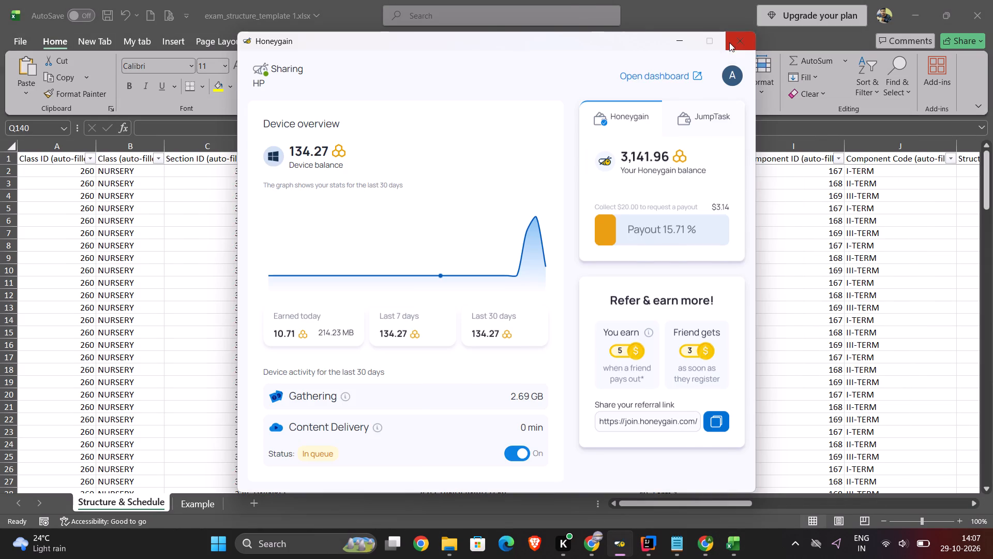
Switch away from the Excel template to another open window.
{"action": "key", "text": "alt+Tab"}
{"action": "key", "text": "alt+Tab"}
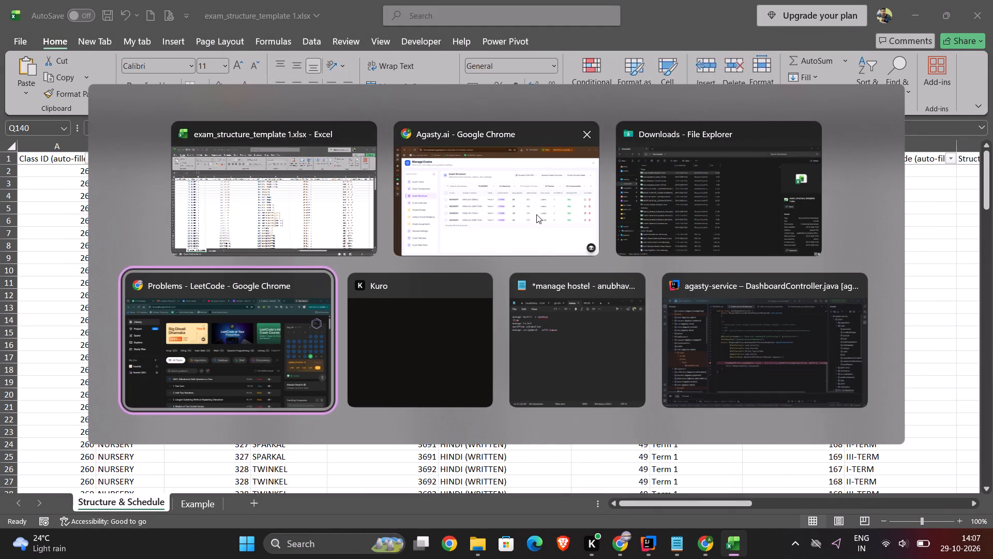
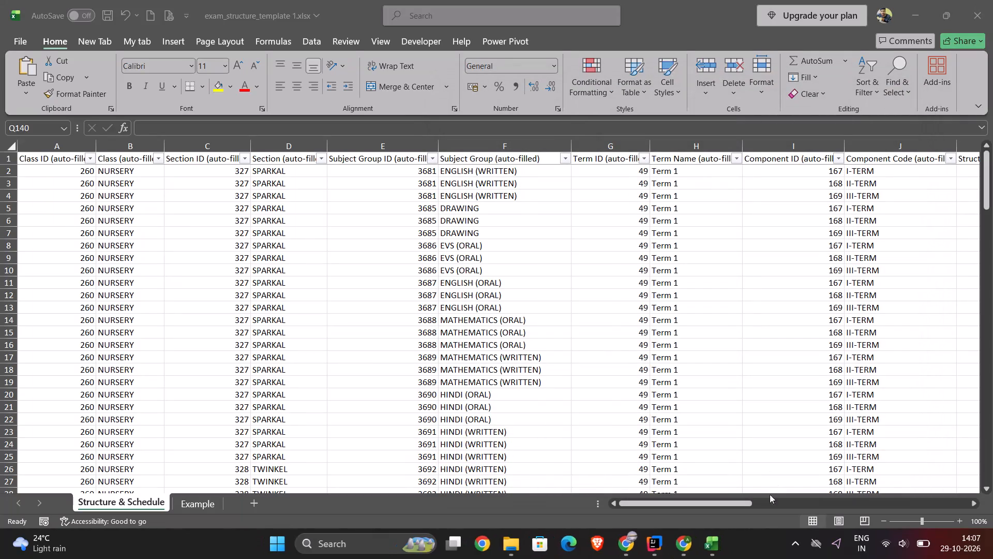
Check the Excel exam structure template, and switch to the Chrome portal's Exam Structure list for NURSERY.
{"action": "left_click", "coordinate": [713, 545]}
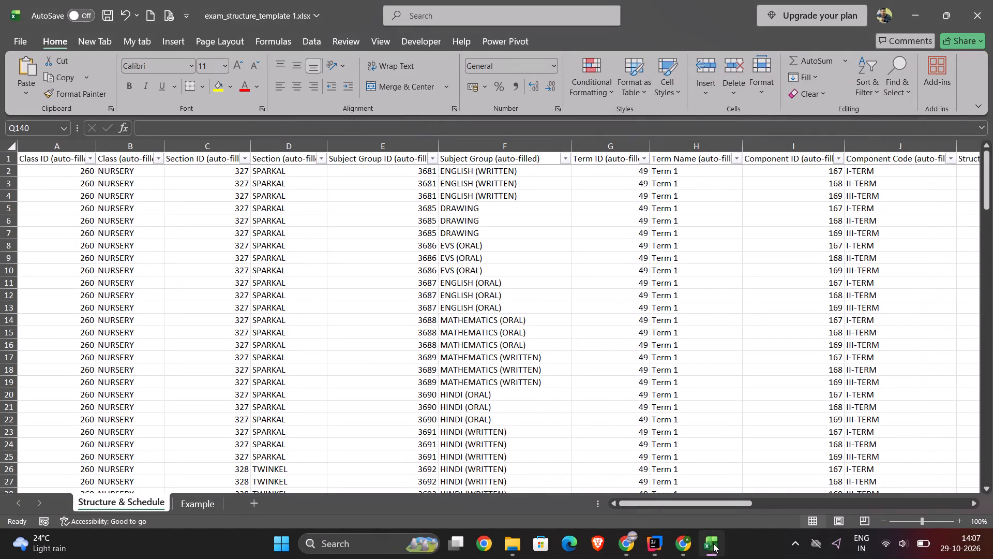
{"action": "scroll", "coordinate": [653, 342], "scroll_direction": "up", "scroll_amount": 3}
{"action": "scroll", "coordinate": [604, 371], "scroll_direction": "right", "scroll_amount": 2}
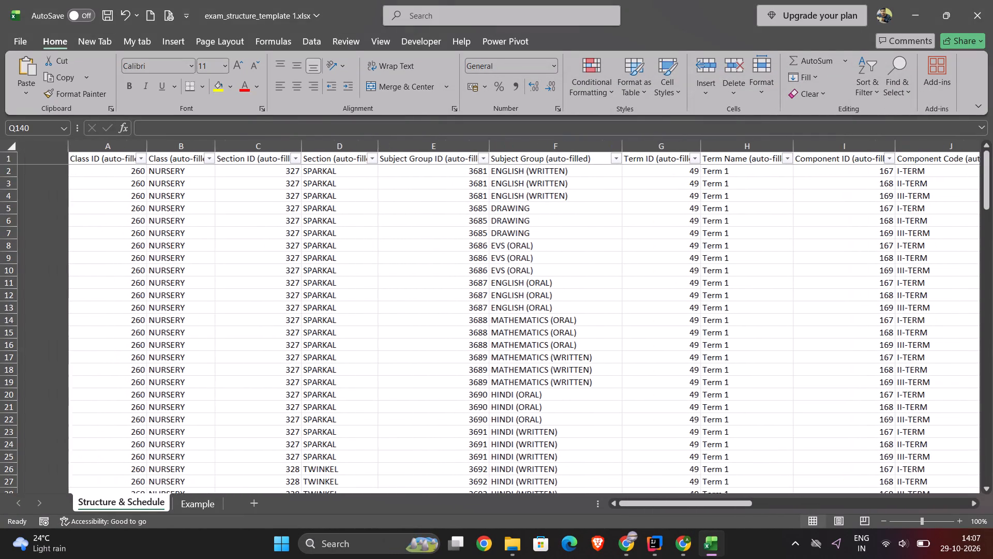
{"action": "scroll", "coordinate": [604, 371], "scroll_direction": "right", "scroll_amount": 1}
{"action": "left_click", "coordinate": [678, 543]}
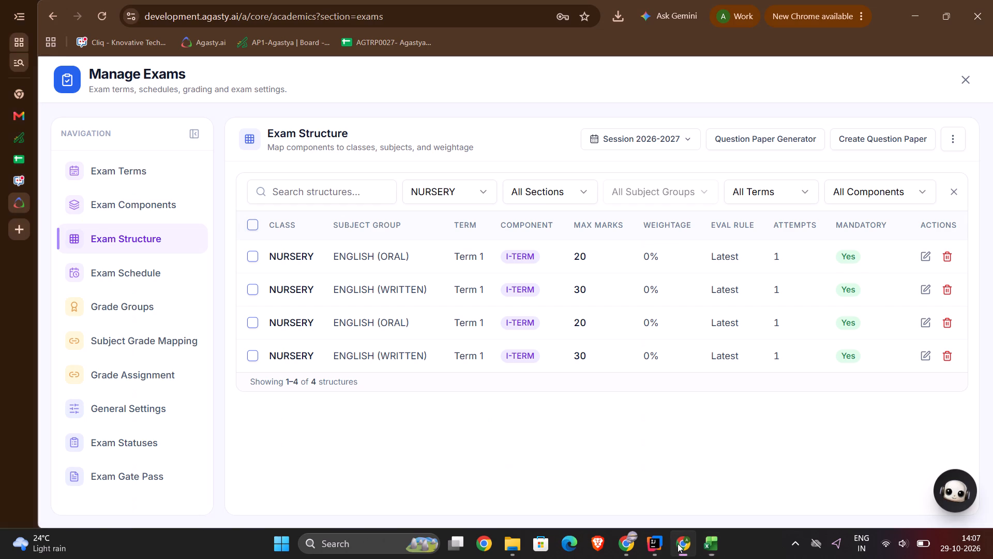
{"action": "scroll", "coordinate": [576, 440], "scroll_direction": "up", "scroll_amount": 1}
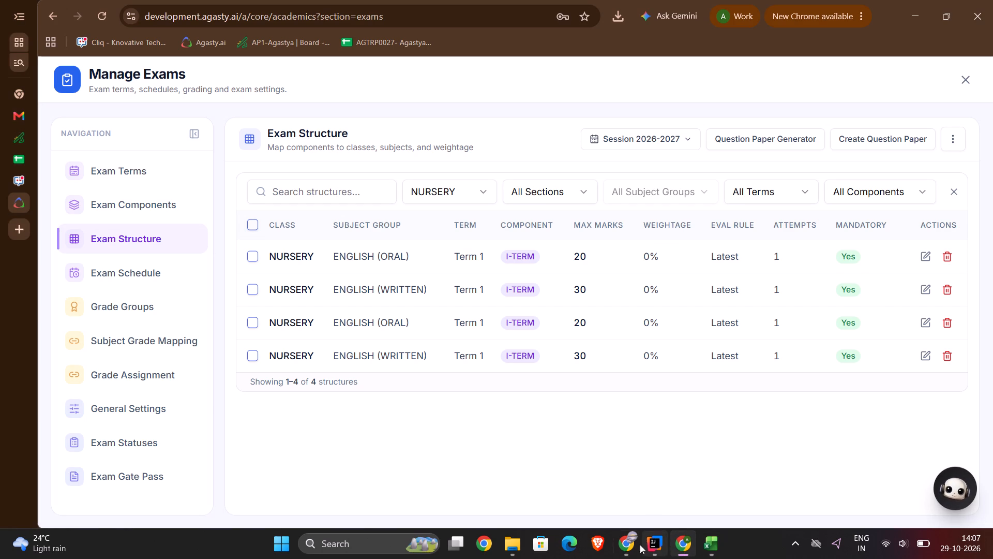
Switch to the other Chrome window and look through its open YouTube and JioHotstar pages.
{"action": "left_click", "coordinate": [630, 545]}
{"action": "scroll", "coordinate": [522, 337], "scroll_direction": "up", "scroll_amount": 2}
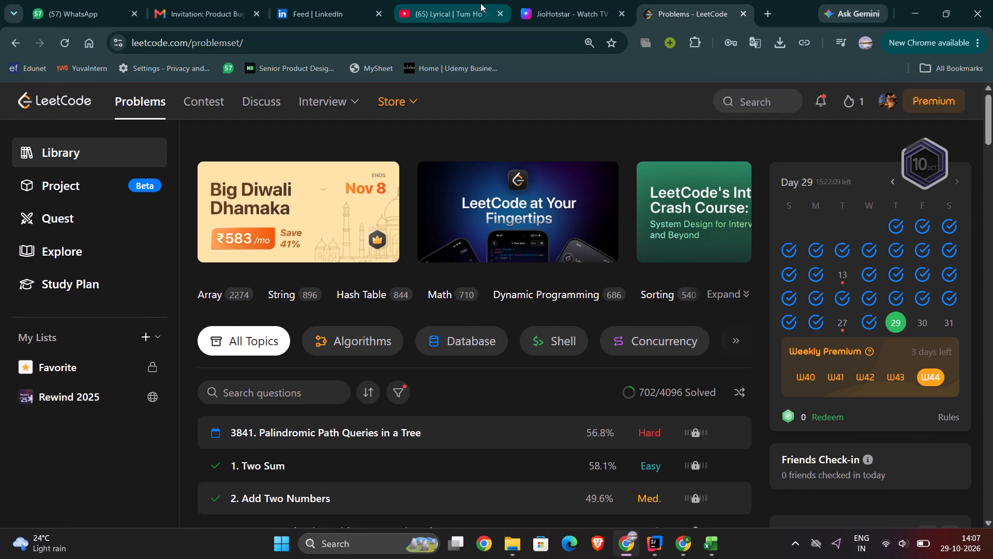
{"action": "left_click", "coordinate": [480, 3]}
{"action": "left_click", "coordinate": [533, 0]}
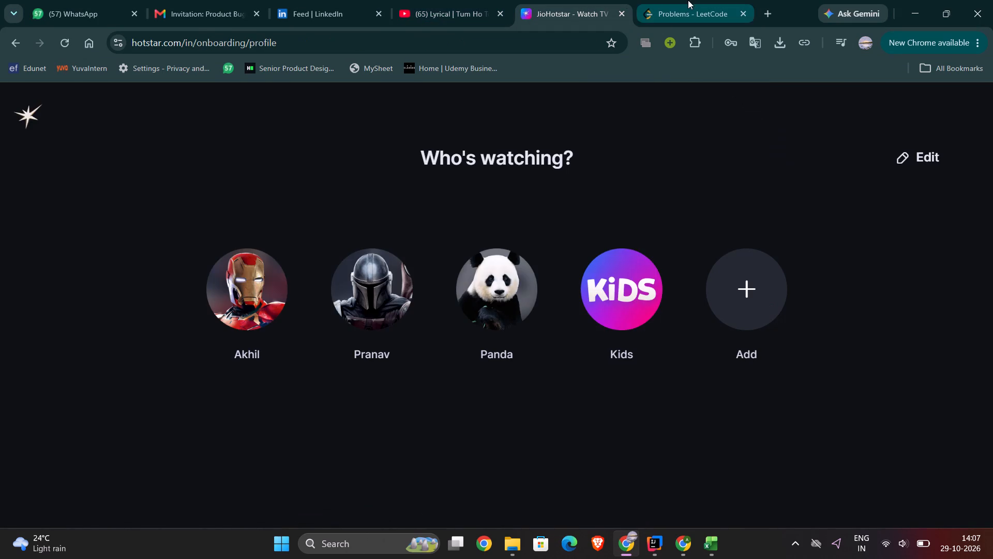
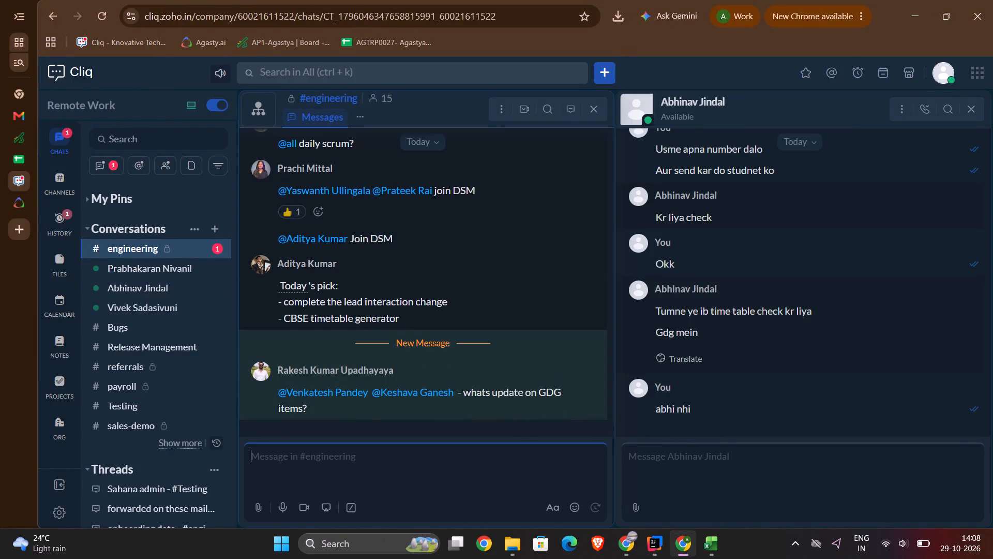
Read the new message in the #engineering channel.
{"action": "left_click", "coordinate": [394, 467]}
{"action": "left_click", "coordinate": [405, 460]}
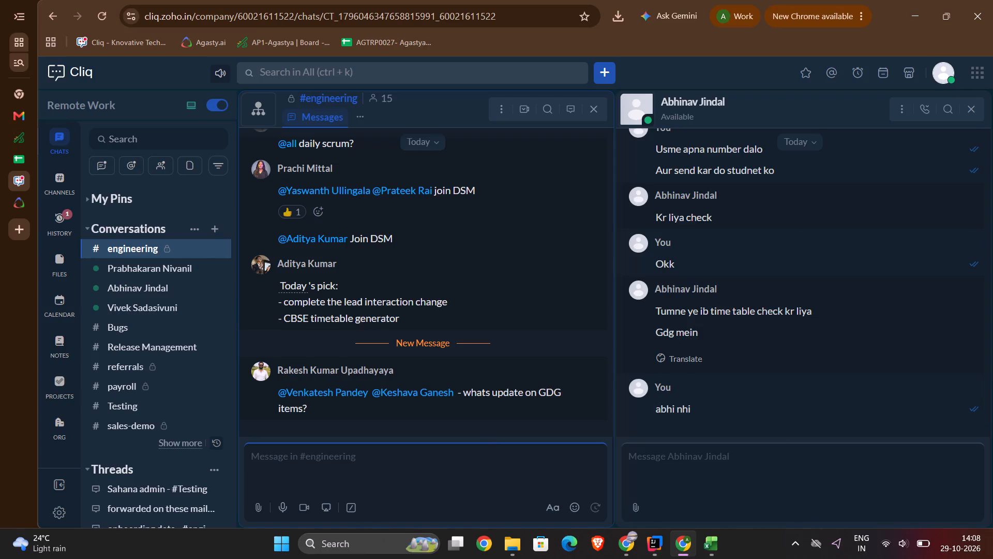
Send the colleague who shared exam_structure_template 1.xlsx two chat messages: "Hello sir" and "Ek min ke liye call karna tha".
{"action": "left_click", "coordinate": [121, 264]}
{"action": "left_click", "coordinate": [307, 450]}
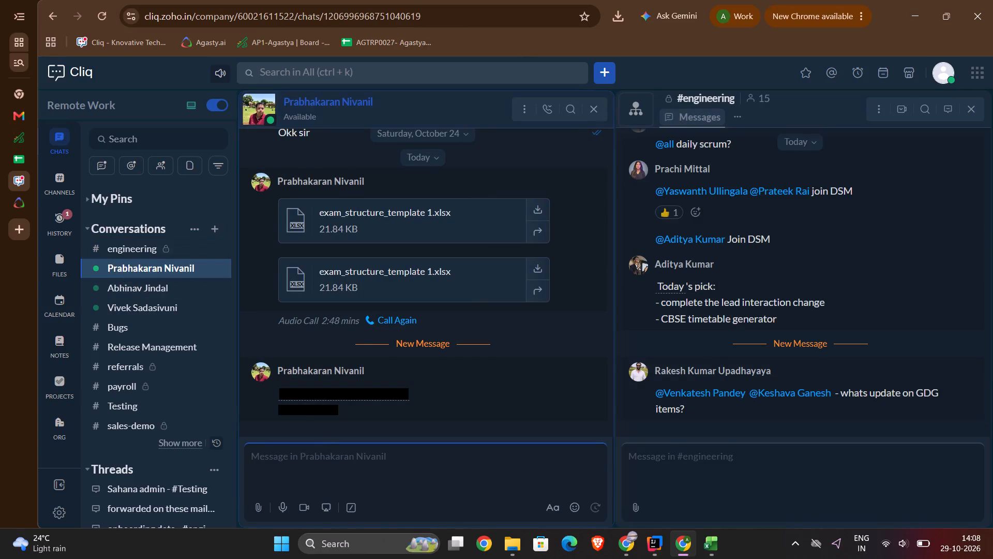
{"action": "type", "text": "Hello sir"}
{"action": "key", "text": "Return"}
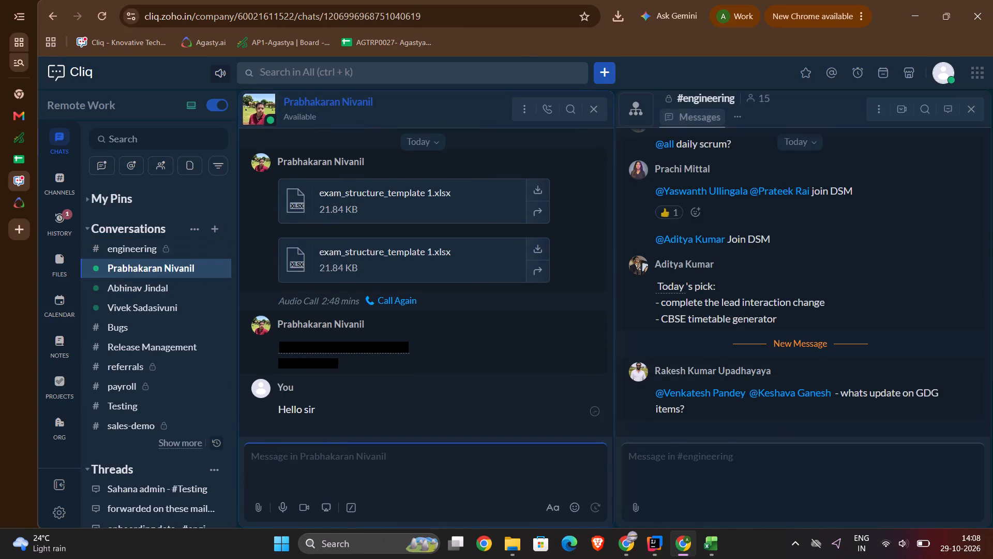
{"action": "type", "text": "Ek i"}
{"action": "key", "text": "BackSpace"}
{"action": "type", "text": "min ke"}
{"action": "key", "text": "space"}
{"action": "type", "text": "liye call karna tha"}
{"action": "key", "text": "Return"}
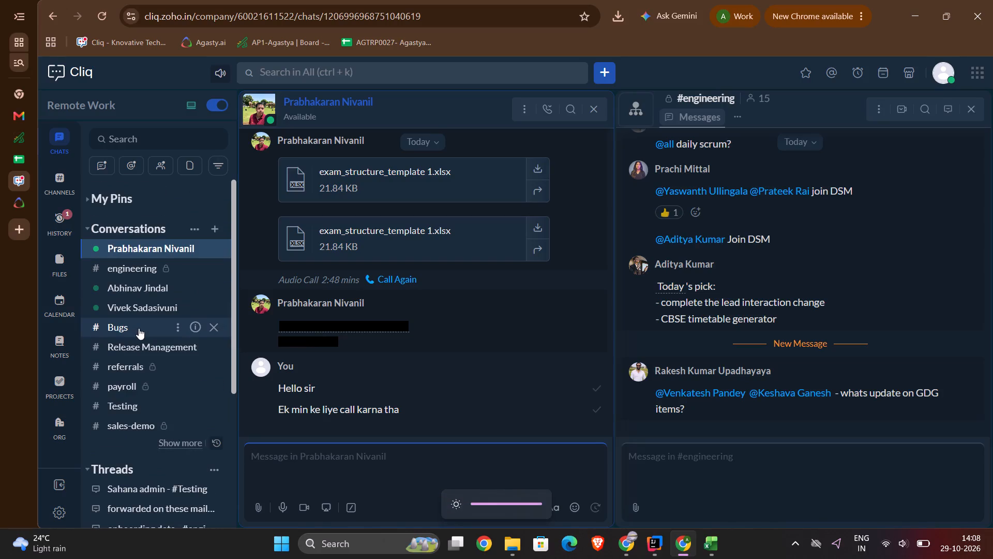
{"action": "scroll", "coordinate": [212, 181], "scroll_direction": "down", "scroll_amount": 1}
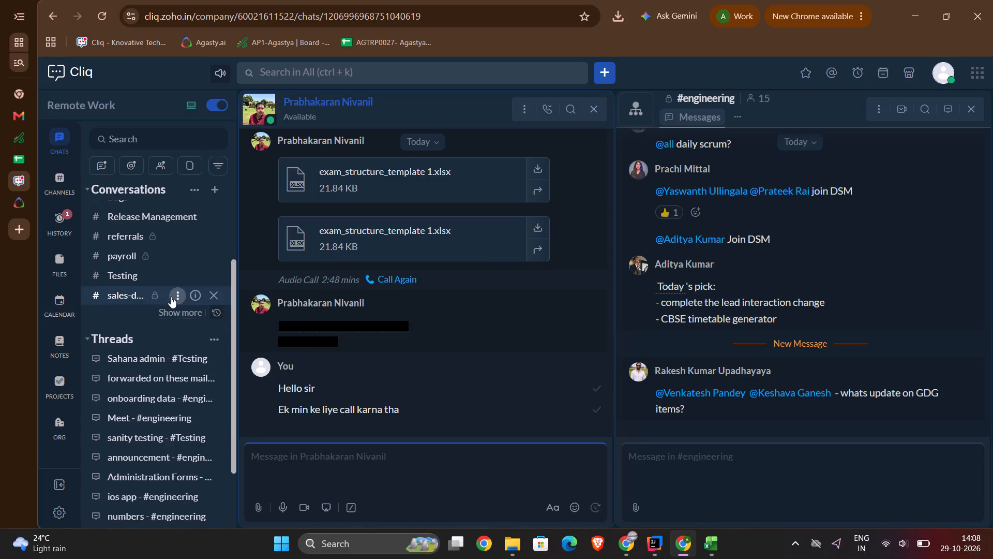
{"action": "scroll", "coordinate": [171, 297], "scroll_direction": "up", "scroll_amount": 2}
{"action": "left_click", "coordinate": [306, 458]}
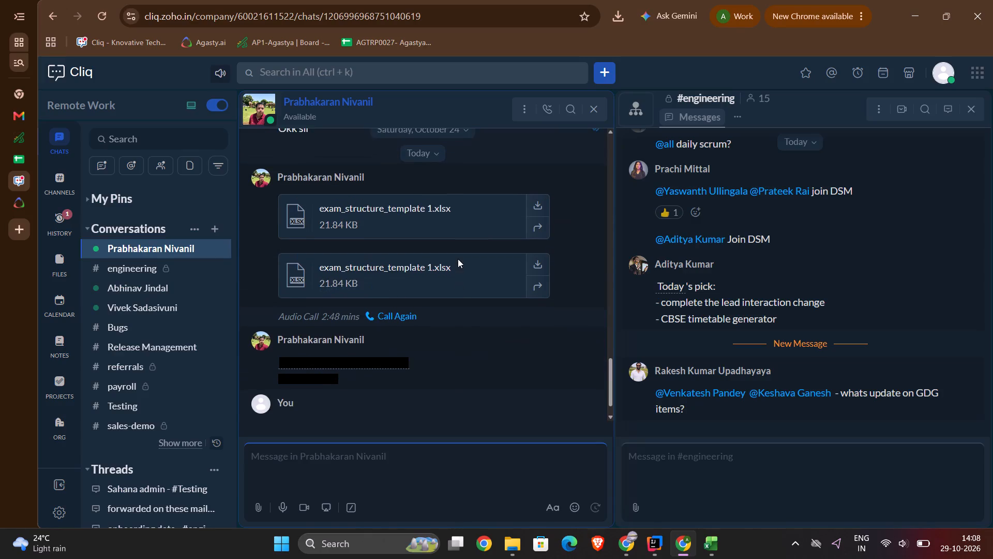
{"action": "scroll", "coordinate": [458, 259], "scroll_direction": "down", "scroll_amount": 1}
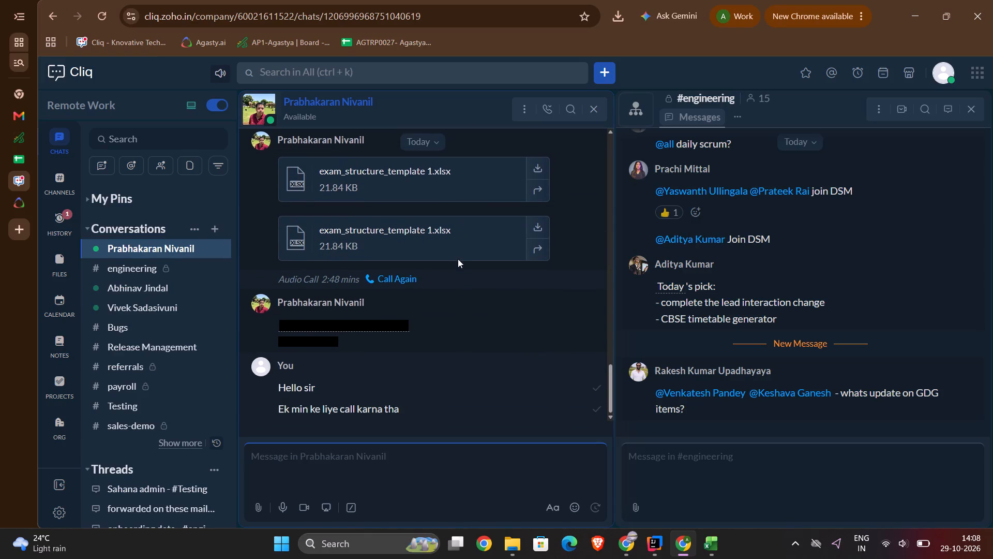
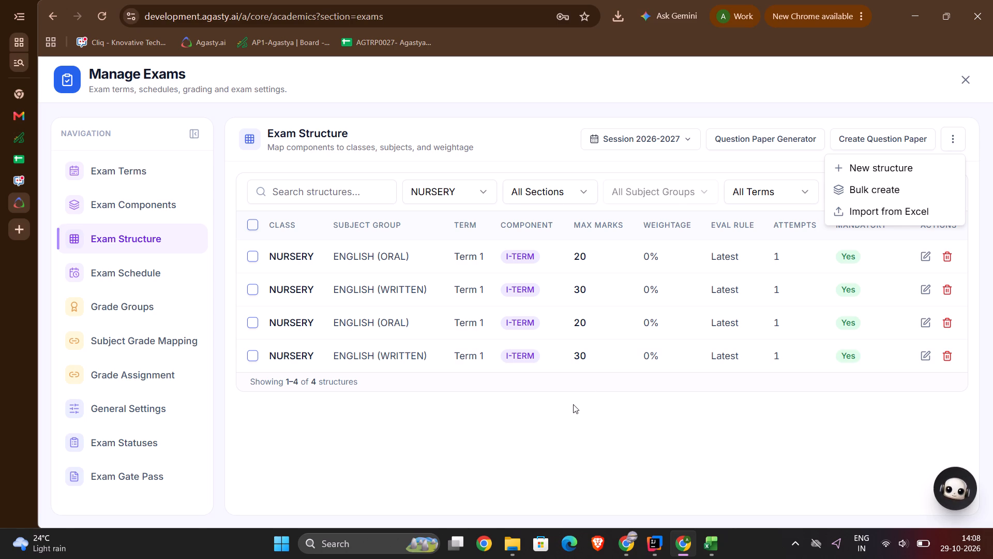
Dismiss the open structure creation options to return to the NURSERY exam structure list.
{"action": "left_click", "coordinate": [540, 415]}
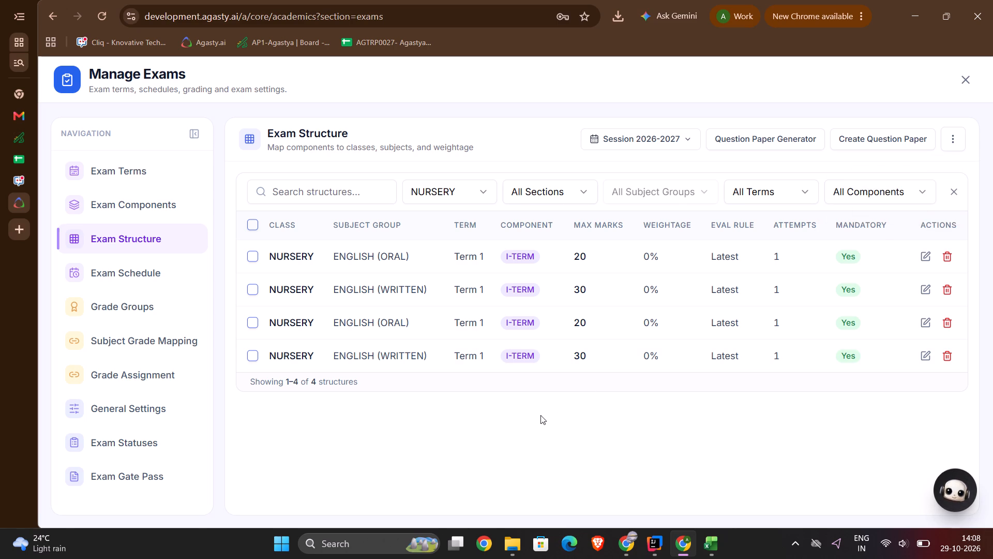
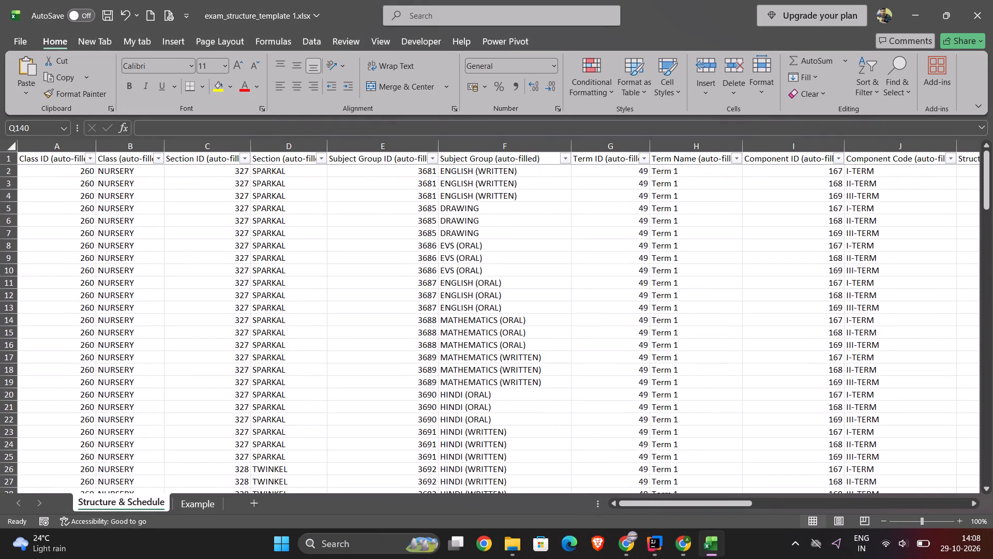
Save the exam structure template workbook.
{"action": "key", "text": "ctrl+s"}
{"action": "key", "text": "ctrl+s"}
Switch to Chrome and check the Cliq conversation with the colleague who shared the template, making its message box active.
{"action": "key", "text": "alt+Tab"}
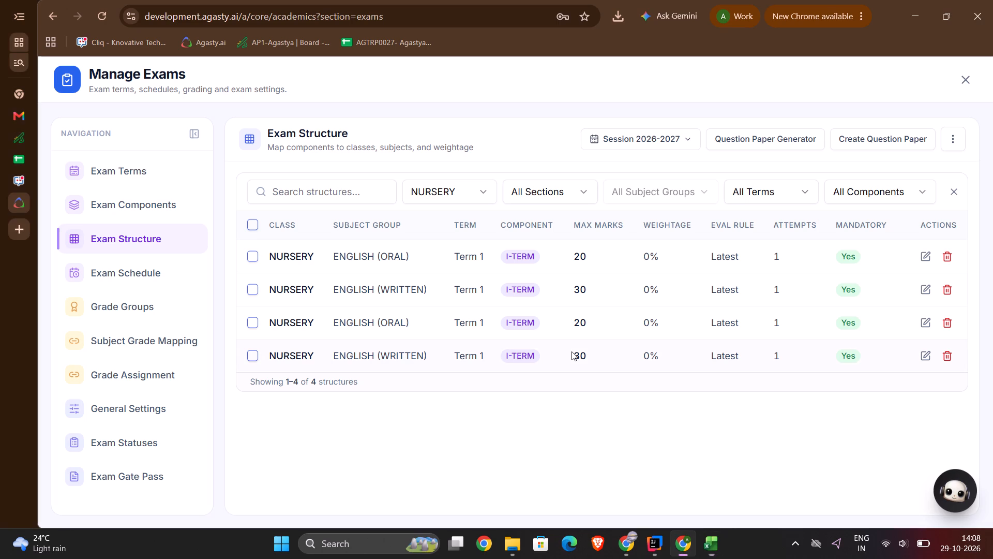
{"action": "key", "text": "alt+Tab"}
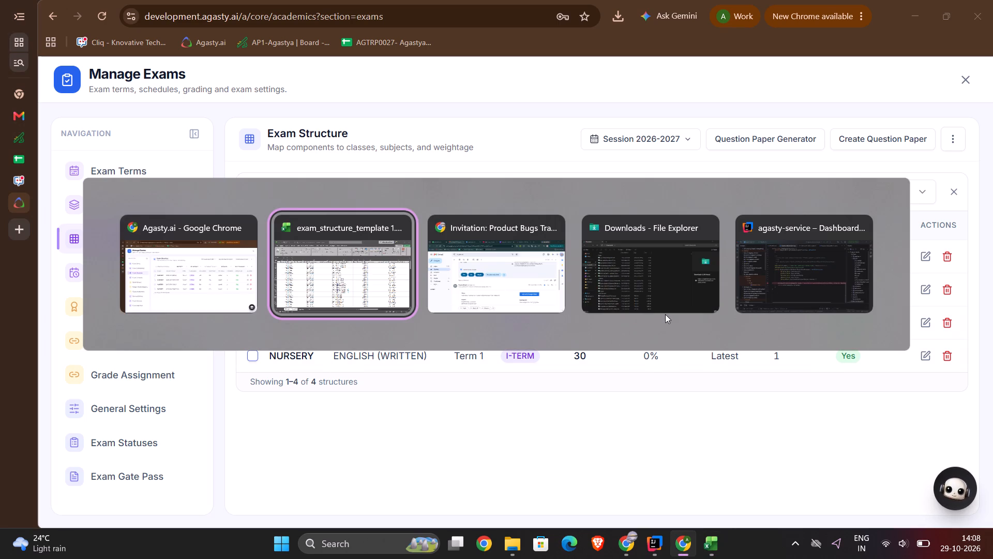
{"action": "key", "text": "alt+Tab"}
{"action": "left_click", "coordinate": [11, 181]}
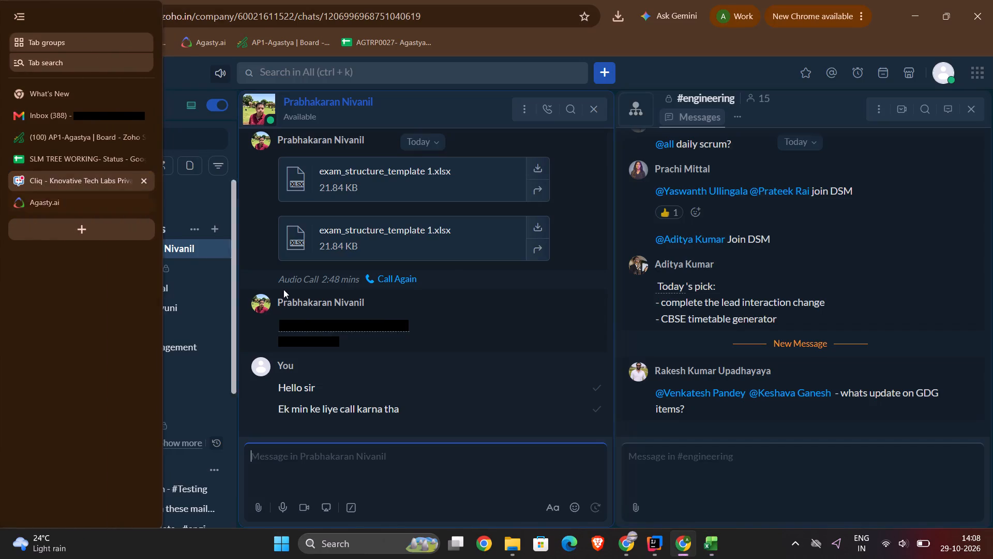
{"action": "left_click", "coordinate": [338, 462]}
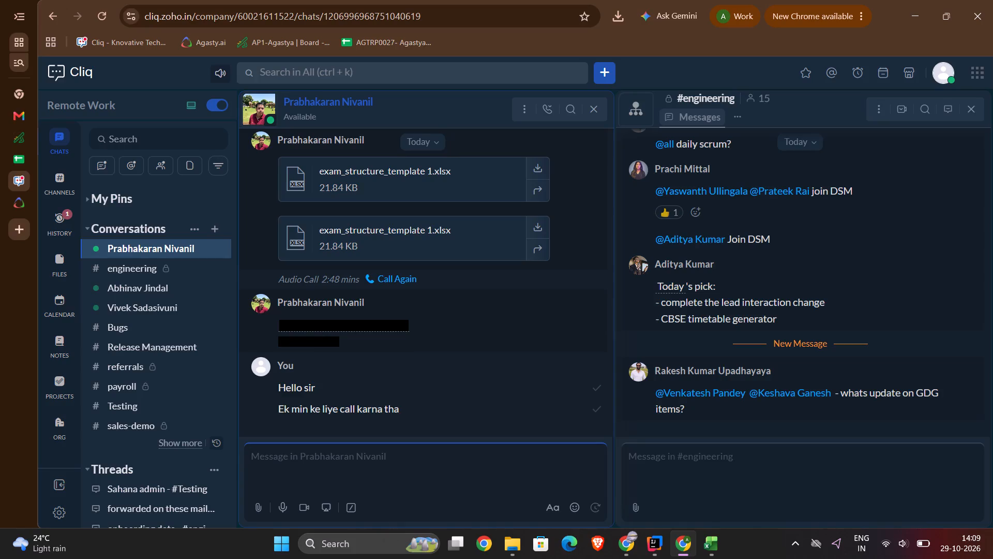
Switch back to the exam structure template in Excel.
{"action": "key", "text": "alt+Tab"}
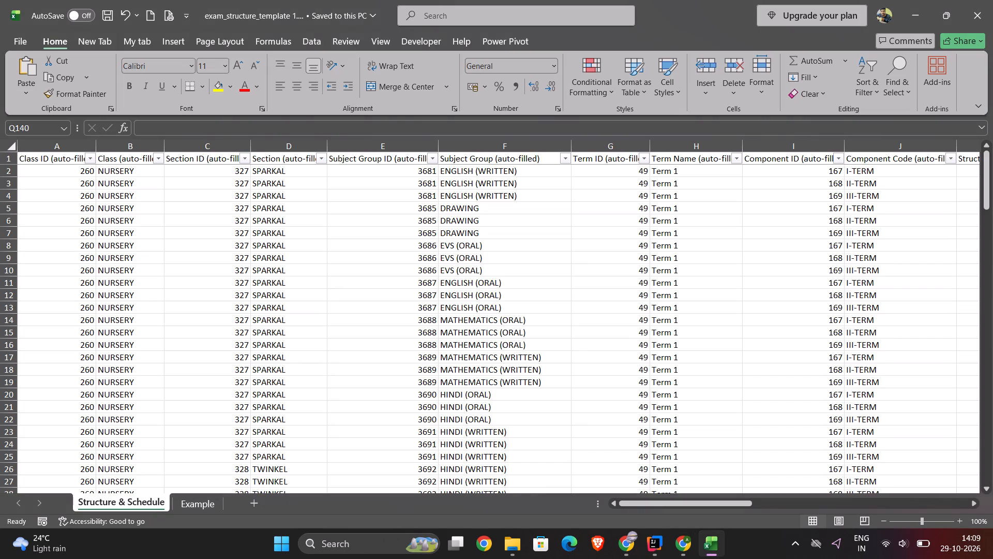
Check the sample rows on the Example sheet and return to the Structure & Schedule sheet.
{"action": "scroll", "coordinate": [72, 408], "scroll_direction": "down", "scroll_amount": 3}
{"action": "left_click", "coordinate": [198, 495]}
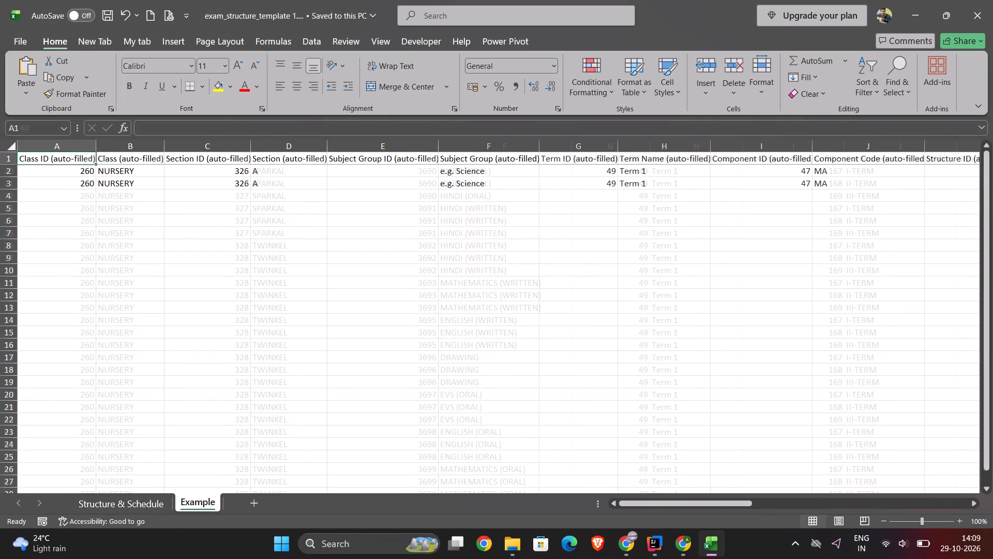
{"action": "scroll", "coordinate": [217, 309], "scroll_direction": "up", "scroll_amount": 1}
{"action": "scroll", "coordinate": [388, 310], "scroll_direction": "right", "scroll_amount": 1}
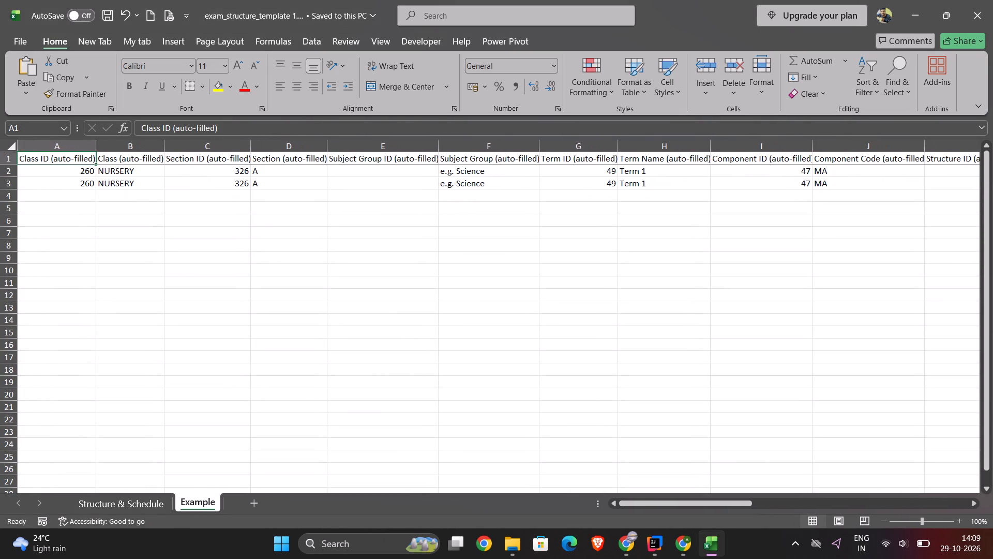
{"action": "left_click", "coordinate": [125, 507]}
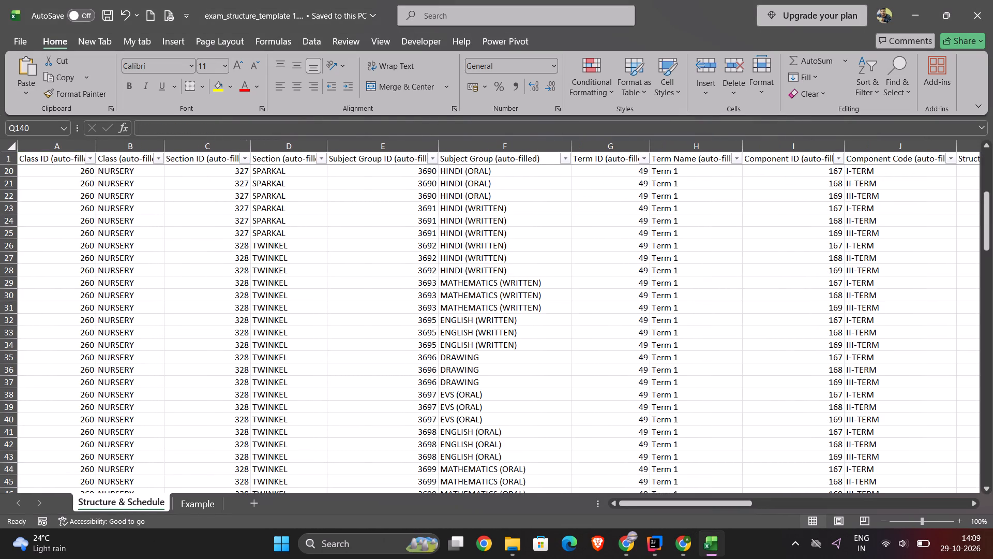
Examine the NURSERY rows' structure ID, maximum marks, weightage, evaluation rule, attempts and exam schedule columns.
{"action": "scroll", "coordinate": [495, 317], "scroll_direction": "up", "scroll_amount": 4}
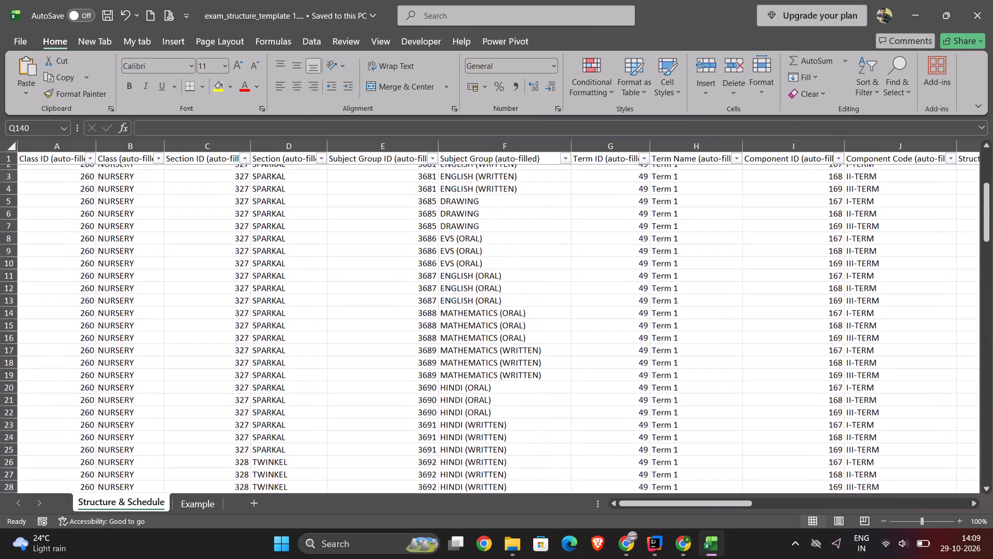
{"action": "scroll", "coordinate": [495, 317], "scroll_direction": "up", "scroll_amount": 5}
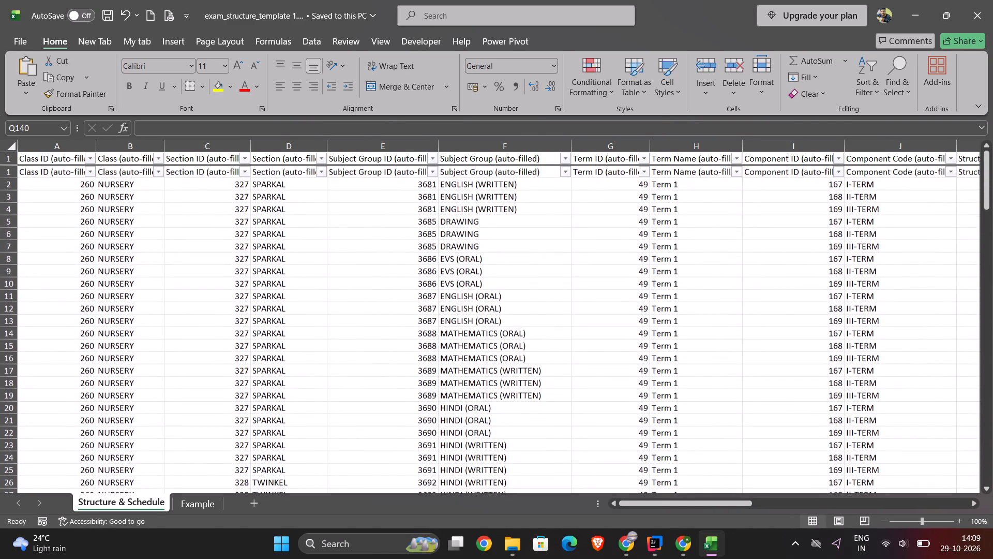
{"action": "scroll", "coordinate": [495, 317], "scroll_direction": "right", "scroll_amount": 1}
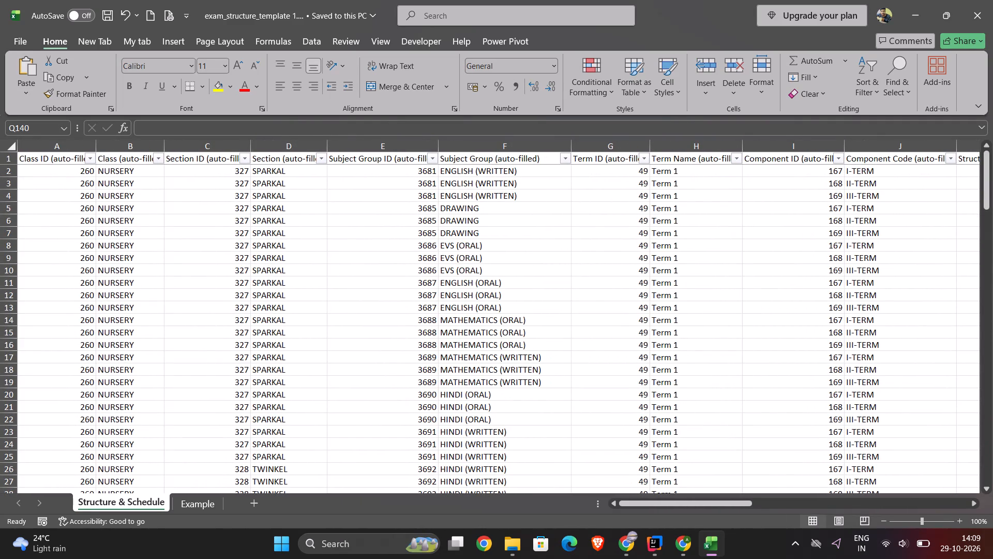
{"action": "scroll", "coordinate": [495, 317], "scroll_direction": "left", "scroll_amount": 8}
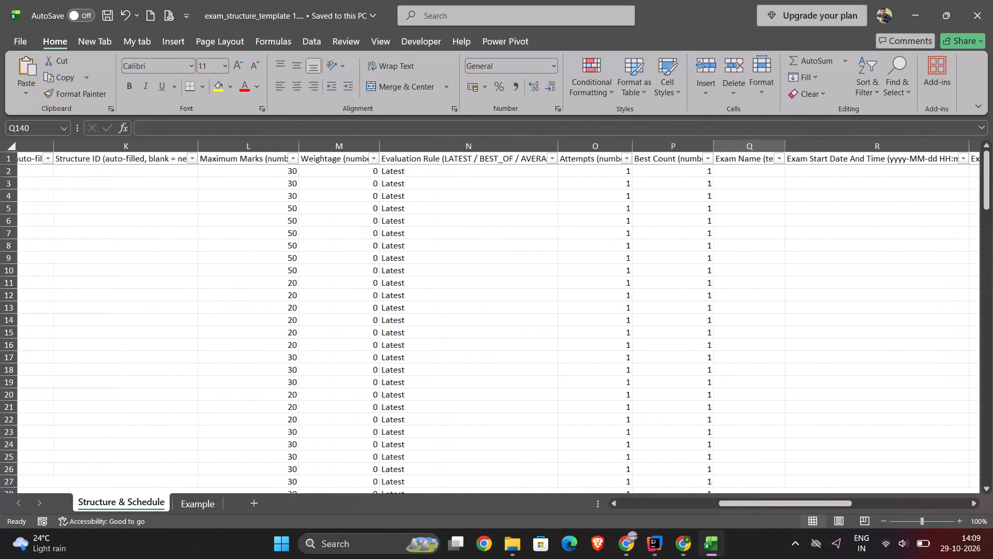
{"action": "scroll", "coordinate": [495, 317], "scroll_direction": "left", "scroll_amount": 1}
{"action": "scroll", "coordinate": [495, 317], "scroll_direction": "up", "scroll_amount": 2}
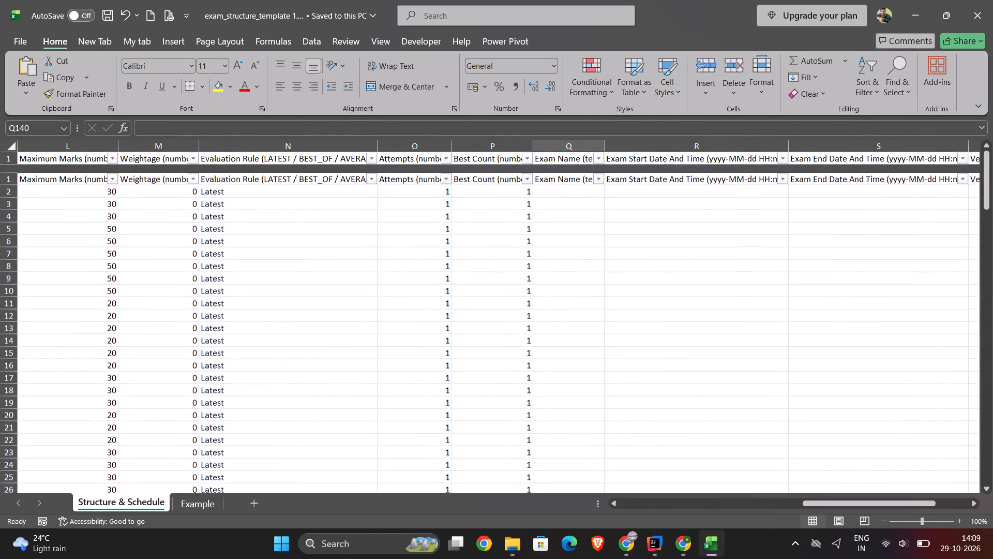
{"action": "scroll", "coordinate": [495, 317], "scroll_direction": "right", "scroll_amount": 1}
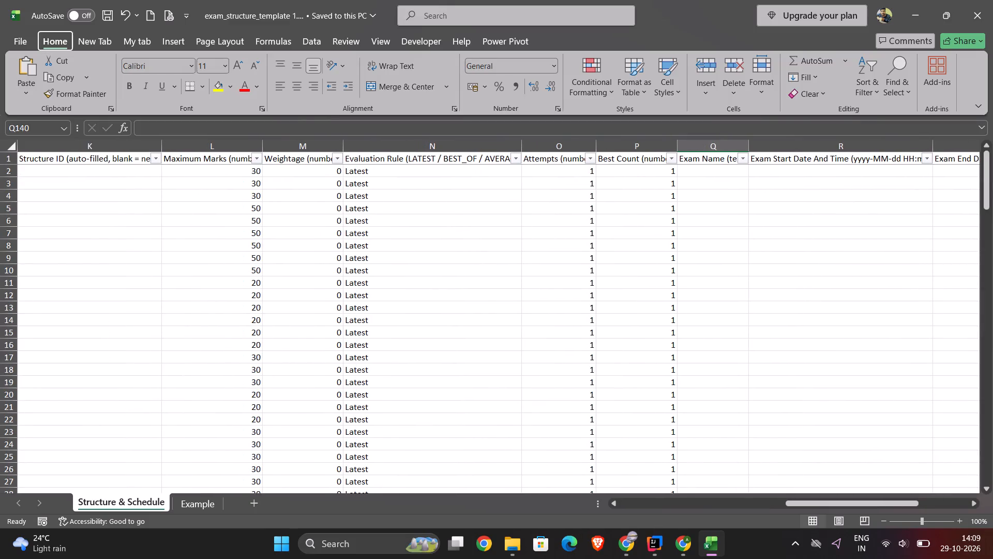
{"action": "left_click", "coordinate": [551, 318]}
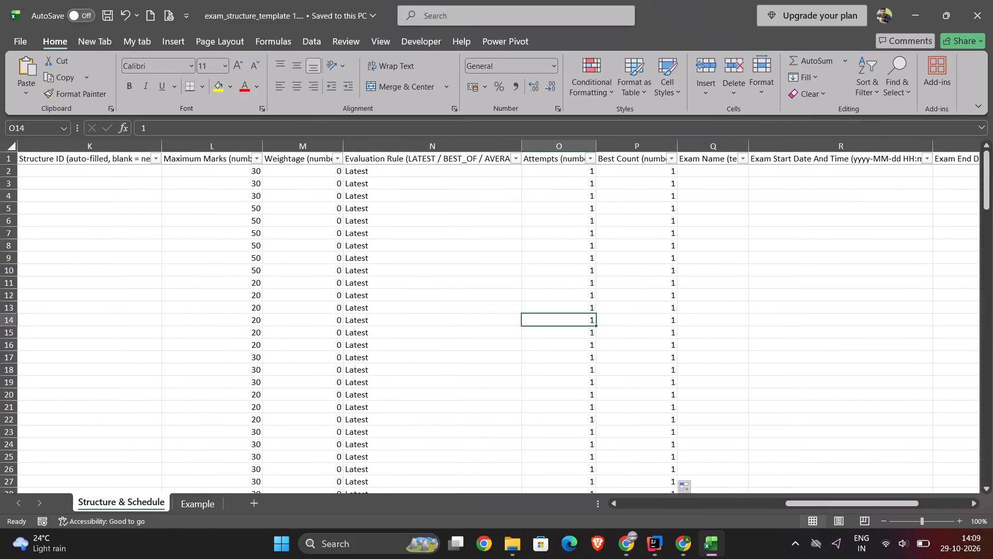
Glance at the Cliq chat, return to the Excel template and review the NURSERY rows across the terms, dismissing the notification.
{"action": "key", "text": "alt+Tab"}
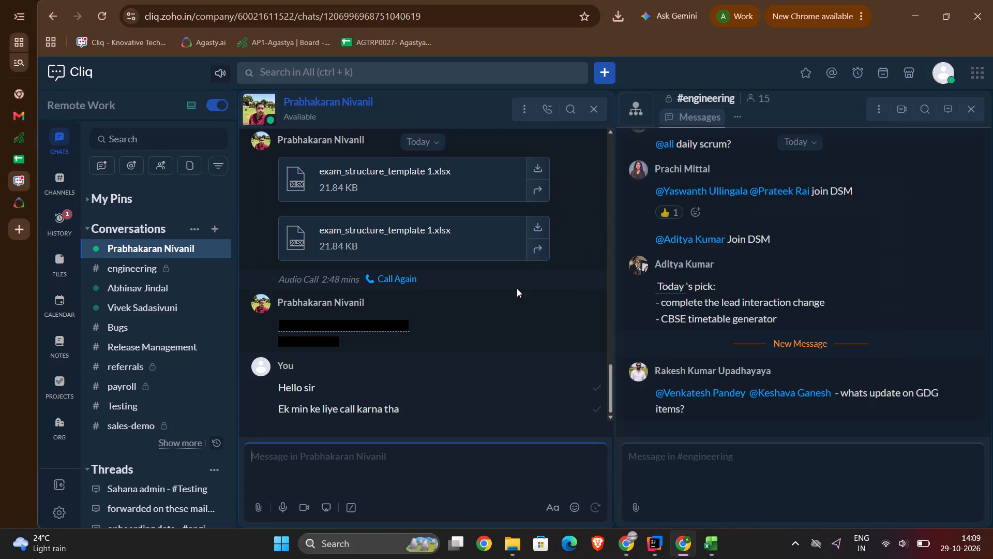
{"action": "key", "text": "alt+Tab"}
{"action": "scroll", "coordinate": [394, 312], "scroll_direction": "right", "scroll_amount": 4}
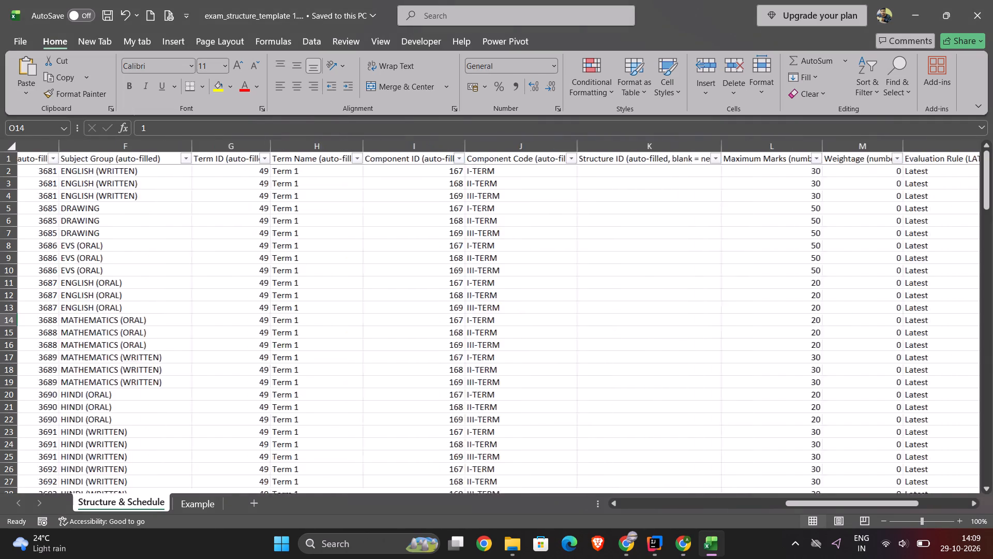
{"action": "scroll", "coordinate": [394, 312], "scroll_direction": "right", "scroll_amount": 2}
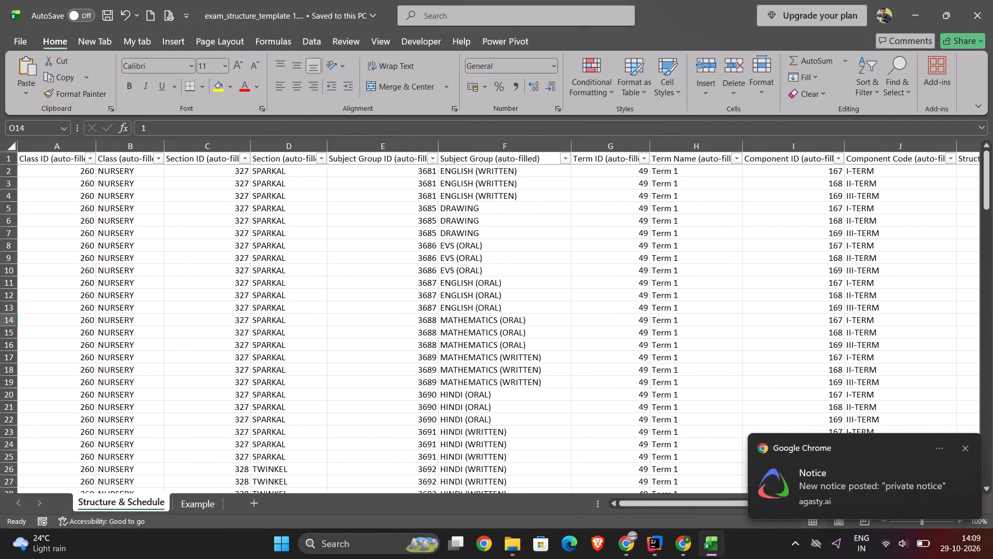
{"action": "left_click", "coordinate": [964, 450]}
{"action": "scroll", "coordinate": [532, 337], "scroll_direction": "right", "scroll_amount": 2}
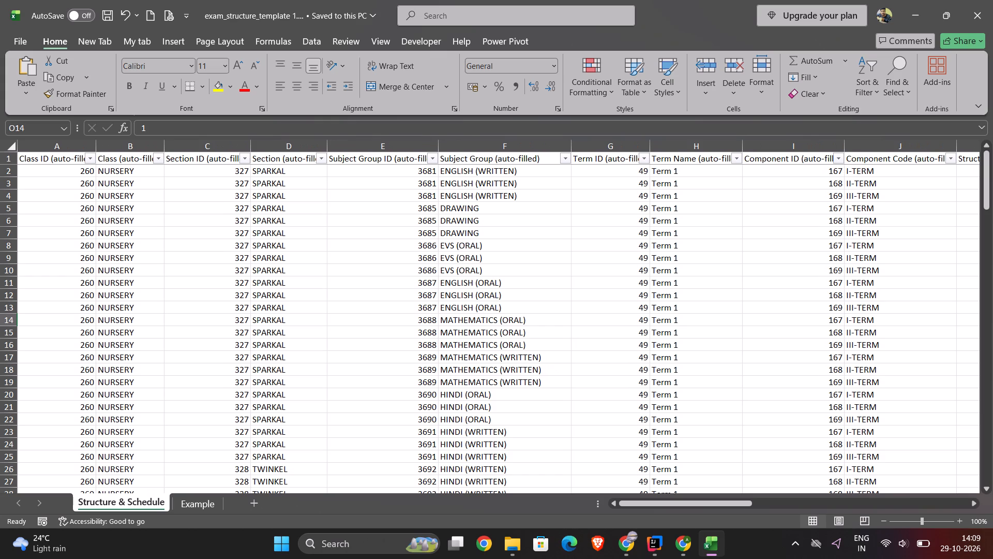
{"action": "scroll", "coordinate": [532, 337], "scroll_direction": "up", "scroll_amount": 5}
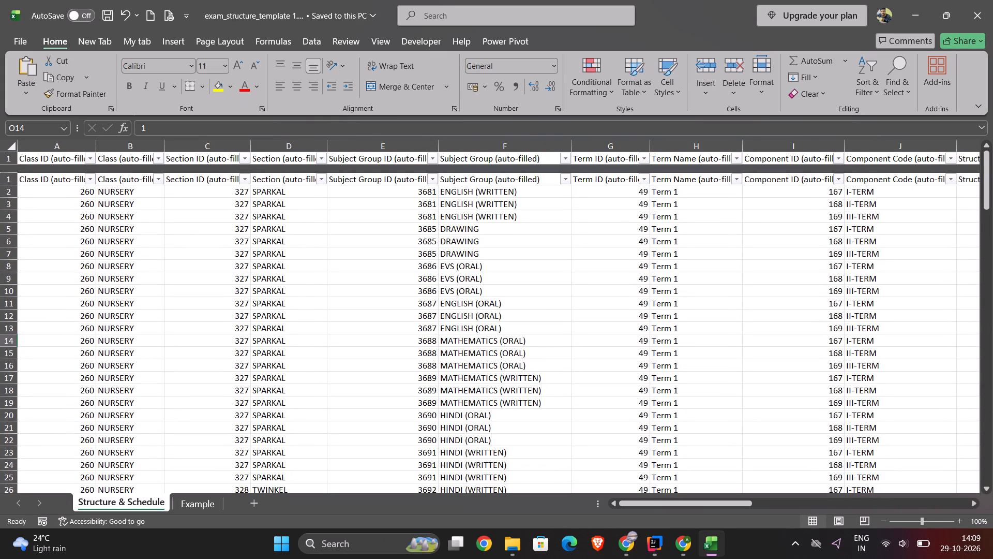
{"action": "scroll", "coordinate": [532, 337], "scroll_direction": "up", "scroll_amount": 1}
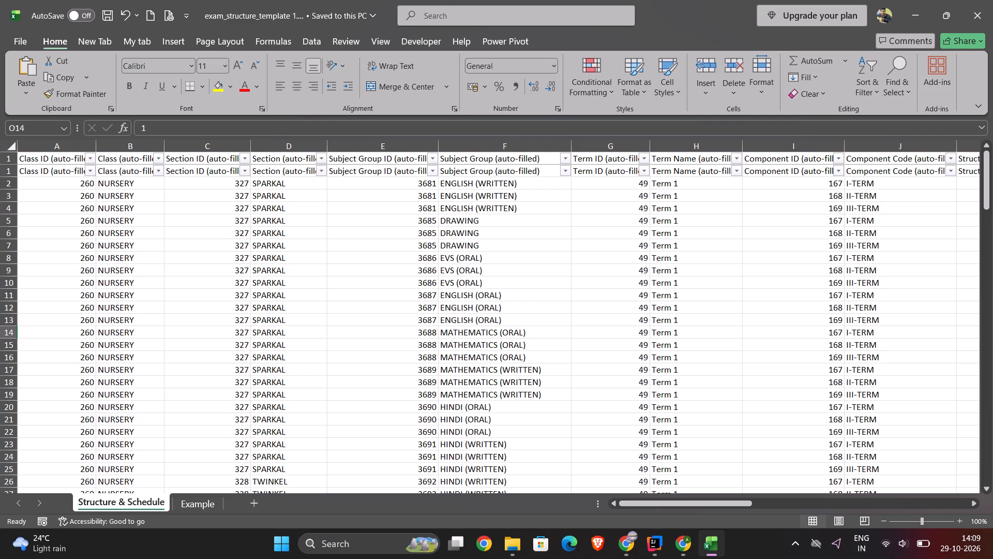
{"action": "scroll", "coordinate": [532, 337], "scroll_direction": "up", "scroll_amount": 1}
{"action": "scroll", "coordinate": [353, 336], "scroll_direction": "down", "scroll_amount": 6}
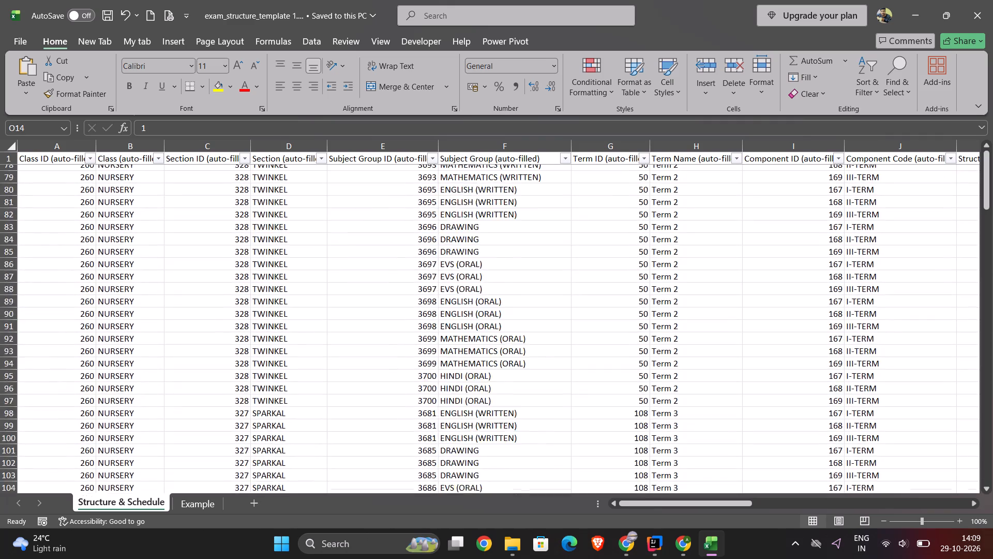
{"action": "scroll", "coordinate": [353, 336], "scroll_direction": "down", "scroll_amount": 3}
{"action": "scroll", "coordinate": [353, 336], "scroll_direction": "up", "scroll_amount": 5}
Switch to the Cliq chat, download the shared exam_structure_template 1.xlsx again and open the downloaded copy in Excel.
{"action": "key", "text": "alt+Tab"}
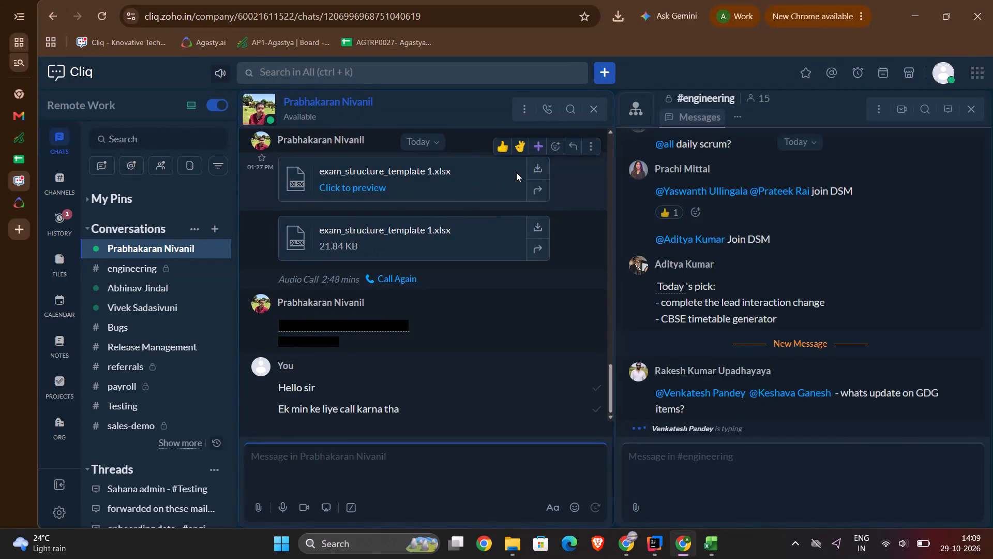
{"action": "left_click", "coordinate": [545, 166]}
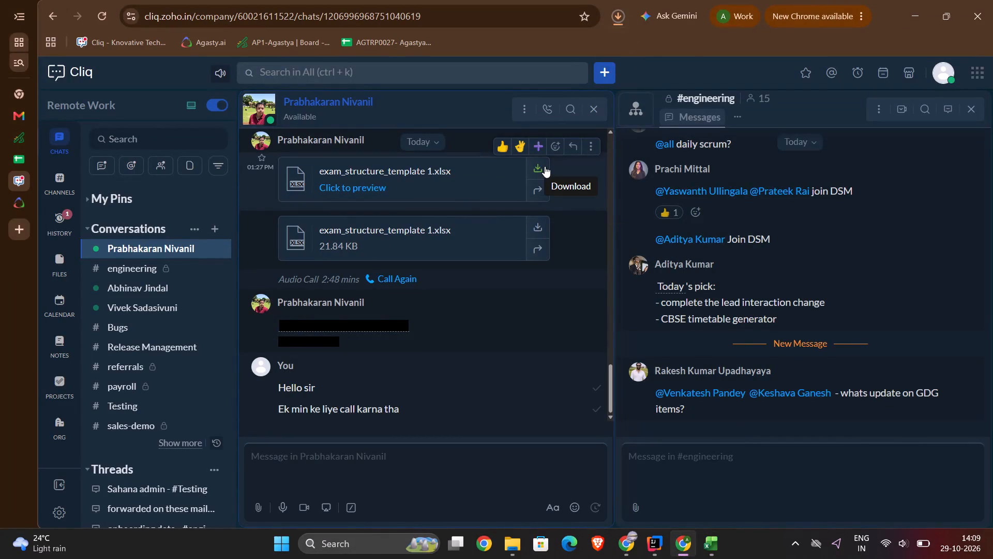
{"action": "left_click", "coordinate": [613, 16]}
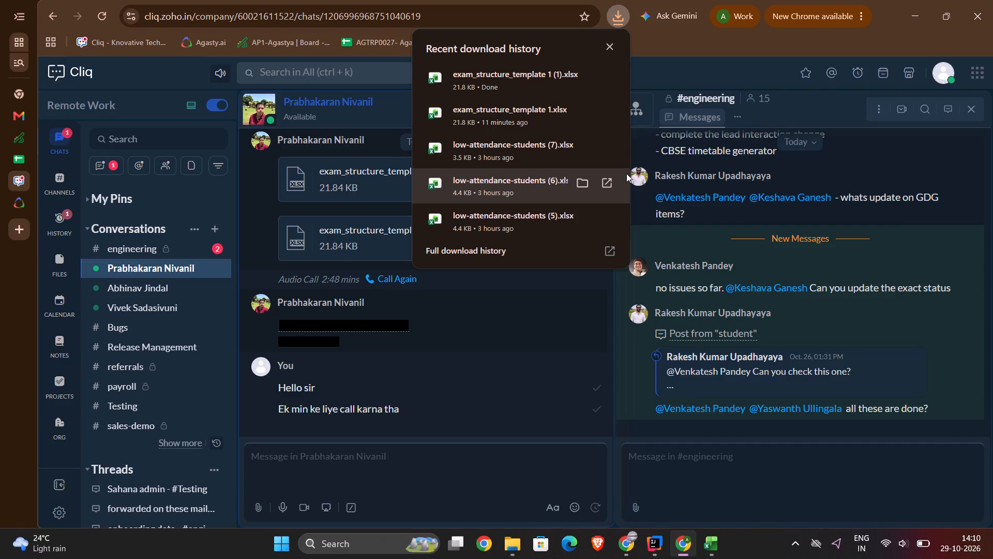
{"action": "triple_click", "coordinate": [534, 90]}
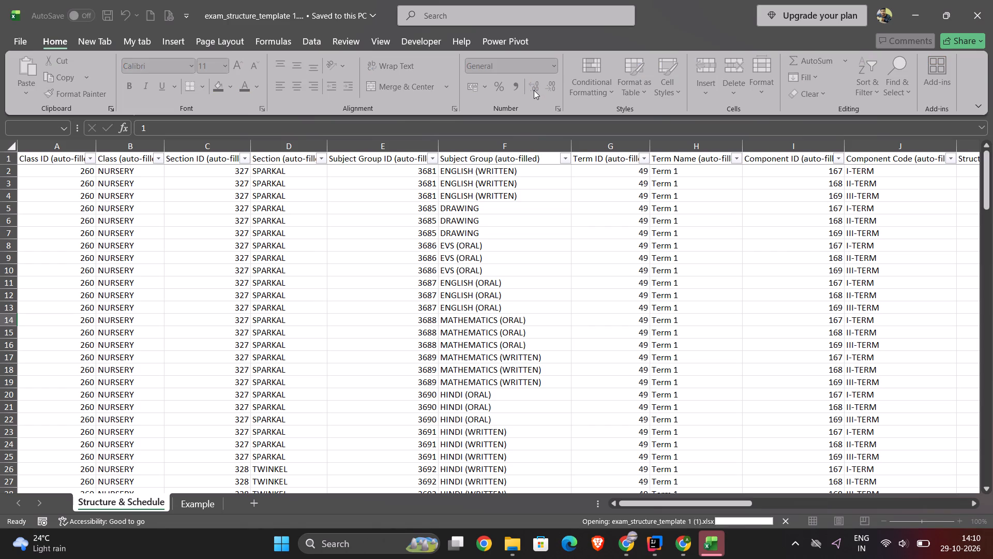
Examine the Structure & Schedule and Example sheets of the downloaded template copy, and close that workbook.
{"action": "scroll", "coordinate": [413, 328], "scroll_direction": "right", "scroll_amount": 2}
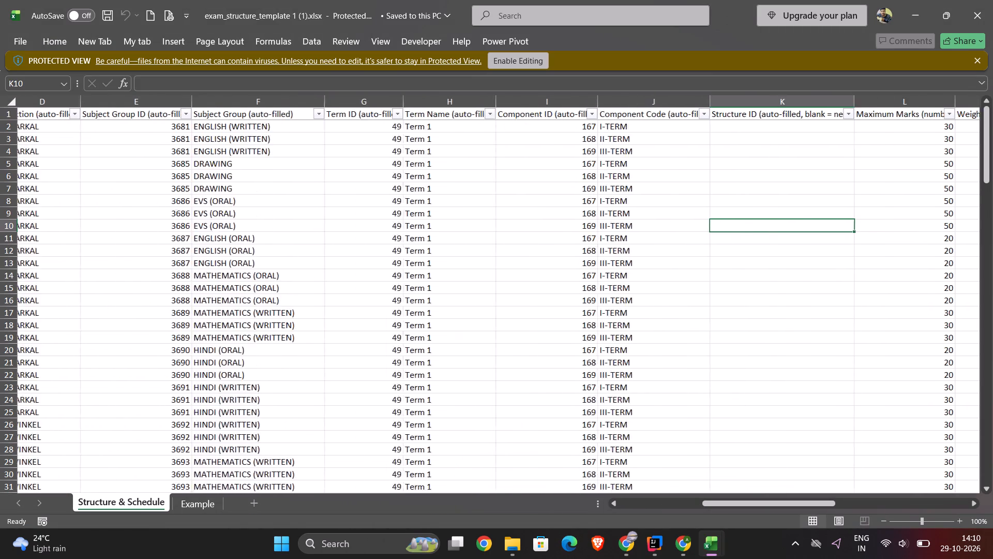
{"action": "scroll", "coordinate": [413, 328], "scroll_direction": "right", "scroll_amount": 2}
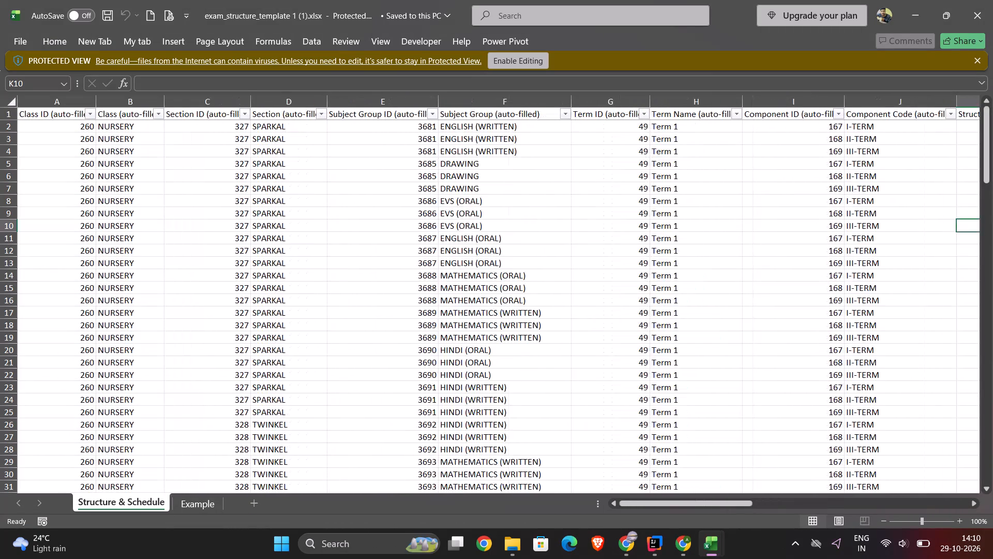
{"action": "scroll", "coordinate": [413, 328], "scroll_direction": "down", "scroll_amount": 10}
{"action": "scroll", "coordinate": [413, 328], "scroll_direction": "up", "scroll_amount": 4}
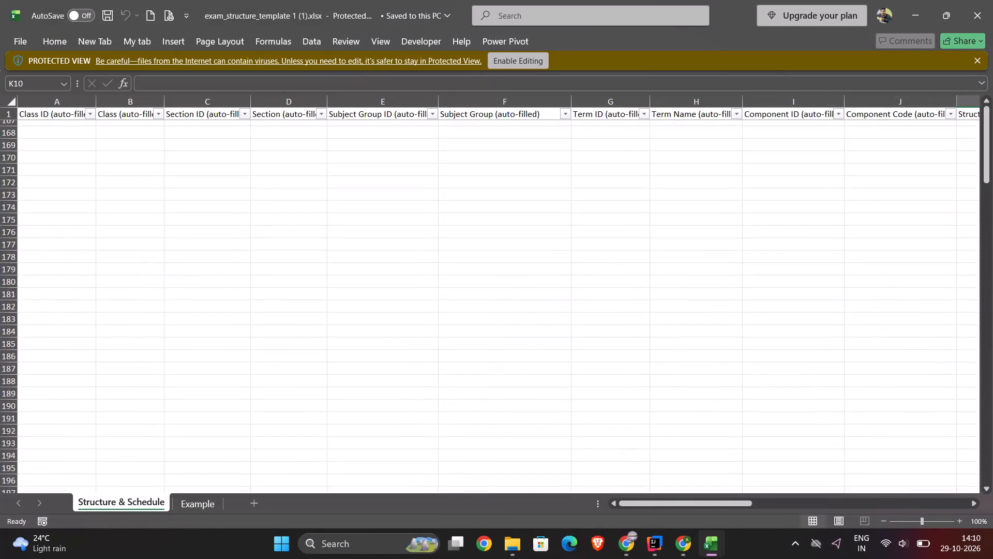
{"action": "scroll", "coordinate": [413, 328], "scroll_direction": "up", "scroll_amount": 3}
{"action": "left_click", "coordinate": [194, 505]}
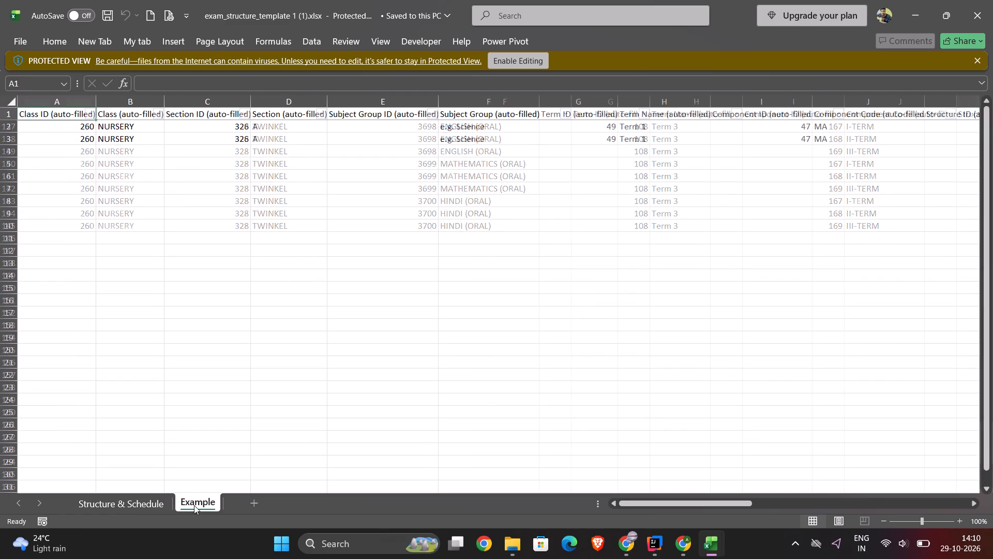
{"action": "scroll", "coordinate": [241, 289], "scroll_direction": "up", "scroll_amount": 1}
{"action": "left_click", "coordinate": [134, 489]}
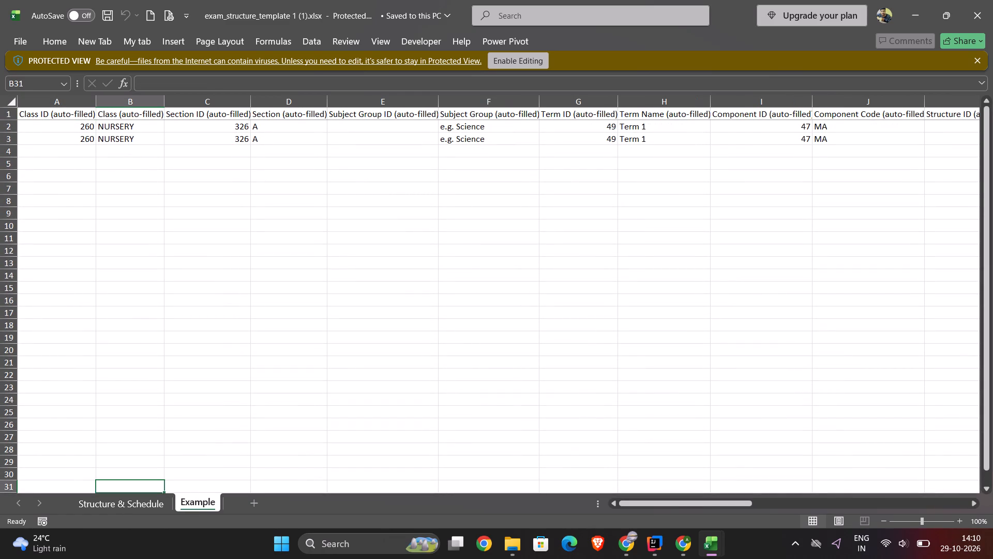
{"action": "left_click", "coordinate": [106, 496]}
{"action": "scroll", "coordinate": [170, 332], "scroll_direction": "up", "scroll_amount": 3}
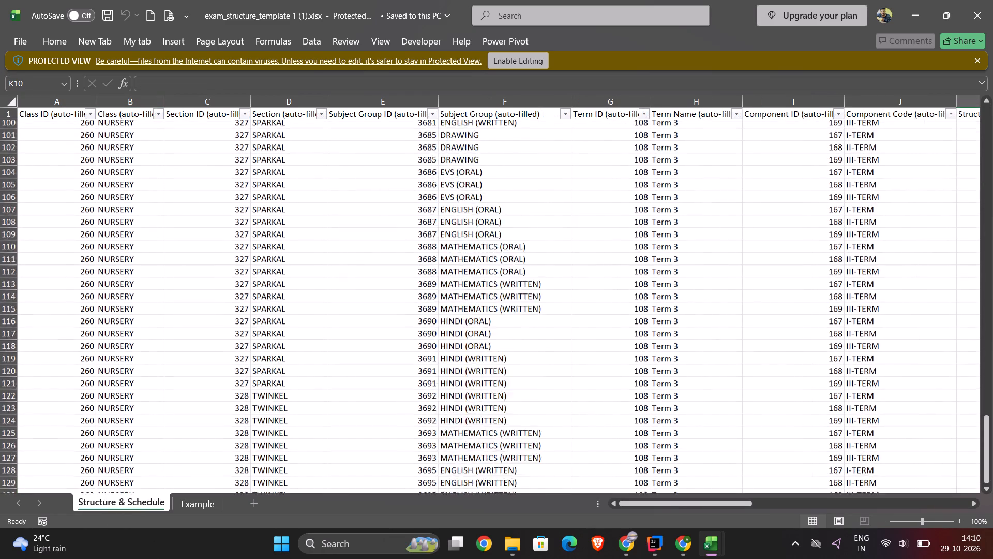
{"action": "scroll", "coordinate": [170, 332], "scroll_direction": "up", "scroll_amount": 8}
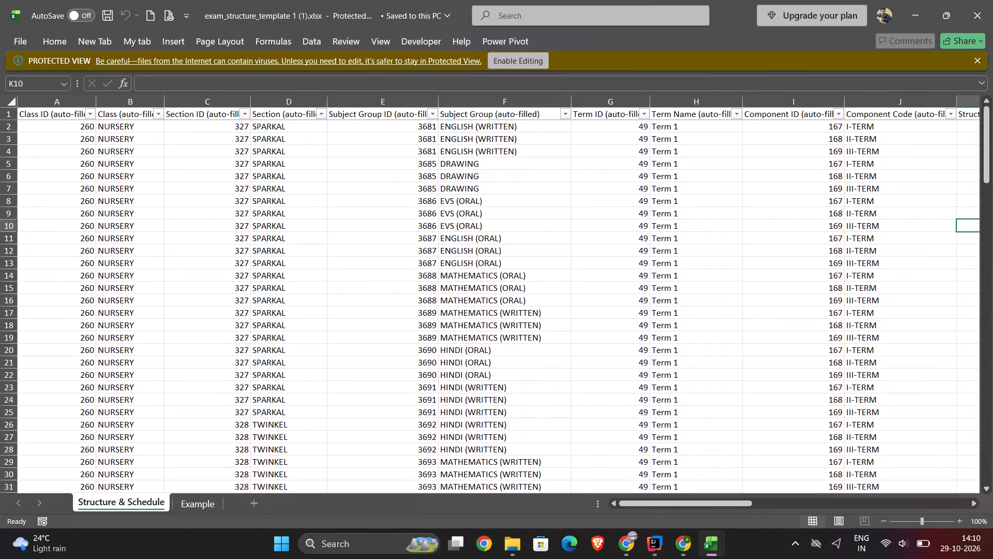
{"action": "scroll", "coordinate": [170, 332], "scroll_direction": "up", "scroll_amount": 4}
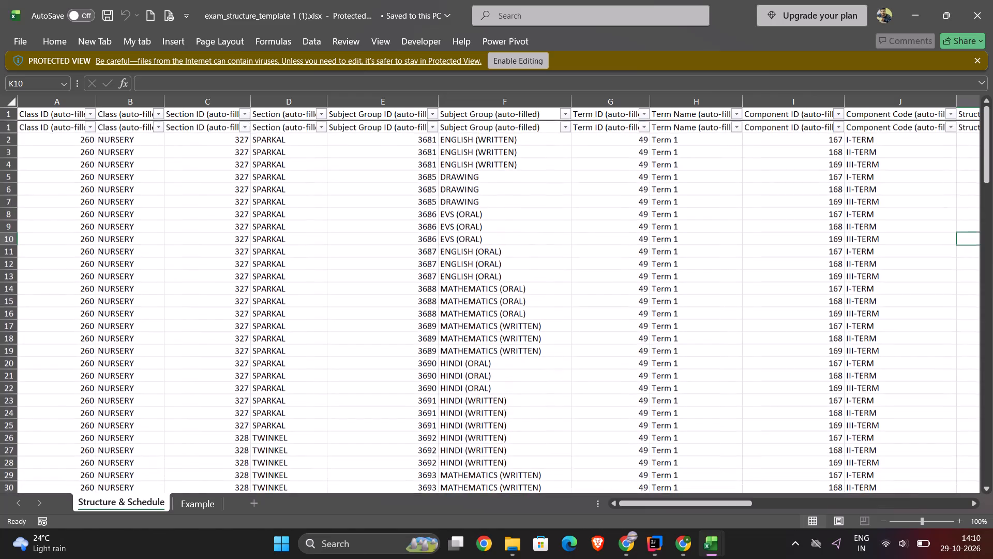
{"action": "scroll", "coordinate": [170, 332], "scroll_direction": "up", "scroll_amount": 2}
{"action": "scroll", "coordinate": [376, 258], "scroll_direction": "up", "scroll_amount": 1}
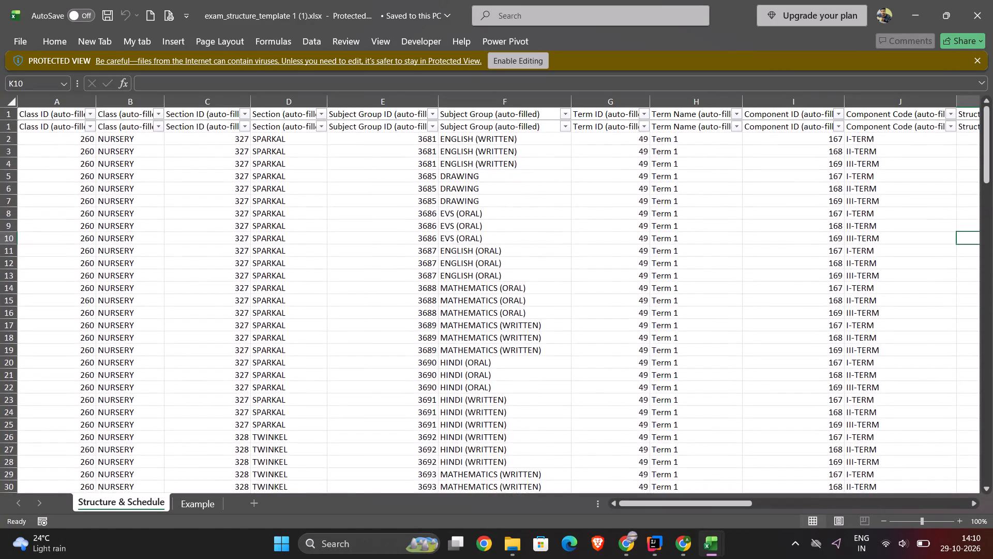
{"action": "left_click", "coordinate": [988, 3]}
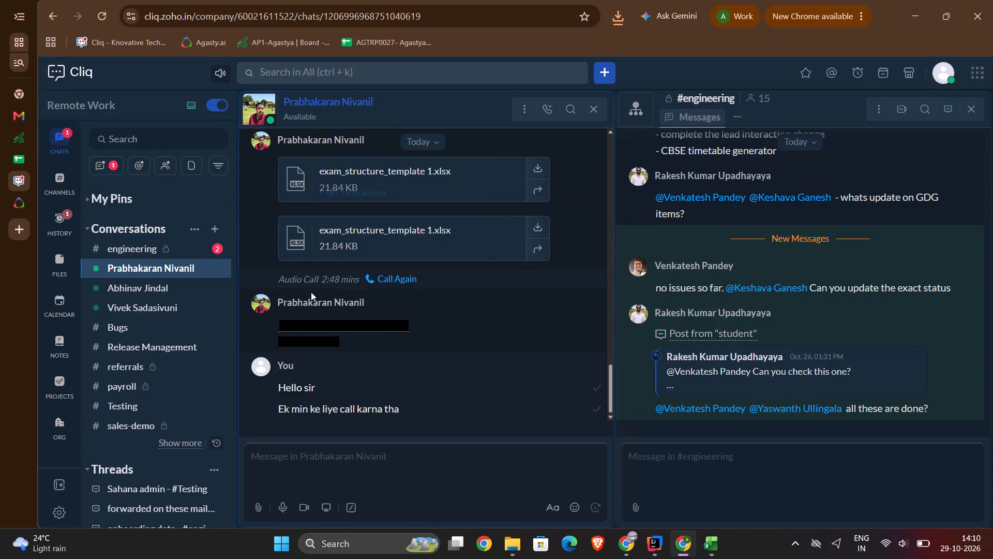
Switch from the Cliq chat to the school portal and check the term and component filter options for the NURSERY exam structures.
{"action": "scroll", "coordinate": [311, 292], "scroll_direction": "up", "scroll_amount": 1}
{"action": "scroll", "coordinate": [270, 306], "scroll_direction": "down", "scroll_amount": 1}
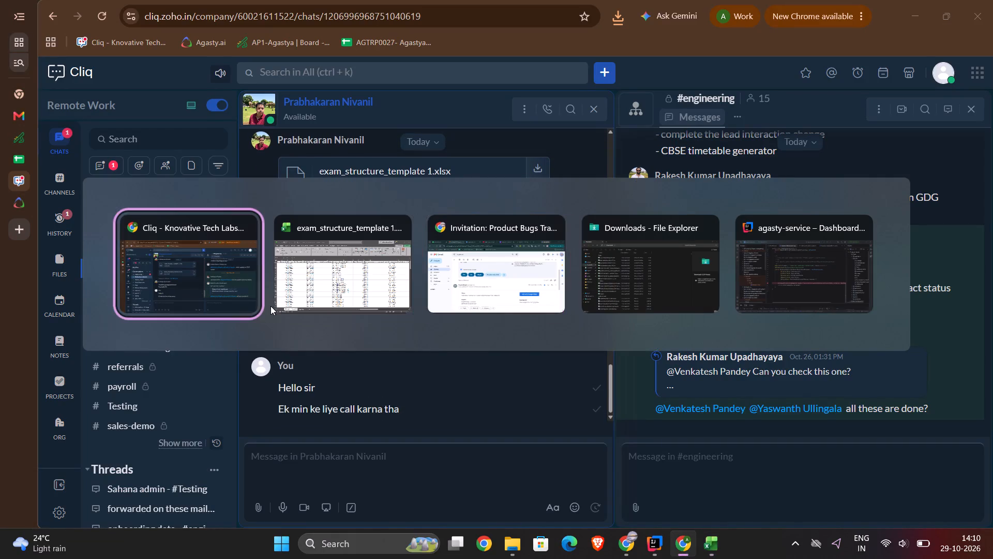
{"action": "left_click", "coordinate": [25, 200]}
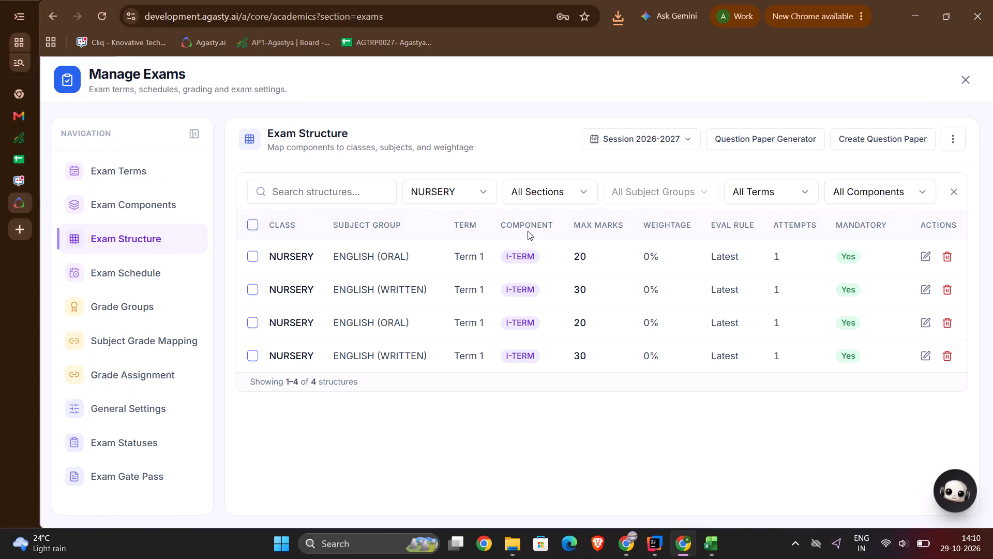
{"action": "scroll", "coordinate": [528, 231], "scroll_direction": "up", "scroll_amount": 1}
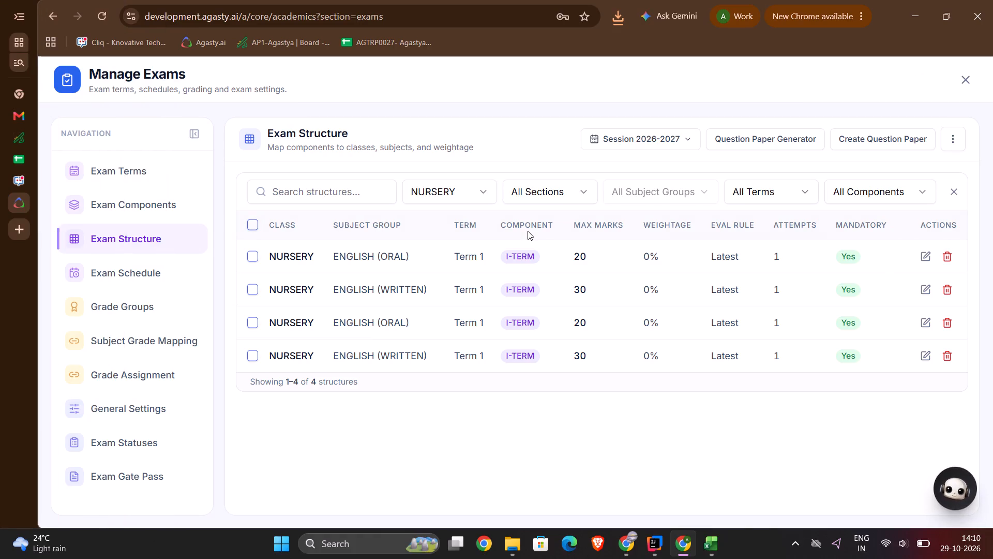
{"action": "left_click", "coordinate": [767, 194]}
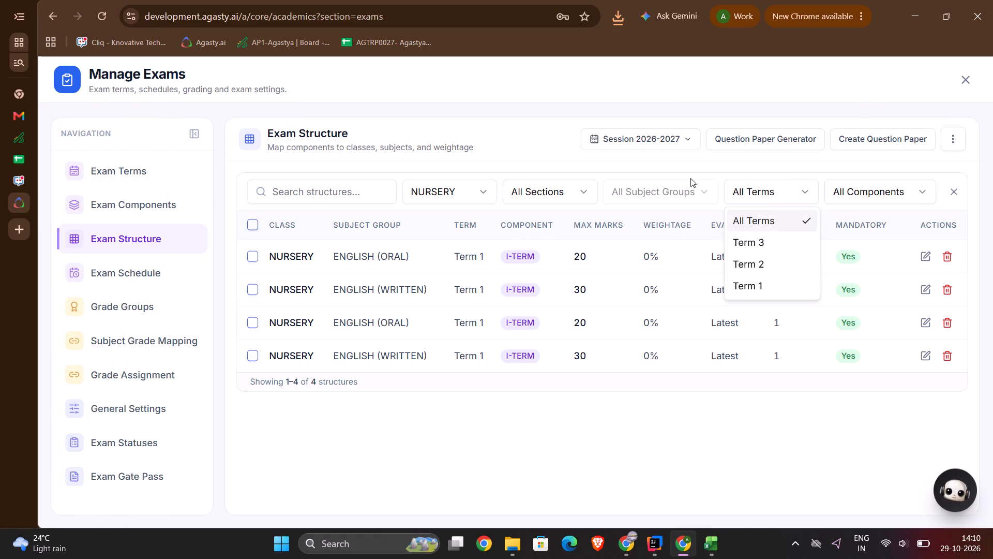
{"action": "left_click", "coordinate": [660, 171]}
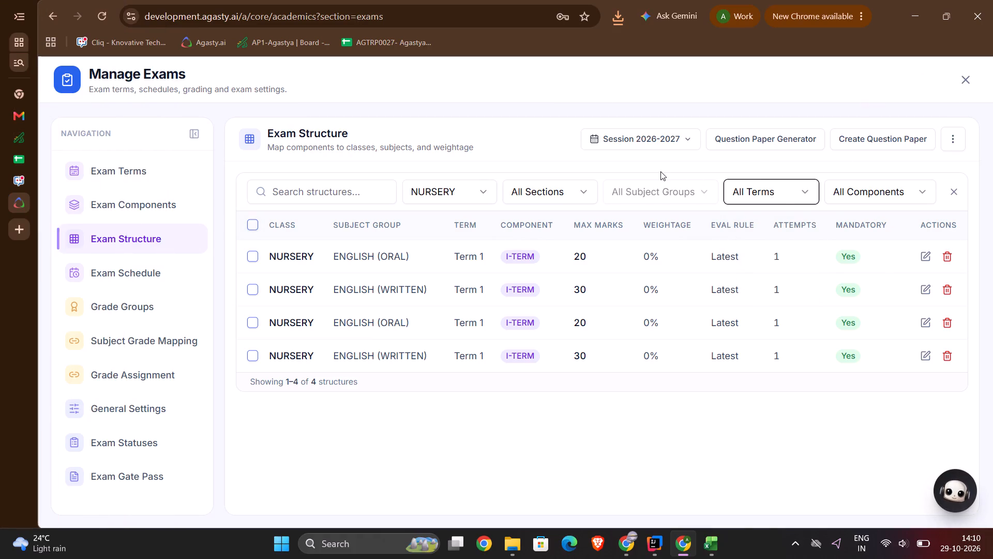
{"action": "left_click", "coordinate": [785, 193]}
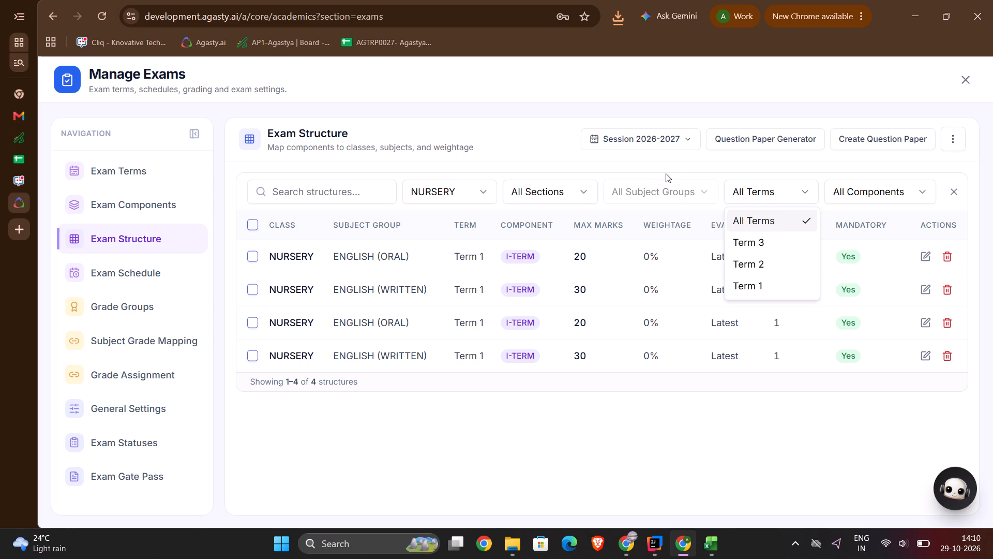
{"action": "left_click", "coordinate": [671, 160]}
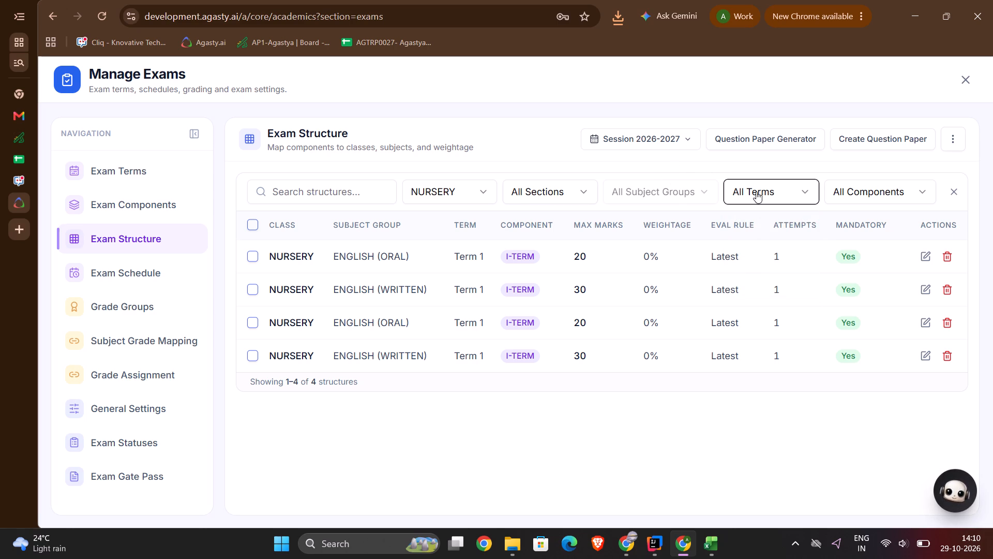
{"action": "left_click", "coordinate": [874, 198]}
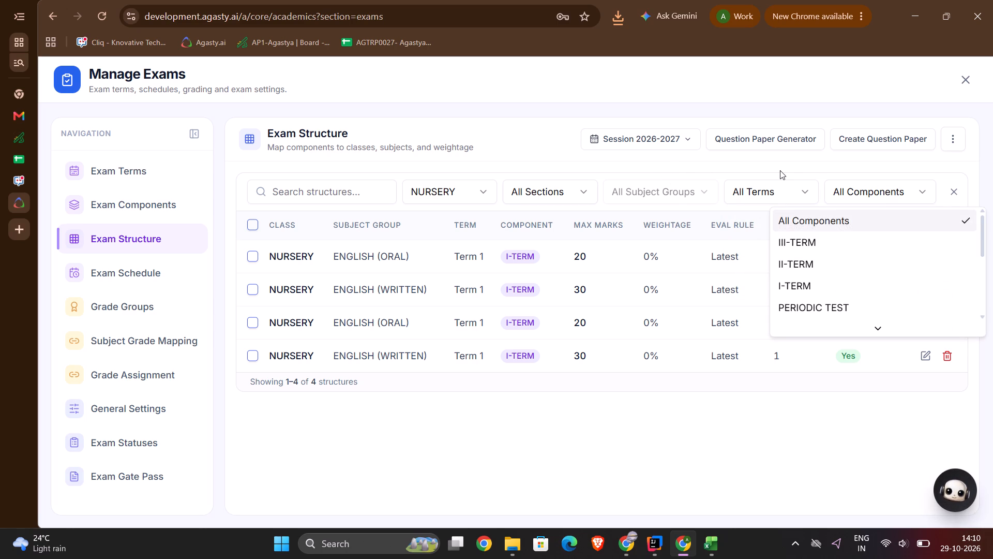
{"action": "left_click", "coordinate": [778, 170]}
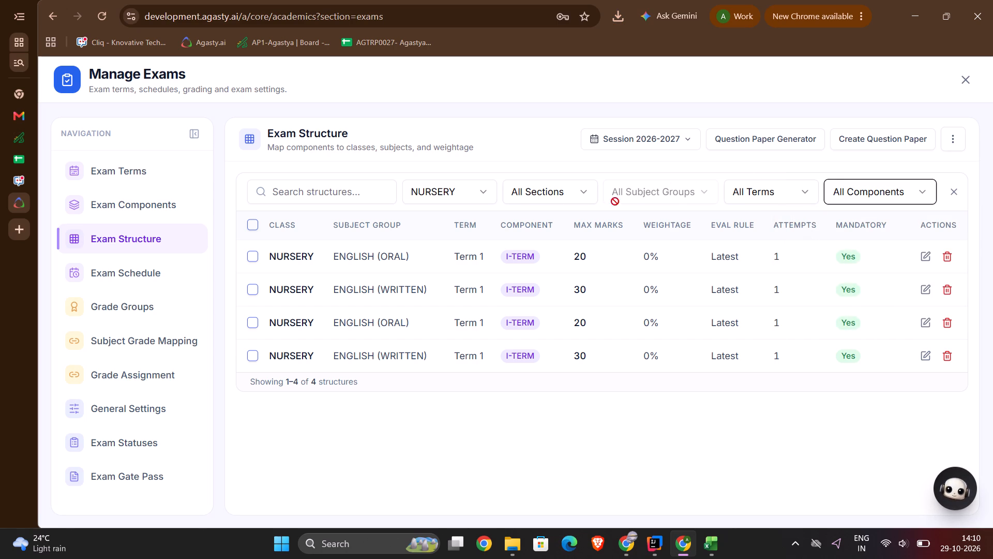
Filter the NURSERY exam structures by section SPARKAL, subject group ENGLISH (WRITTEN) and Term 3, and clear all filters.
{"action": "left_click", "coordinate": [589, 195]}
{"action": "left_click", "coordinate": [534, 242]}
{"action": "left_click", "coordinate": [674, 198]}
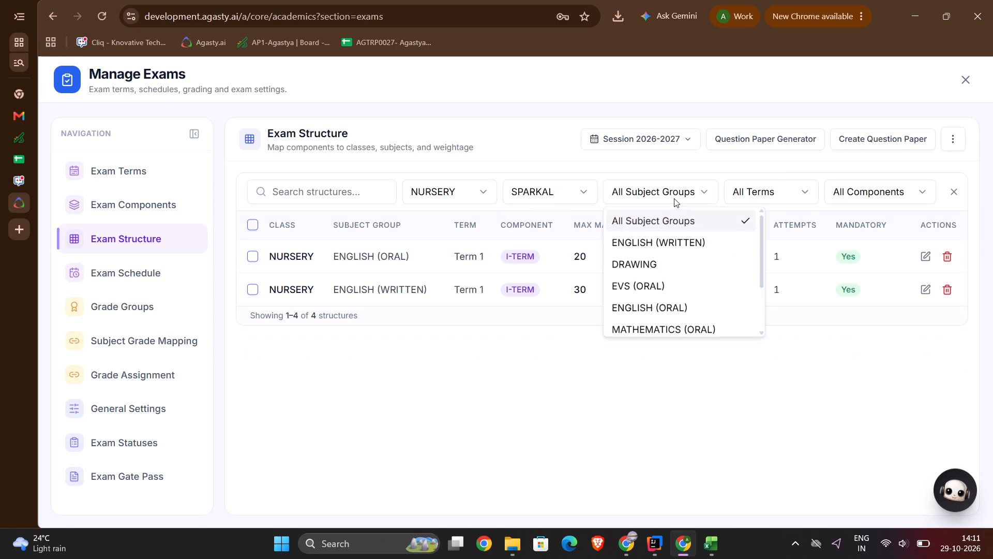
{"action": "left_click", "coordinate": [649, 241]}
{"action": "left_click", "coordinate": [750, 192]}
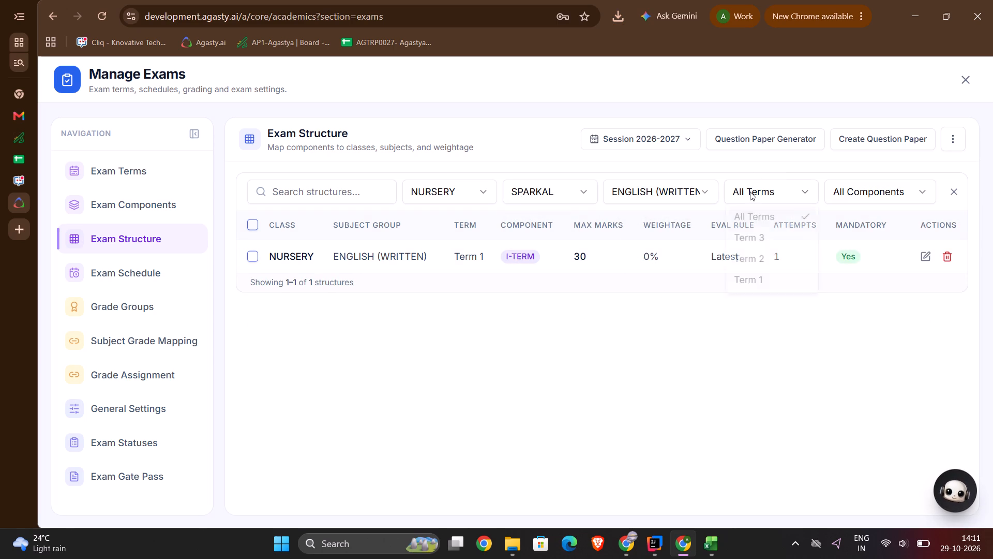
{"action": "left_click", "coordinate": [765, 243]}
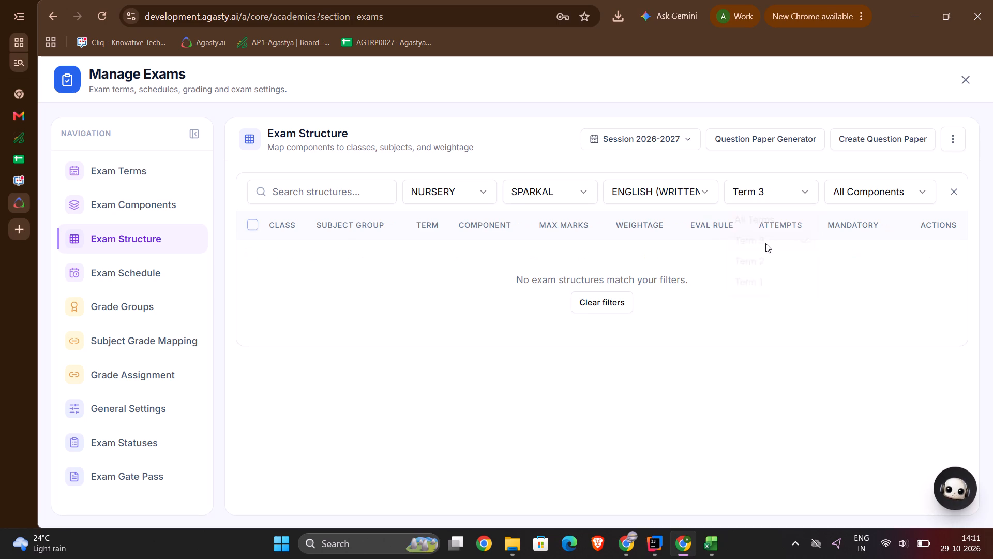
{"action": "left_click", "coordinate": [865, 192]}
{"action": "left_click", "coordinate": [945, 192]}
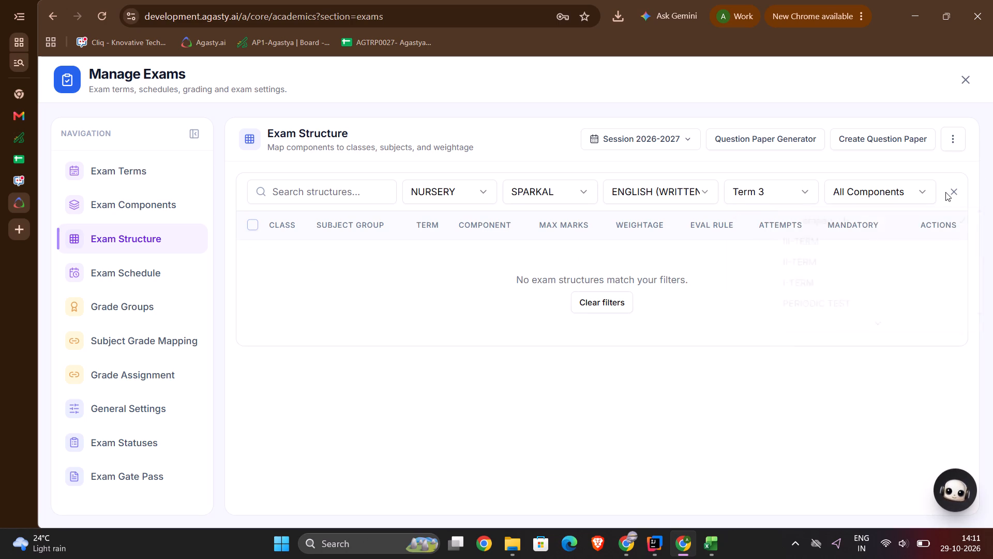
{"action": "left_click", "coordinate": [951, 192]}
Review the exam structure list for all classes and look through the class filter options.
{"action": "left_click", "coordinate": [490, 195]}
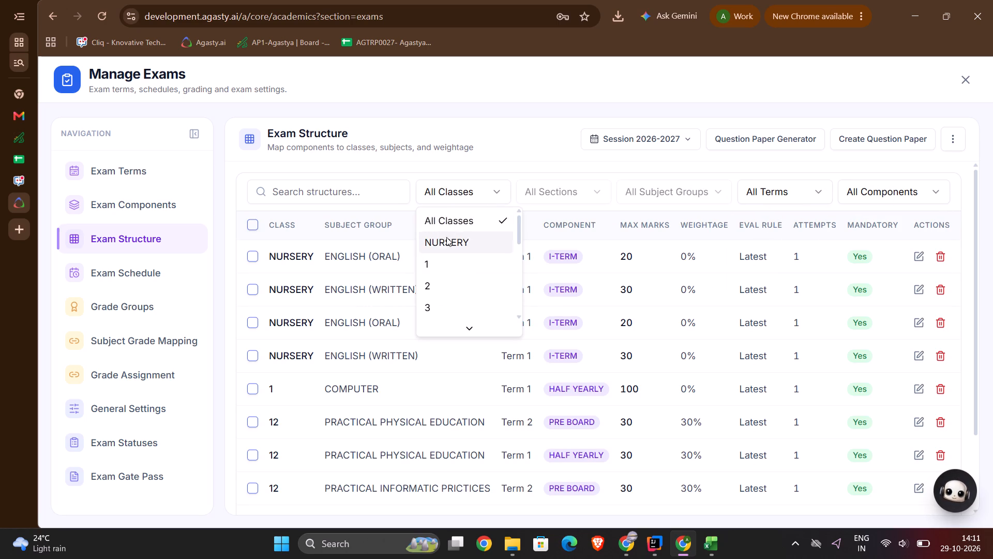
{"action": "left_click", "coordinate": [498, 190]}
{"action": "scroll", "coordinate": [465, 360], "scroll_direction": "down", "scroll_amount": 1}
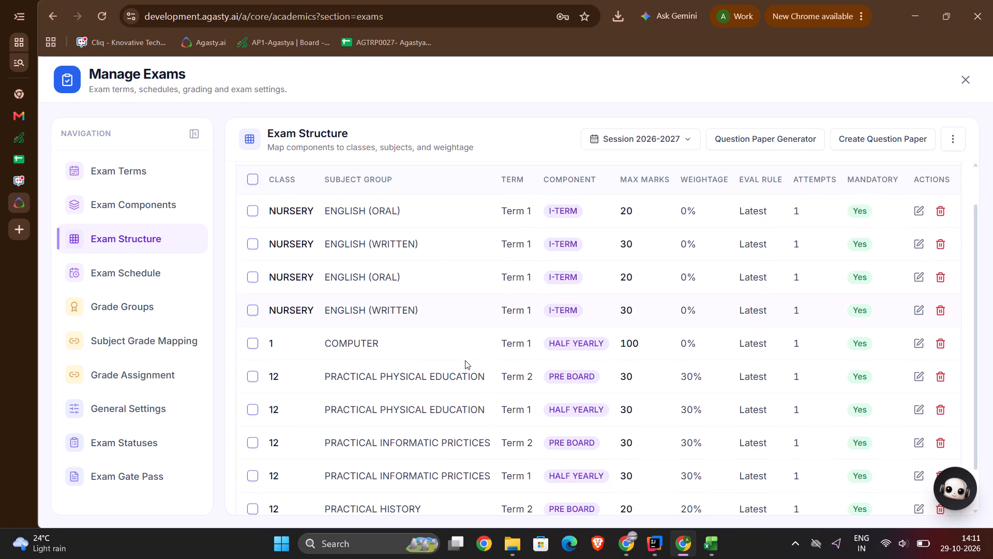
{"action": "scroll", "coordinate": [465, 360], "scroll_direction": "down", "scroll_amount": 2}
{"action": "scroll", "coordinate": [465, 360], "scroll_direction": "up", "scroll_amount": 1}
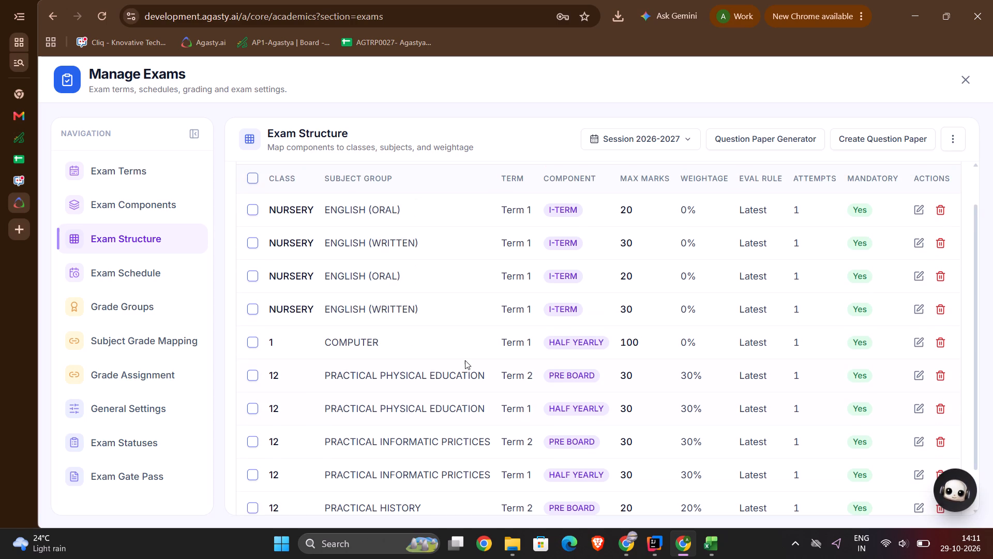
{"action": "scroll", "coordinate": [581, 202], "scroll_direction": "up", "scroll_amount": 2}
{"action": "left_click", "coordinate": [470, 194]}
{"action": "scroll", "coordinate": [469, 266], "scroll_direction": "down", "scroll_amount": 1}
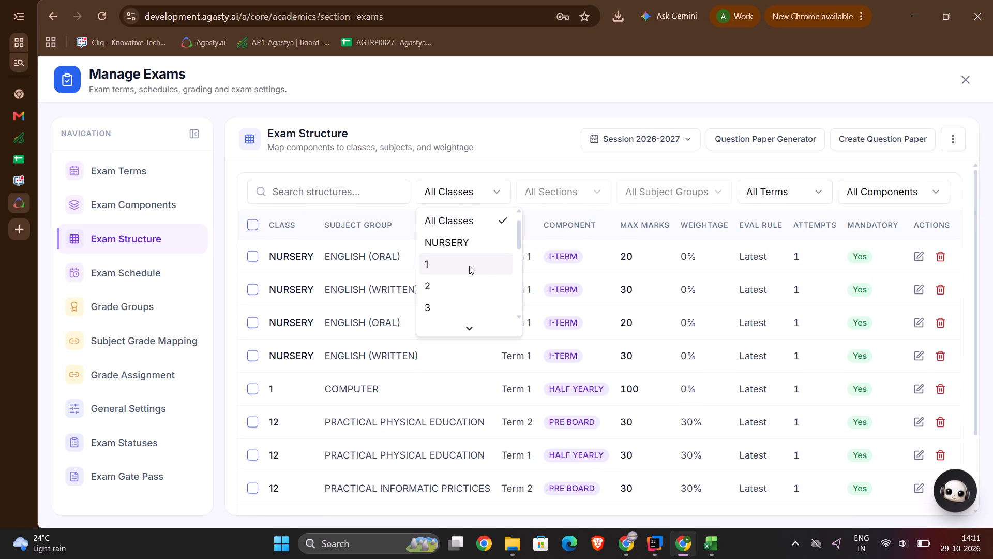
{"action": "scroll", "coordinate": [469, 266], "scroll_direction": "down", "scroll_amount": 3}
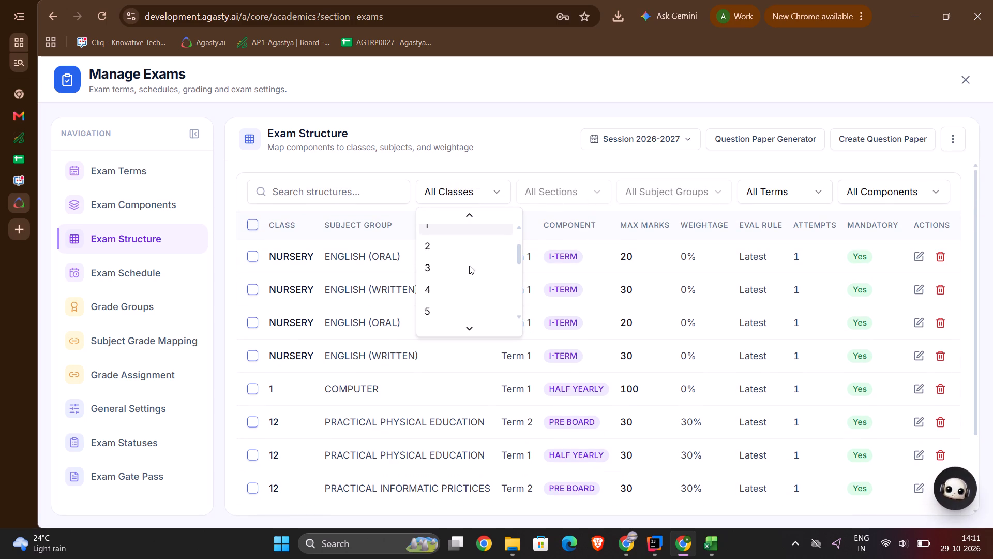
{"action": "scroll", "coordinate": [469, 266], "scroll_direction": "down", "scroll_amount": 2}
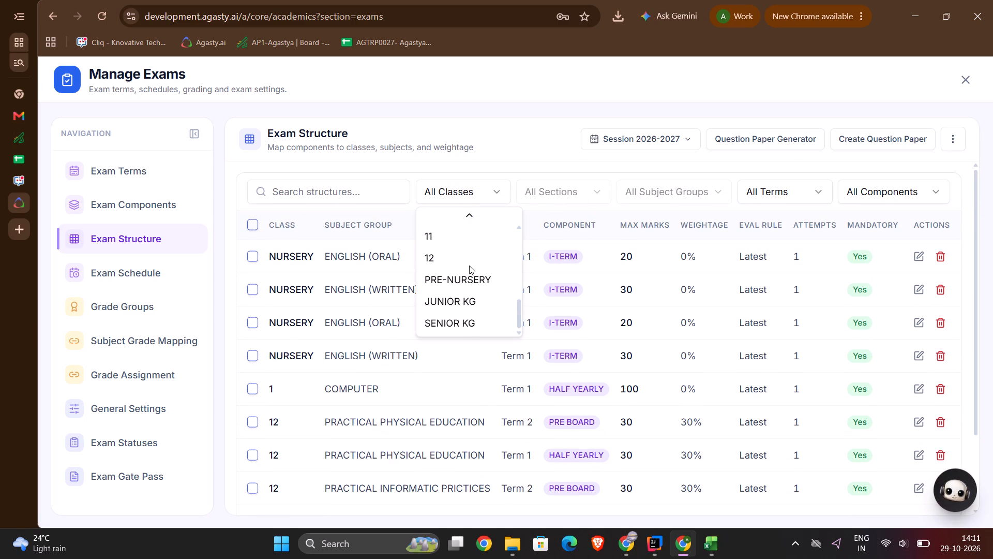
{"action": "left_click", "coordinate": [463, 122]}
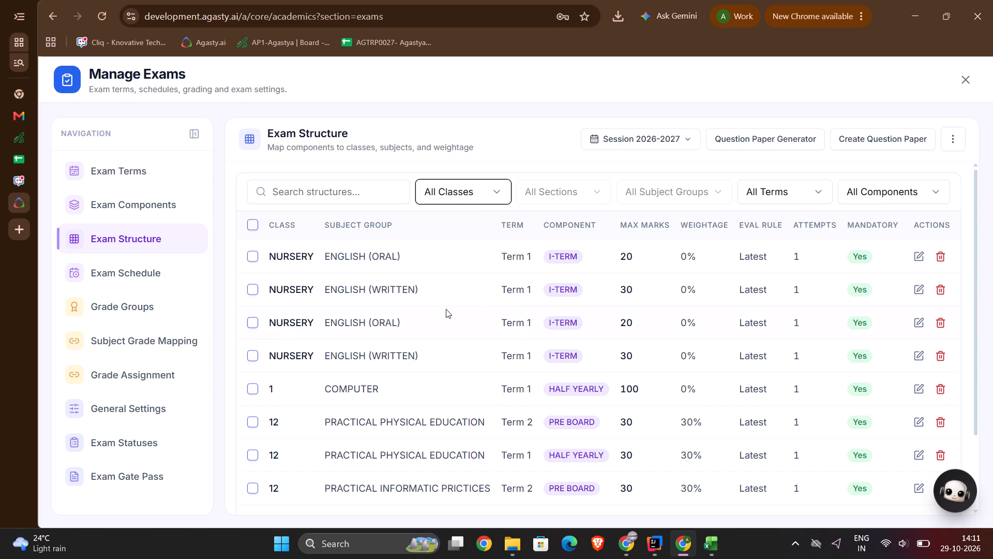
Switch to the Excel template and examine the extent of the rows and columns on the Structure & Schedule sheet.
{"action": "scroll", "coordinate": [341, 326], "scroll_direction": "down", "scroll_amount": 5}
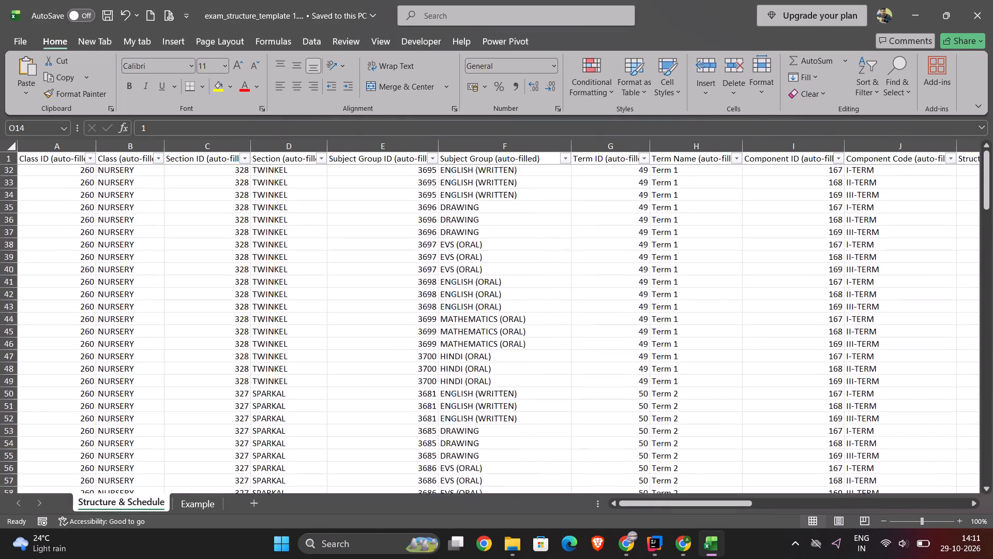
{"action": "scroll", "coordinate": [341, 326], "scroll_direction": "down", "scroll_amount": 20}
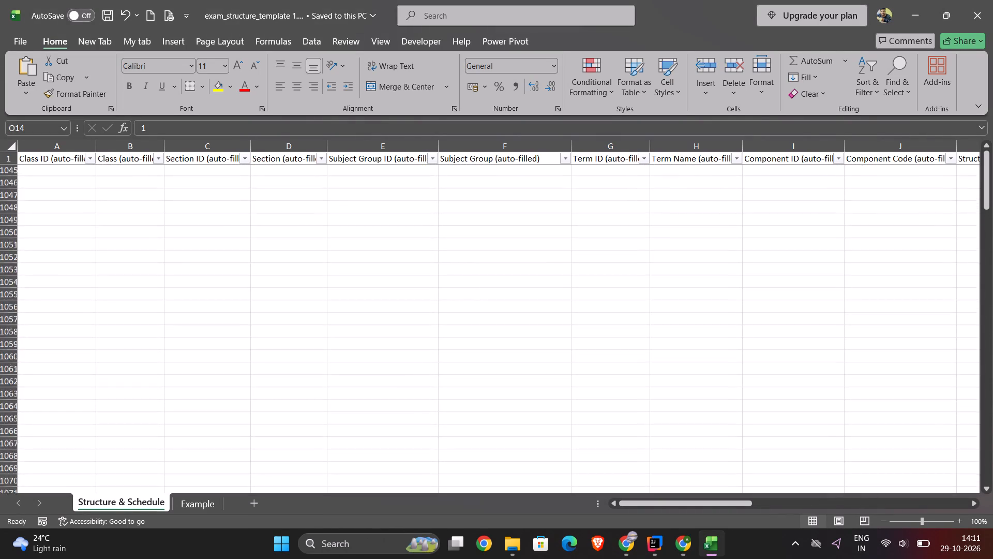
{"action": "scroll", "coordinate": [341, 326], "scroll_direction": "down", "scroll_amount": 7}
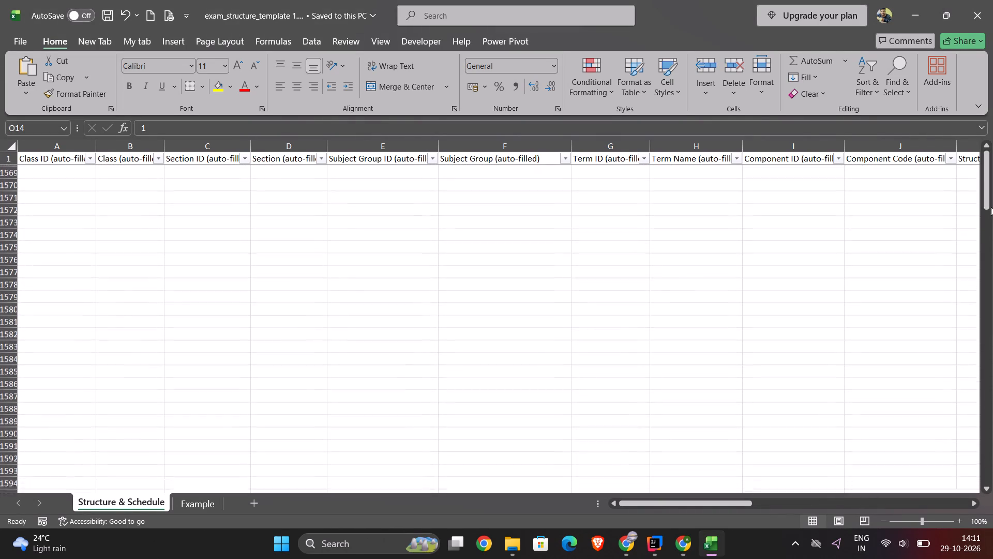
{"action": "scroll", "coordinate": [558, 231], "scroll_direction": "up", "scroll_amount": 20}
{"action": "scroll", "coordinate": [558, 231], "scroll_direction": "up", "scroll_amount": 20}
{"action": "scroll", "coordinate": [558, 231], "scroll_direction": "up", "scroll_amount": 4}
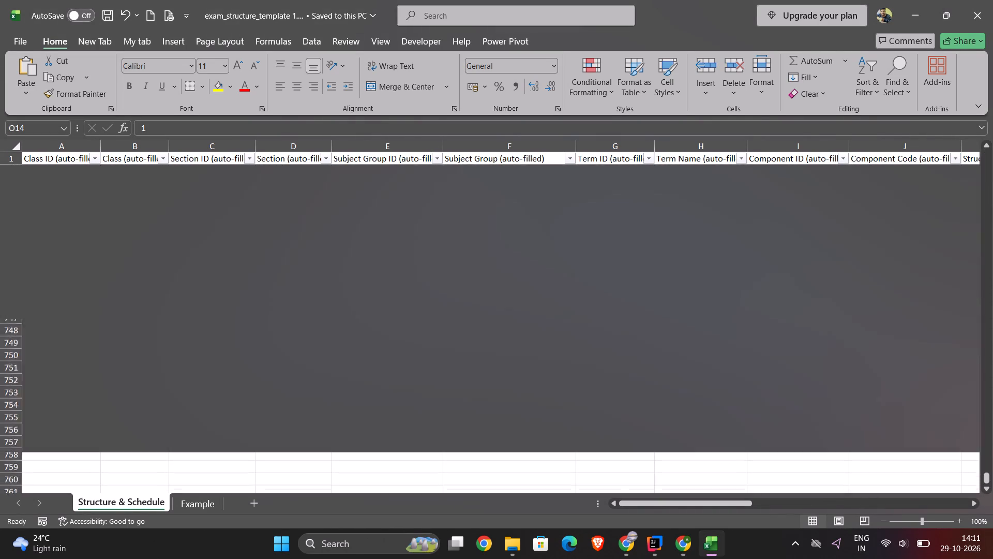
{"action": "scroll", "coordinate": [558, 231], "scroll_direction": "up", "scroll_amount": 20}
{"action": "scroll", "coordinate": [558, 231], "scroll_direction": "up", "scroll_amount": 12}
{"action": "scroll", "coordinate": [712, 322], "scroll_direction": "left", "scroll_amount": 14}
{"action": "scroll", "coordinate": [712, 322], "scroll_direction": "right", "scroll_amount": 5}
{"action": "scroll", "coordinate": [159, 309], "scroll_direction": "up", "scroll_amount": 1}
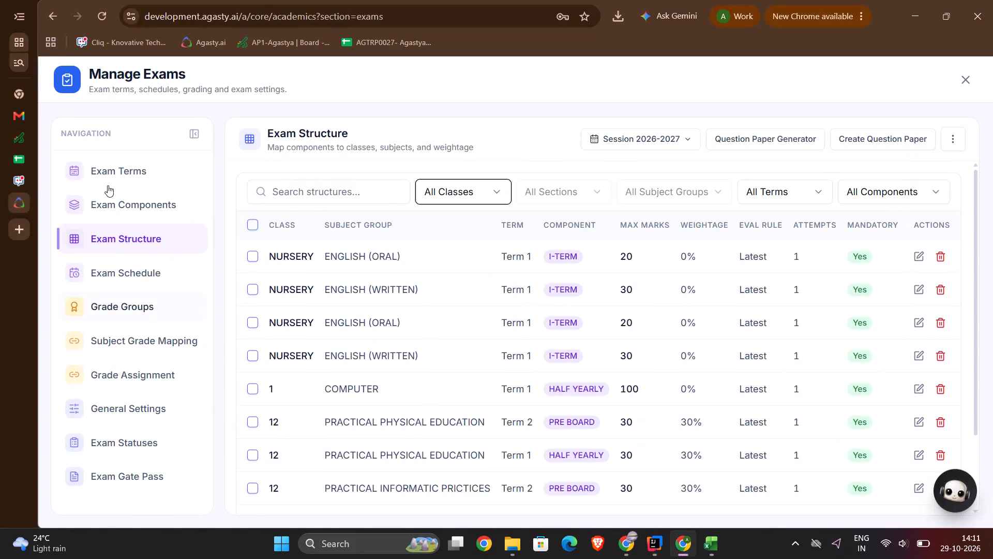
Switch to the Cliq chat, check the new messages in the engineering channel and return to the direct chat's message box.
{"action": "left_click", "coordinate": [37, 186]}
{"action": "scroll", "coordinate": [352, 276], "scroll_direction": "down", "scroll_amount": 1}
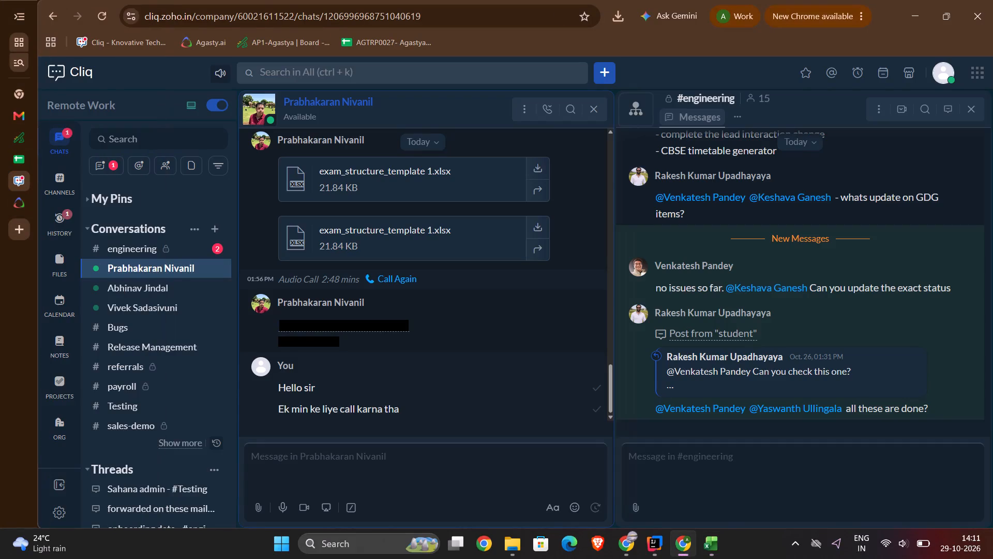
{"action": "scroll", "coordinate": [352, 276], "scroll_direction": "down", "scroll_amount": 1}
{"action": "left_click", "coordinate": [301, 458]}
{"action": "left_click", "coordinate": [170, 247]}
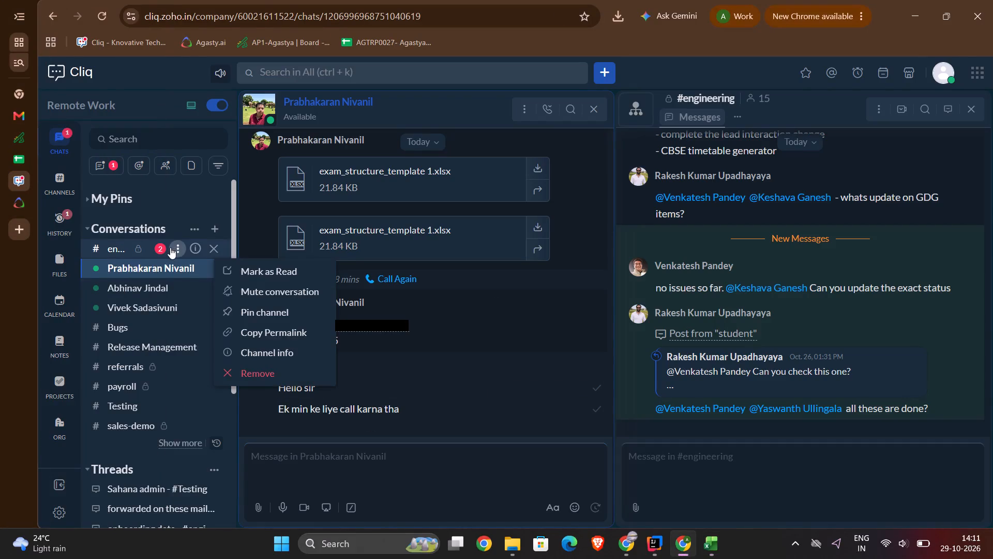
{"action": "left_click", "coordinate": [125, 252]}
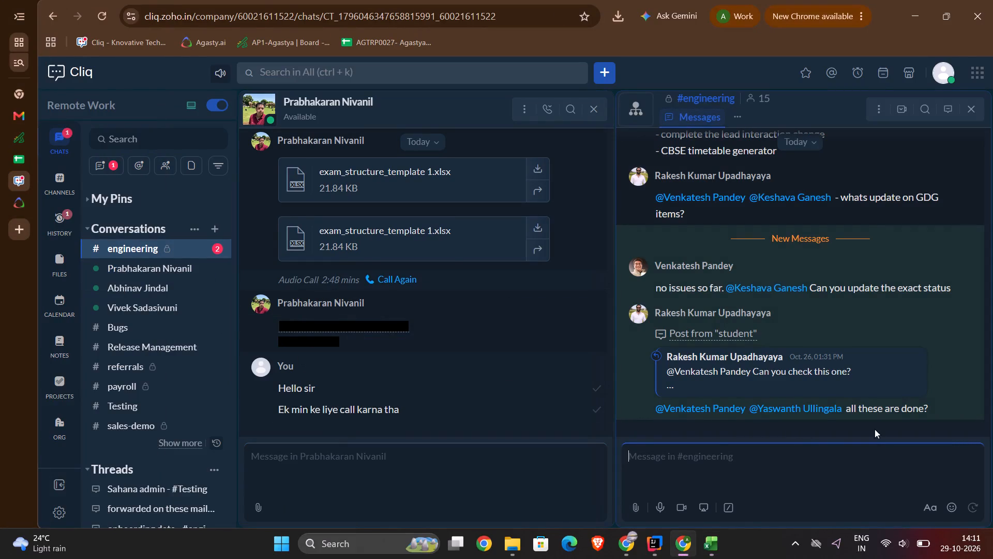
{"action": "left_click", "coordinate": [758, 449]}
{"action": "left_click", "coordinate": [297, 460]}
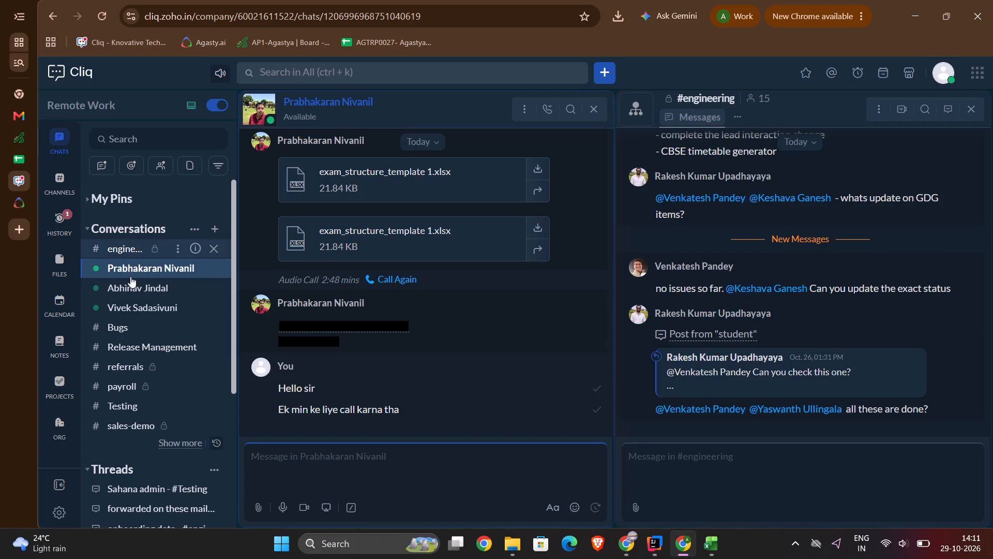
{"action": "left_click", "coordinate": [391, 463]}
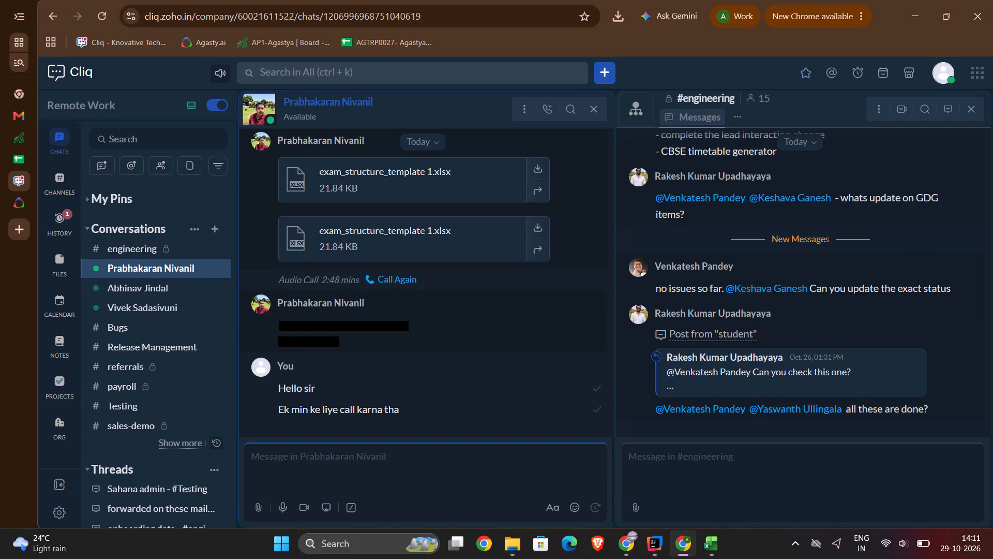
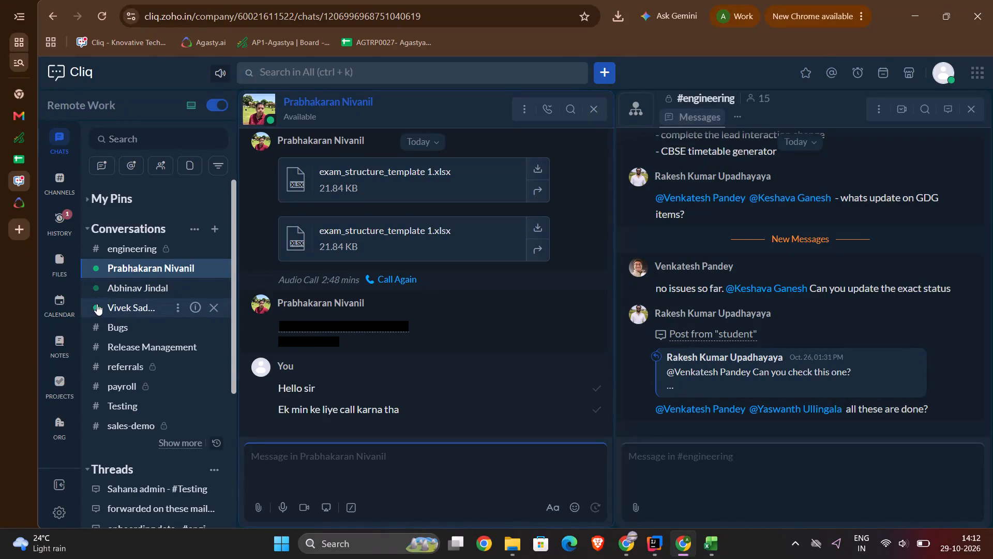
Search the conversations for "k", open the chat with Keshava, start an audio call and clear the search.
{"action": "scroll", "coordinate": [114, 319], "scroll_direction": "up", "scroll_amount": 1}
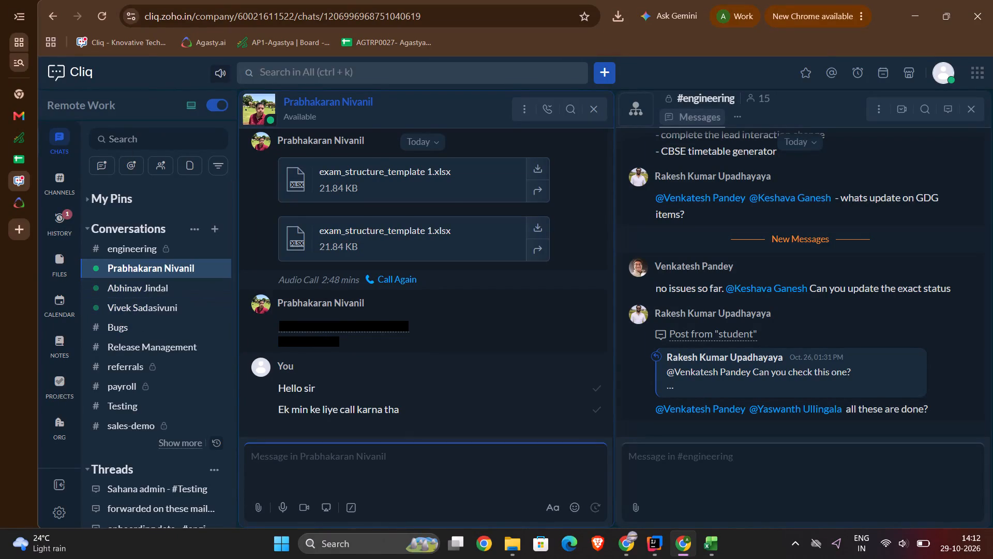
{"action": "left_click", "coordinate": [127, 138]}
{"action": "key", "text": "k"}
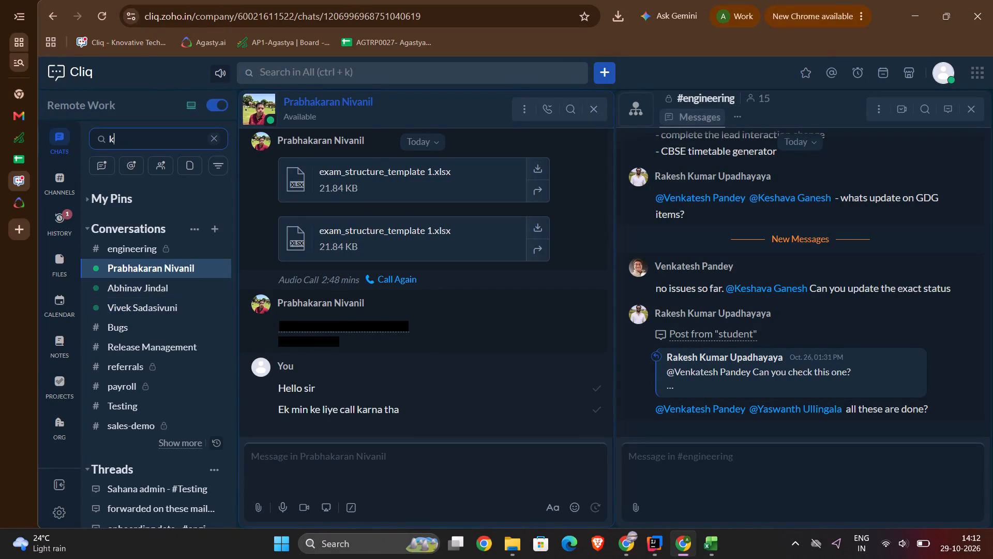
{"action": "left_click", "coordinate": [137, 318]}
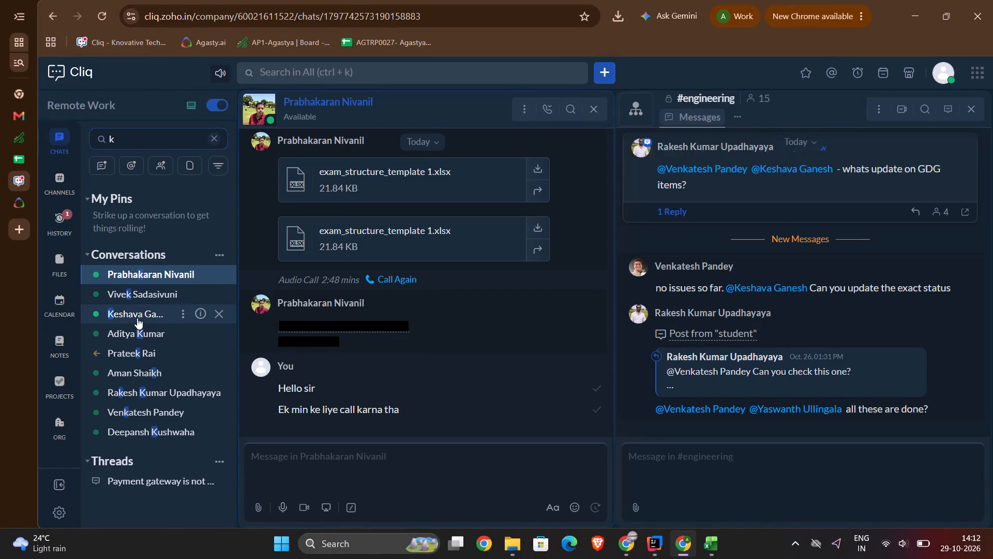
{"action": "left_click", "coordinate": [548, 109]}
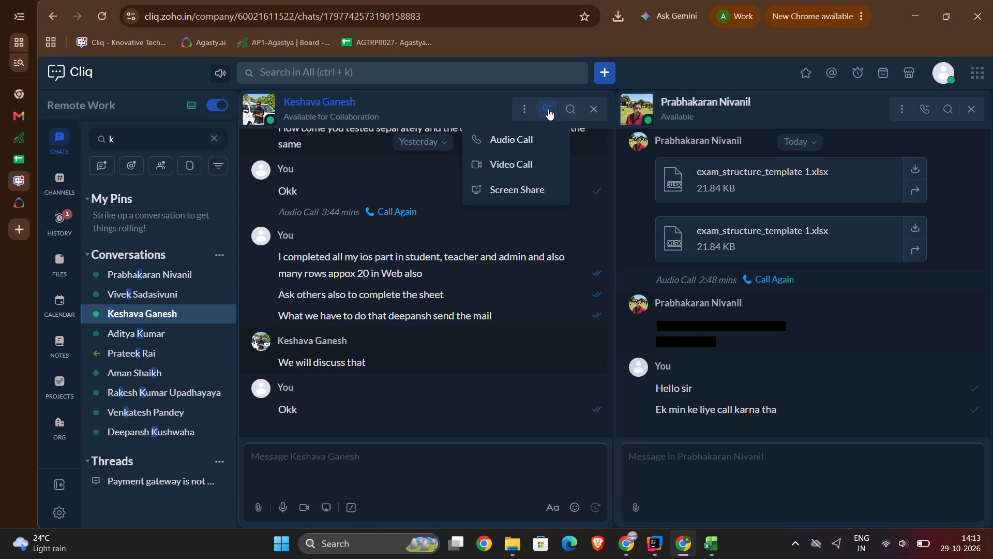
{"action": "left_click", "coordinate": [501, 141]}
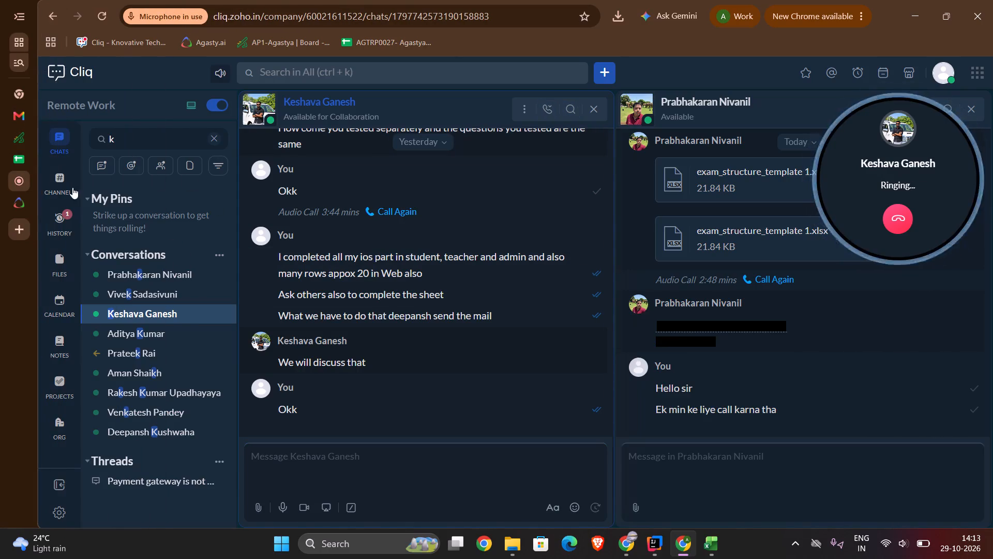
{"action": "left_click", "coordinate": [210, 142]}
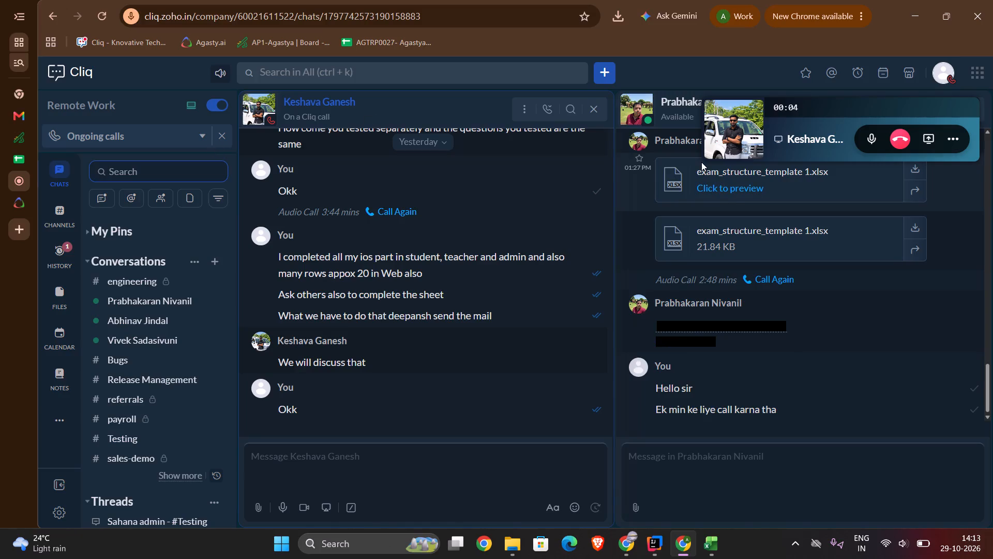
Start screen sharing in the call and share the entire screen.
{"action": "left_click", "coordinate": [930, 138]}
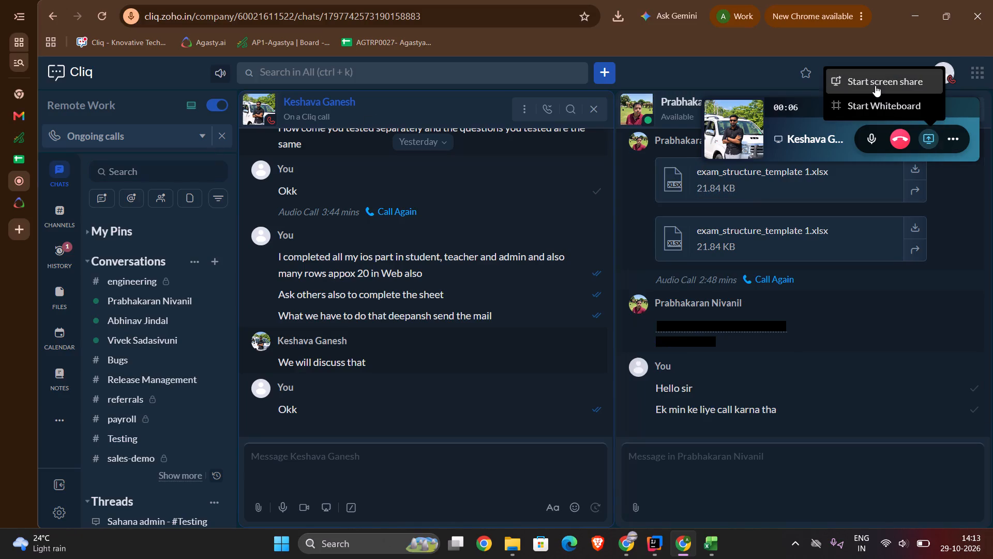
{"action": "left_click", "coordinate": [875, 83]}
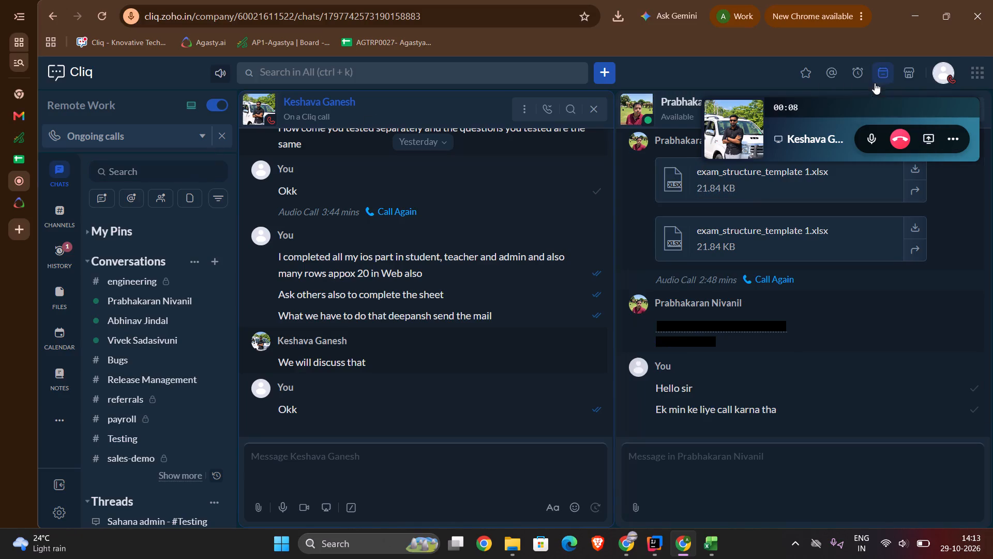
{"action": "left_click", "coordinate": [670, 81]}
{"action": "left_click", "coordinate": [648, 93]}
{"action": "left_click", "coordinate": [466, 150]}
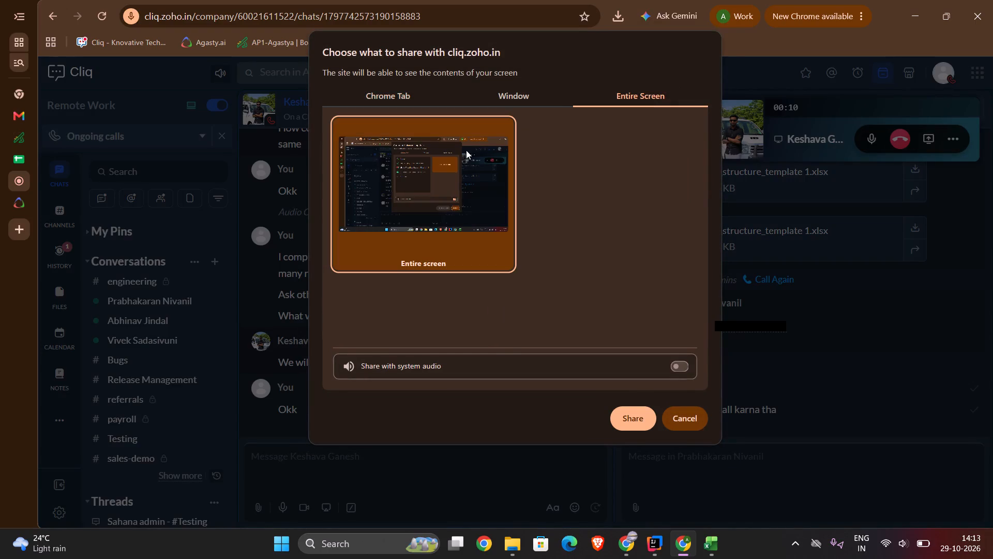
{"action": "left_click", "coordinate": [628, 417]}
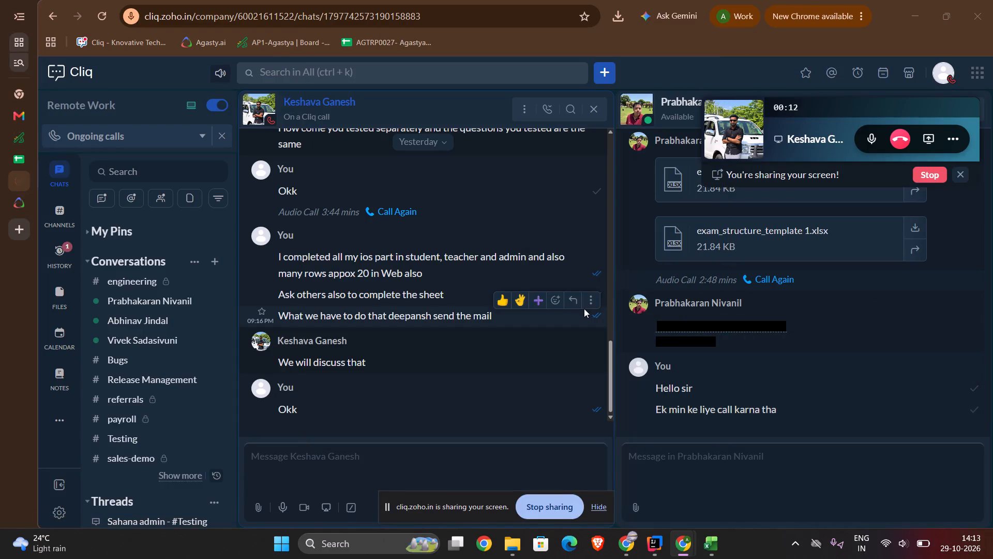
Switch to the Excel exam structure template and examine the NURSERY rows on the Structure & Schedule sheet.
{"action": "key", "text": "alt+Tab"}
{"action": "key", "text": "alt+Tab"}
{"action": "scroll", "coordinate": [455, 274], "scroll_direction": "up", "scroll_amount": 1}
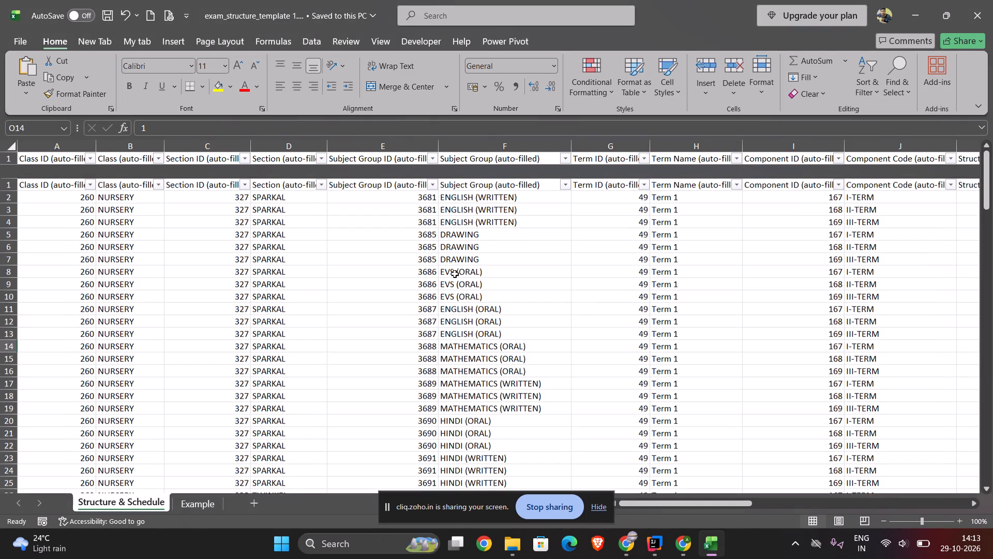
{"action": "scroll", "coordinate": [455, 274], "scroll_direction": "up", "scroll_amount": 1}
{"action": "scroll", "coordinate": [455, 274], "scroll_direction": "right", "scroll_amount": 1}
{"action": "scroll", "coordinate": [455, 274], "scroll_direction": "up", "scroll_amount": 1}
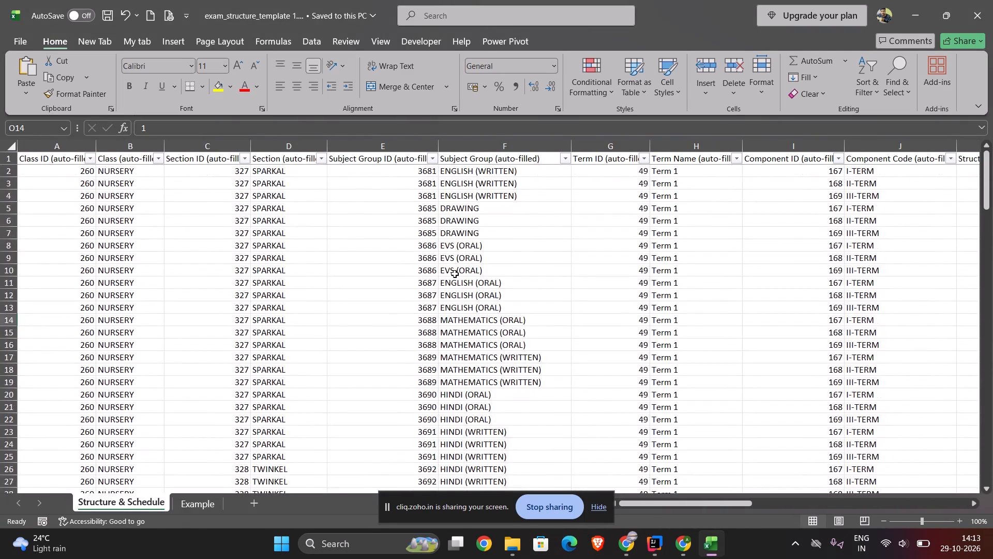
{"action": "scroll", "coordinate": [455, 274], "scroll_direction": "up", "scroll_amount": 1}
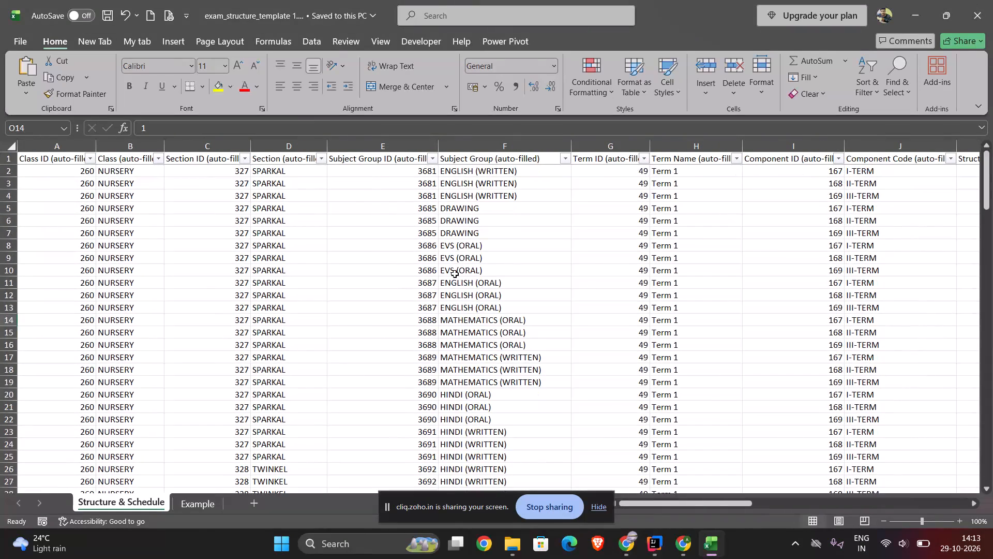
{"action": "scroll", "coordinate": [350, 273], "scroll_direction": "up", "scroll_amount": 1}
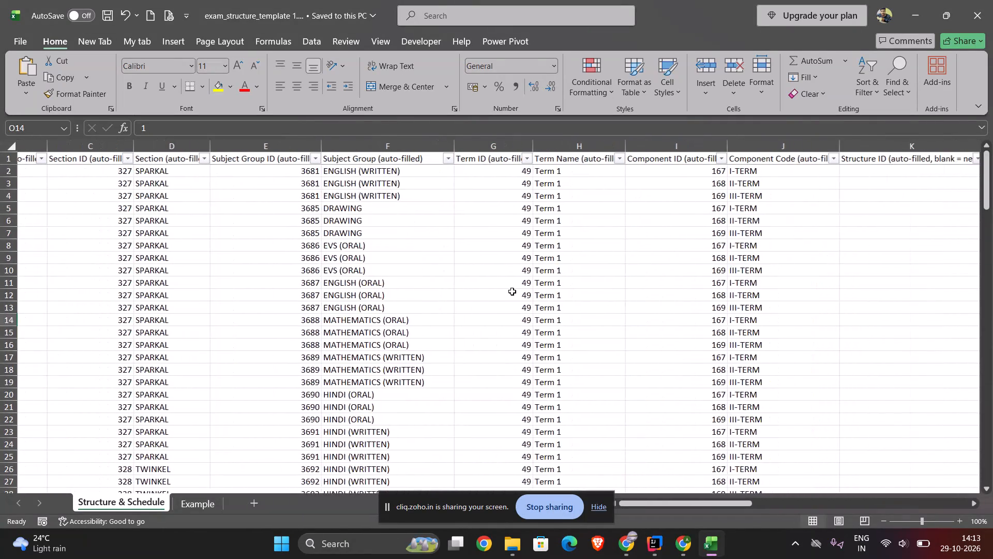
{"action": "scroll", "coordinate": [512, 291], "scroll_direction": "up", "scroll_amount": 2}
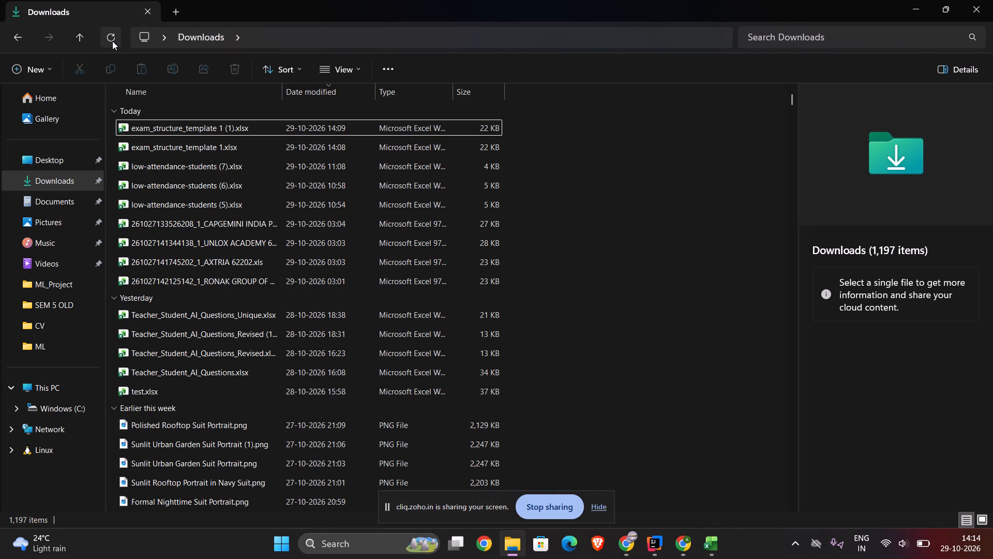
{"action": "left_click", "coordinate": [214, 127]}
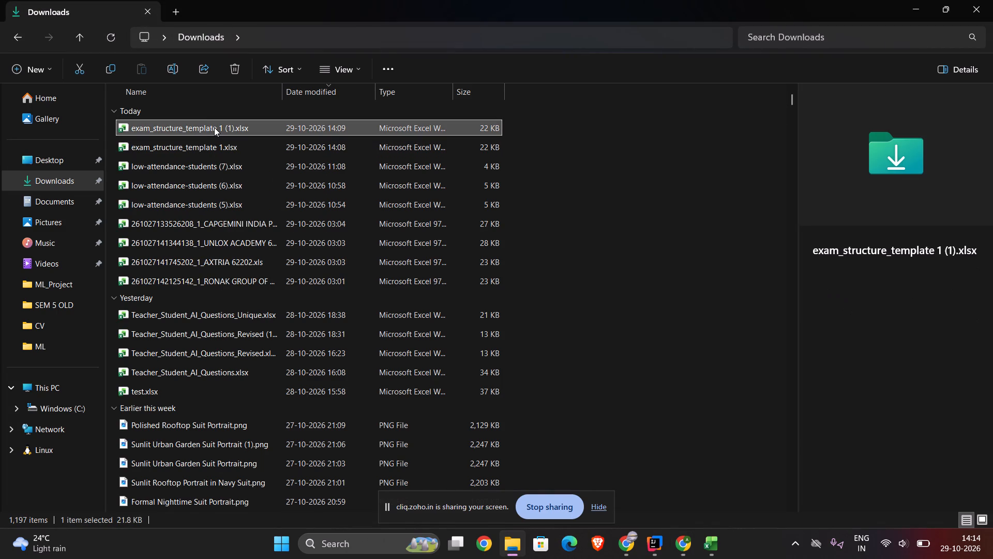
{"action": "key", "text": "Delete"}
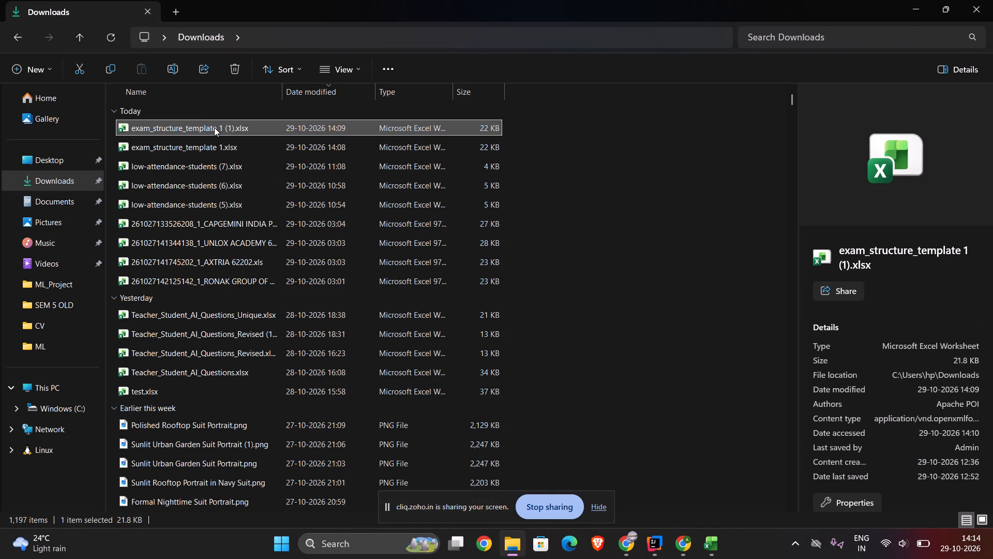
Open exam_structure_template 1.xlsx and examine the Structure & Schedule columns from Class ID through to Instructions.
{"action": "triple_click", "coordinate": [227, 126]}
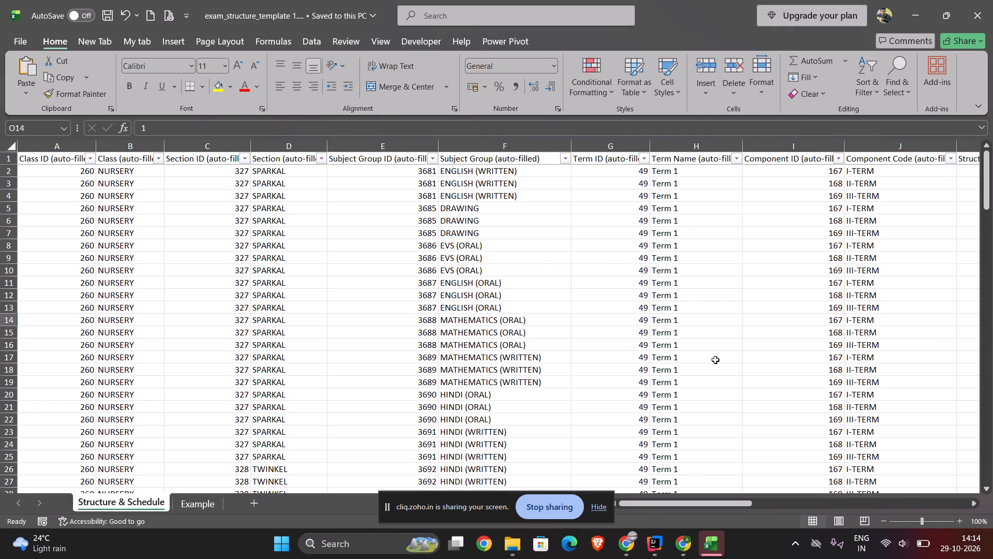
{"action": "scroll", "coordinate": [714, 361], "scroll_direction": "left", "scroll_amount": 5}
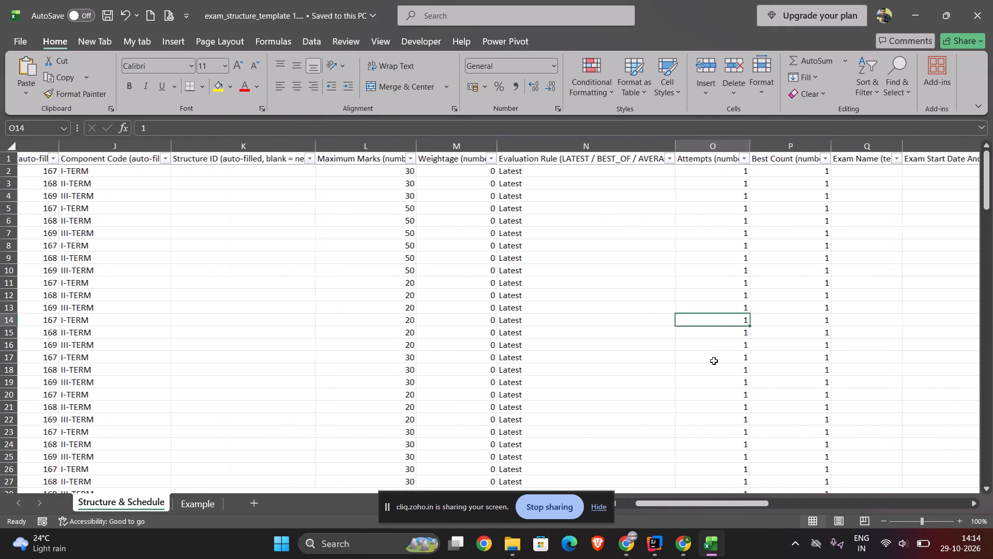
{"action": "scroll", "coordinate": [714, 361], "scroll_direction": "left", "scroll_amount": 3}
{"action": "scroll", "coordinate": [714, 361], "scroll_direction": "right", "scroll_amount": 3}
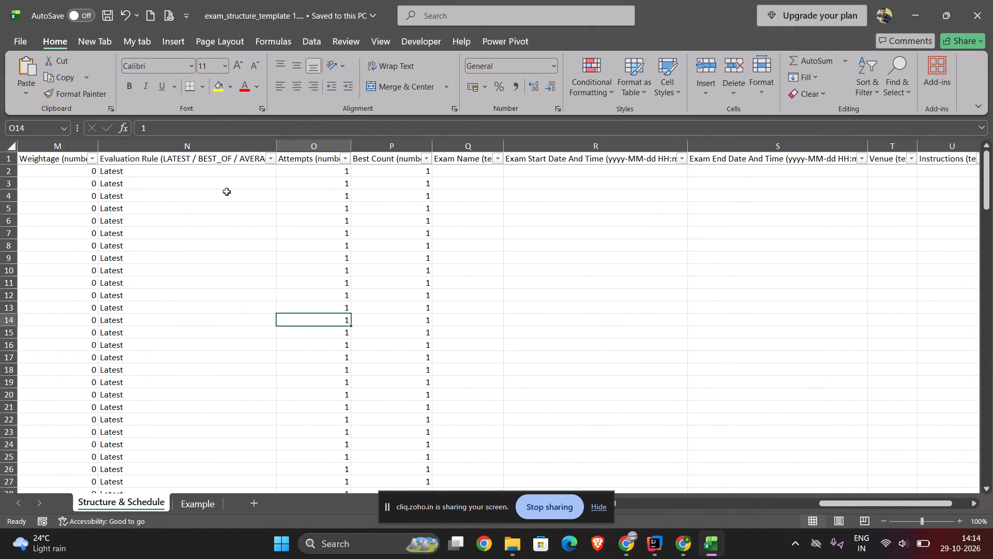
{"action": "scroll", "coordinate": [227, 192], "scroll_direction": "right", "scroll_amount": 1}
{"action": "scroll", "coordinate": [455, 240], "scroll_direction": "left", "scroll_amount": 2}
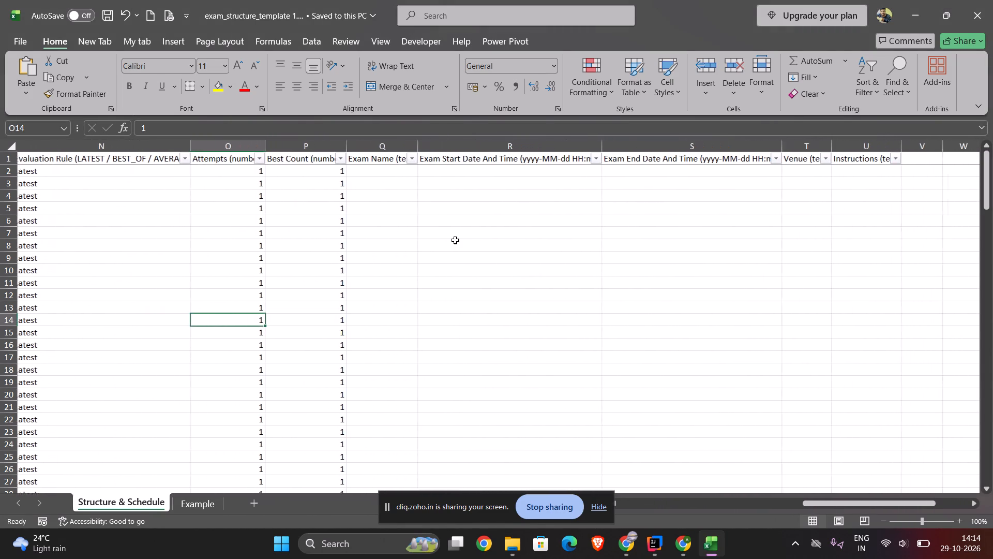
{"action": "scroll", "coordinate": [455, 240], "scroll_direction": "left", "scroll_amount": 2}
{"action": "scroll", "coordinate": [754, 268], "scroll_direction": "left", "scroll_amount": 1}
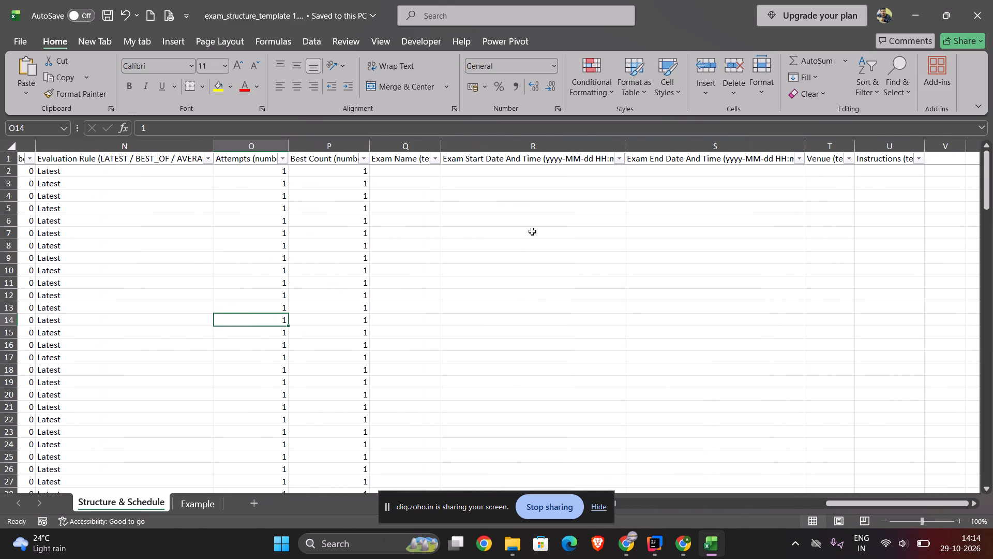
{"action": "scroll", "coordinate": [532, 231], "scroll_direction": "up", "scroll_amount": 2}
{"action": "scroll", "coordinate": [532, 231], "scroll_direction": "right", "scroll_amount": 15}
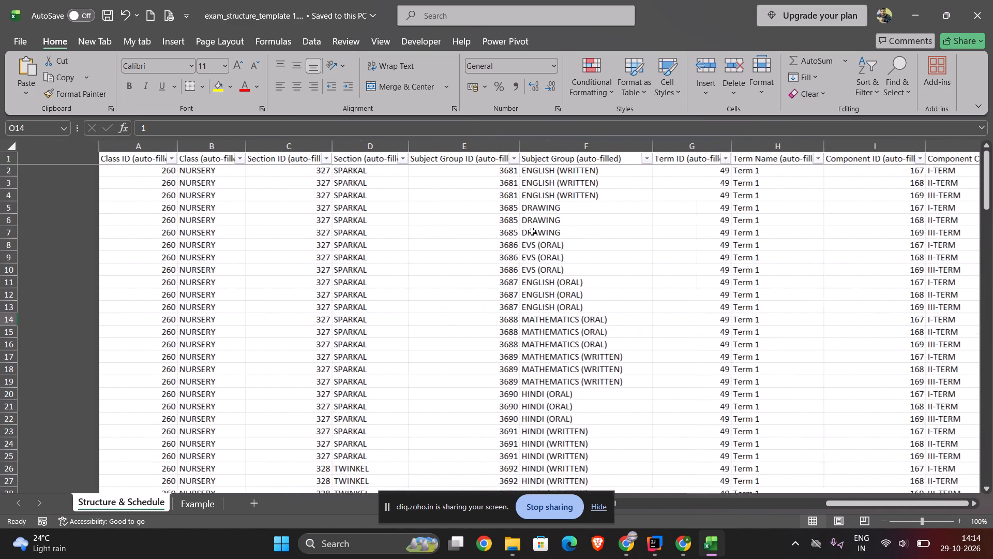
Switch back to the Agasty.ai portal, reopen the exam structure import and attach exam_structure_template 1.xlsx from Downloads.
{"action": "key", "text": "alt+Tab"}
{"action": "key", "text": "alt+Tab"}
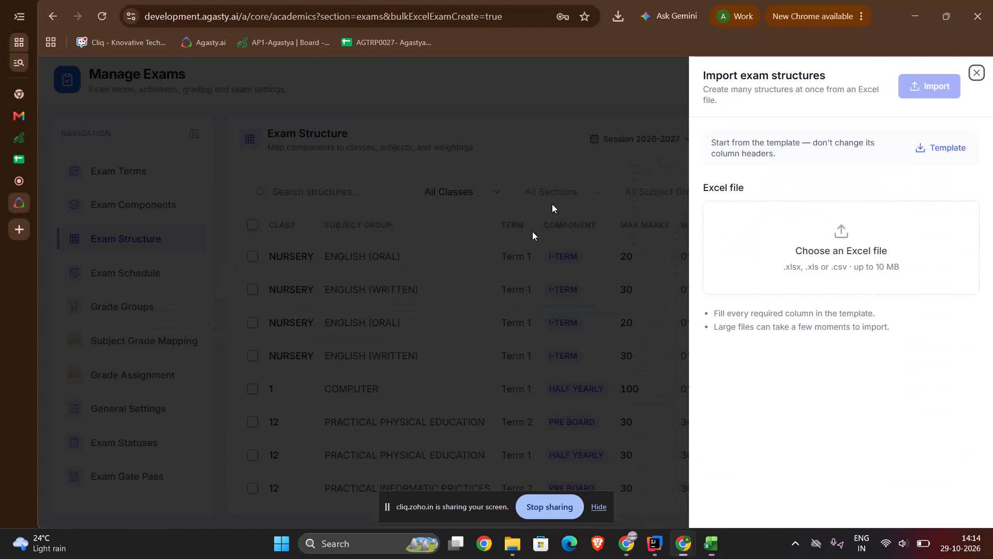
{"action": "left_click", "coordinate": [976, 71]}
{"action": "left_click", "coordinate": [960, 140]}
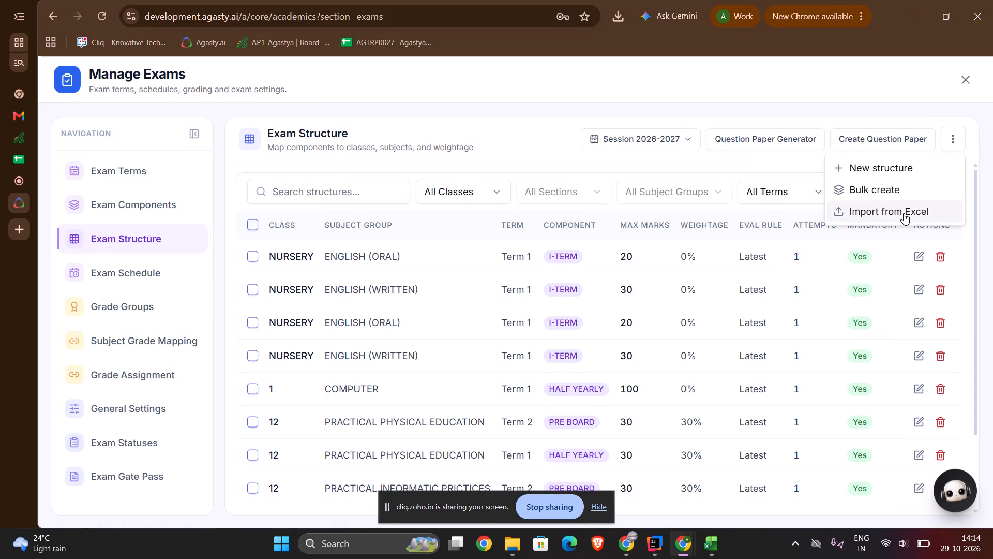
{"action": "left_click", "coordinate": [904, 213]}
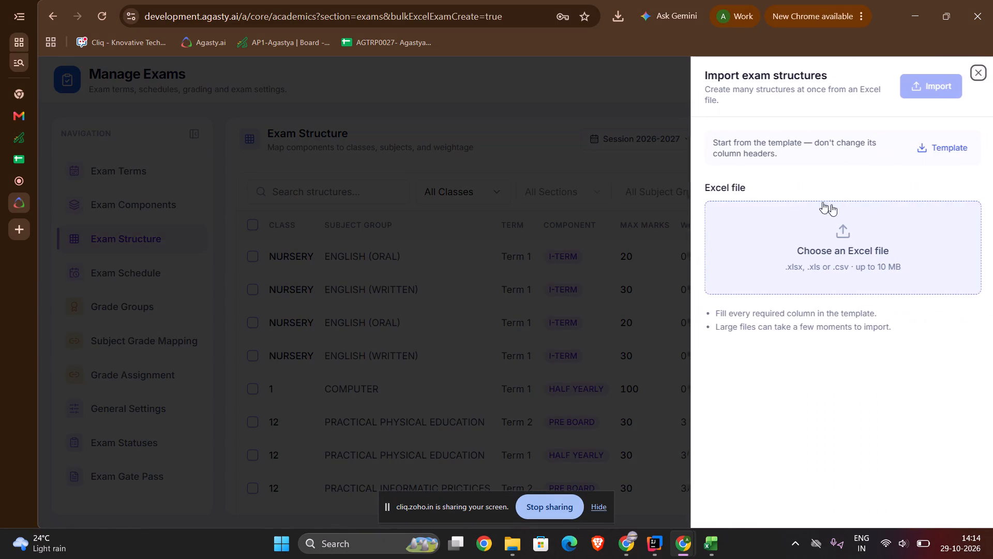
{"action": "left_click", "coordinate": [838, 241]}
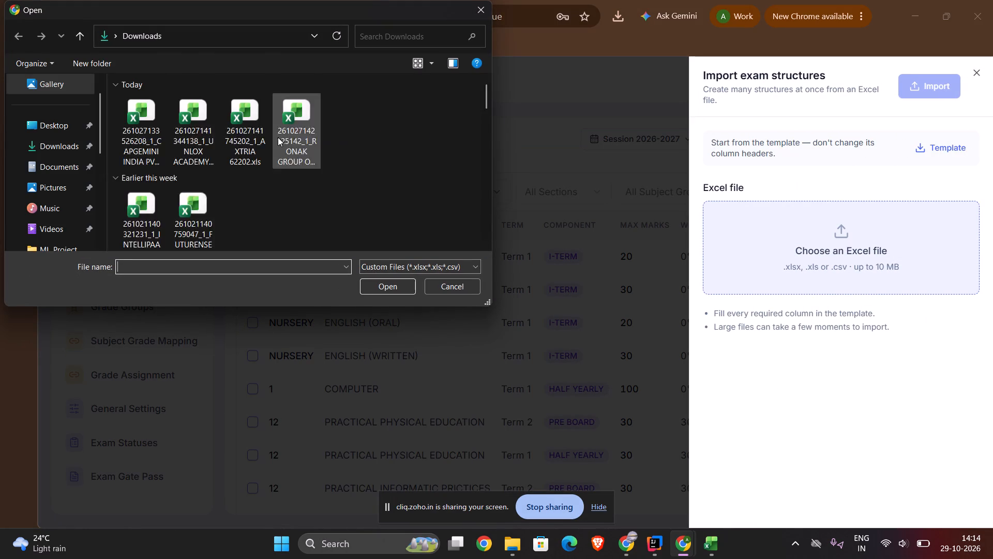
{"action": "left_click", "coordinate": [48, 143]}
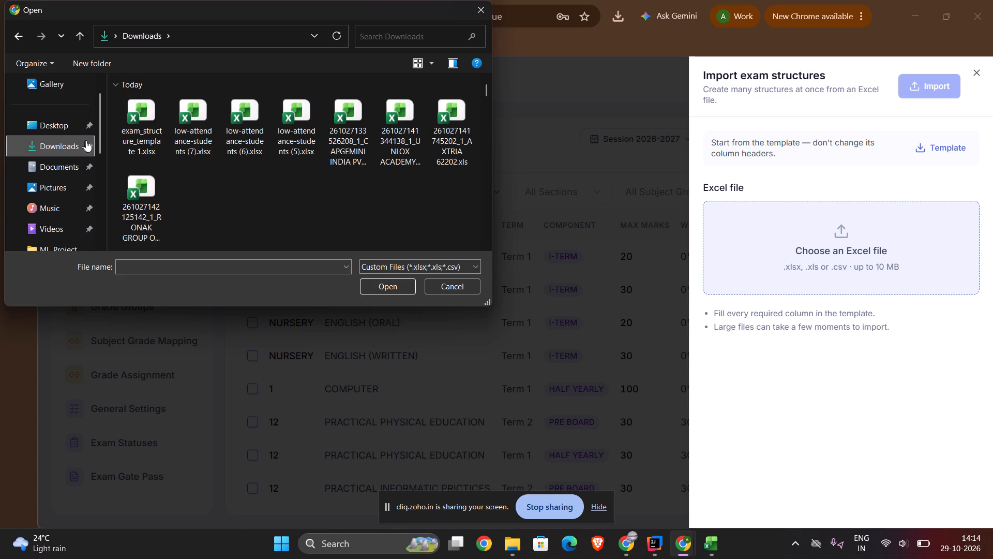
{"action": "double_click", "coordinate": [70, 141]}
{"action": "left_click", "coordinate": [129, 129]}
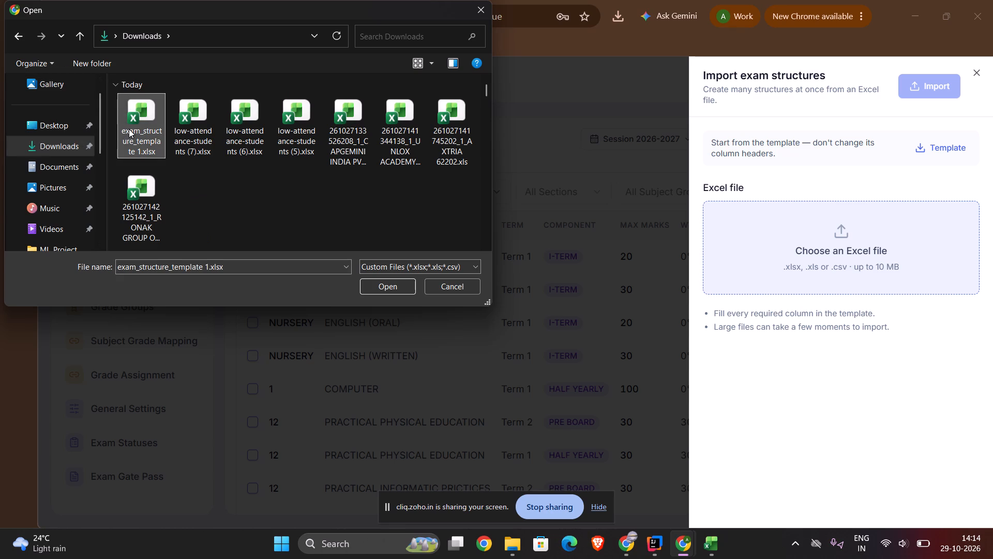
{"action": "left_click", "coordinate": [710, 553]}
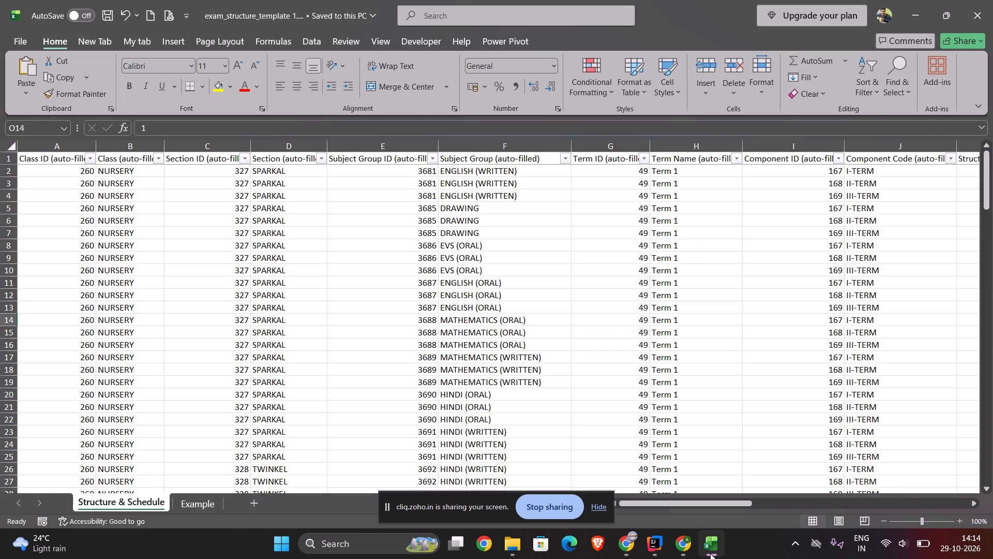
{"action": "key", "text": "alt+Tab"}
{"action": "left_click", "coordinate": [130, 141]}
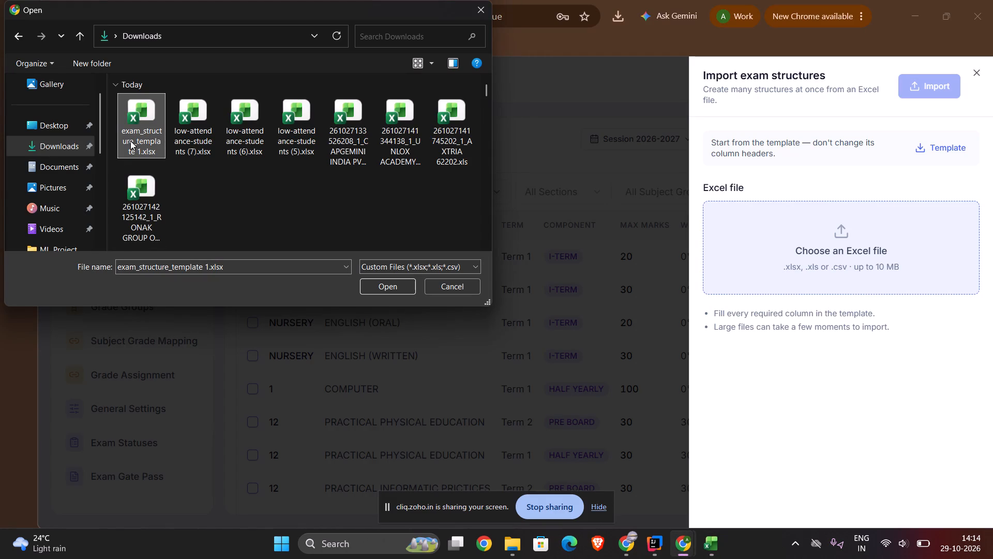
{"action": "left_click", "coordinate": [395, 287]}
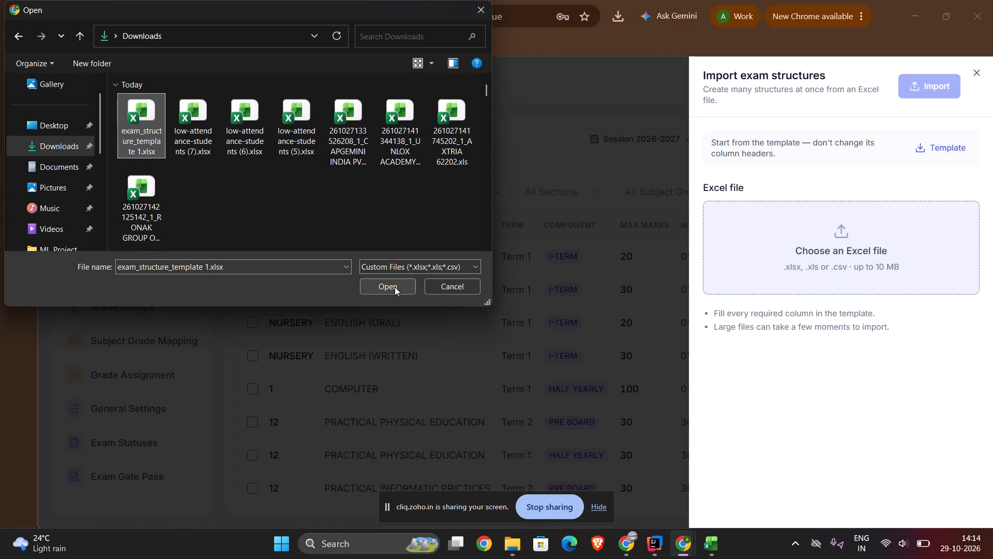
{"action": "left_click", "coordinate": [395, 287]}
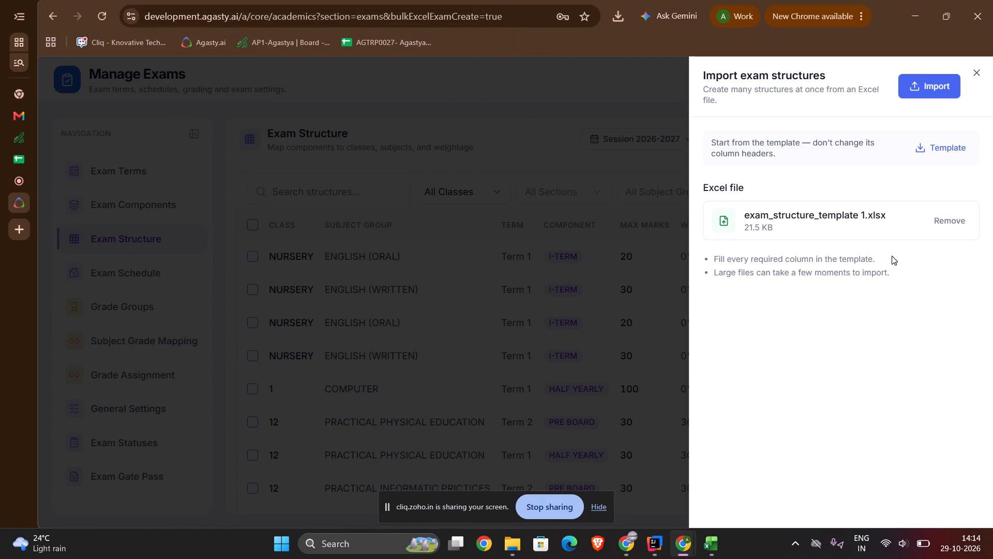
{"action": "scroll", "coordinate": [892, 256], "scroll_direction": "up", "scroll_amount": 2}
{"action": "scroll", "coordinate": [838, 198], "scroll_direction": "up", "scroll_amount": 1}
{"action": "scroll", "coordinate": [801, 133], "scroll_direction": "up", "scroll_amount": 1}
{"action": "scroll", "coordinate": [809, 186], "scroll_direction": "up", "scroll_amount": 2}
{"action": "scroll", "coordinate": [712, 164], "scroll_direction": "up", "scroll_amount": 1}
Switch to the Excel template and examine the Structure & Schedule columns from Class ID through to Exam Start Date And Time.
{"action": "left_click", "coordinate": [701, 546]}
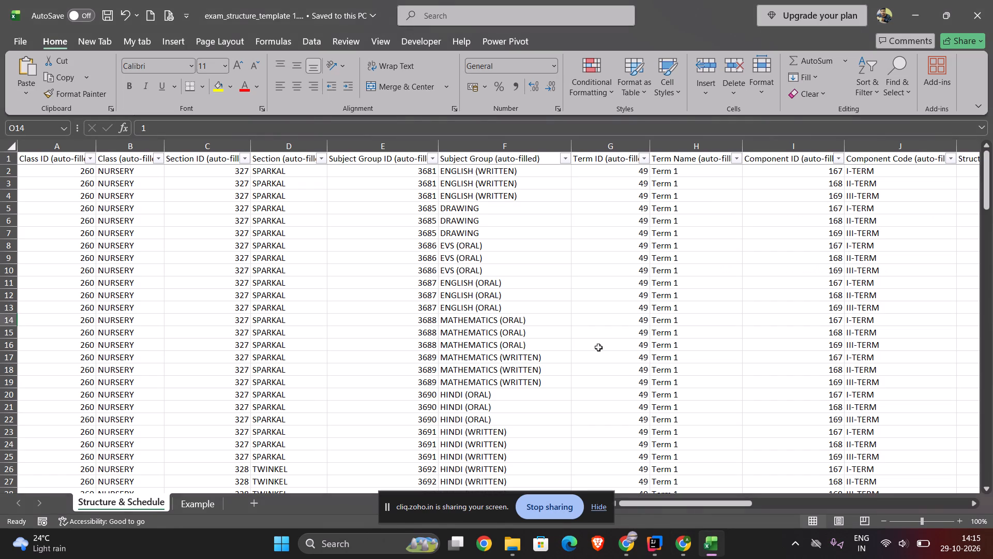
{"action": "scroll", "coordinate": [519, 315], "scroll_direction": "up", "scroll_amount": 1}
{"action": "scroll", "coordinate": [519, 315], "scroll_direction": "right", "scroll_amount": 1}
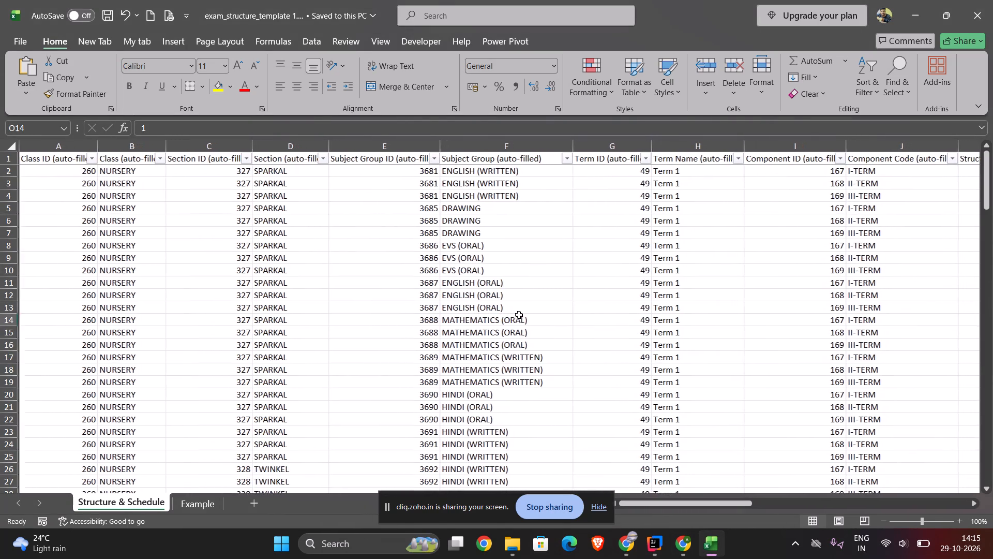
{"action": "scroll", "coordinate": [519, 315], "scroll_direction": "up", "scroll_amount": 1}
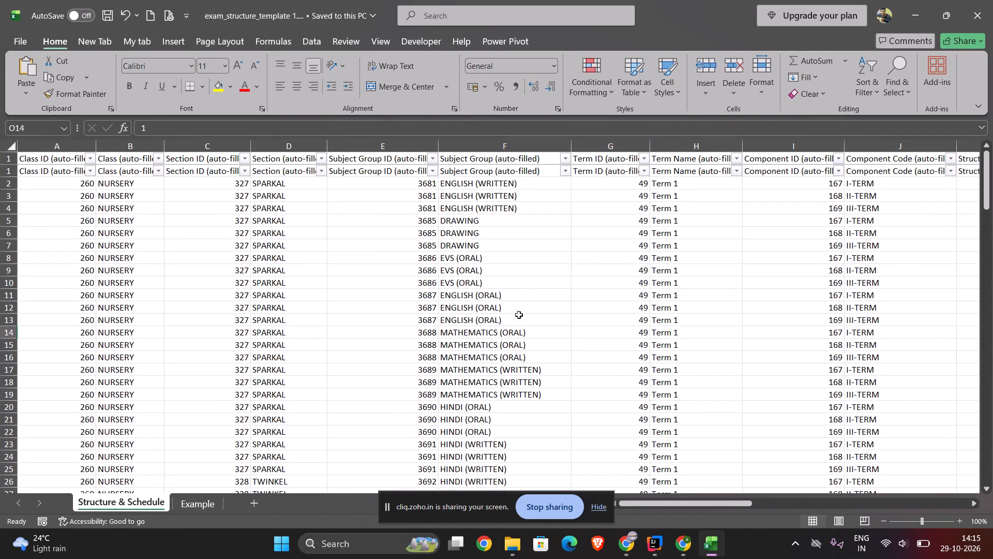
{"action": "scroll", "coordinate": [519, 315], "scroll_direction": "down", "scroll_amount": 1}
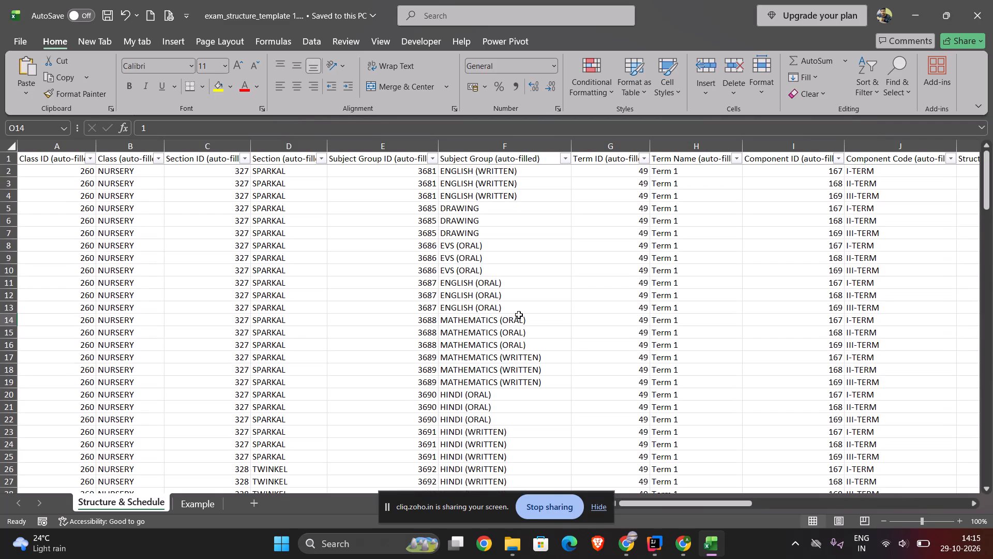
{"action": "scroll", "coordinate": [519, 315], "scroll_direction": "left", "scroll_amount": 2}
{"action": "scroll", "coordinate": [519, 315], "scroll_direction": "right", "scroll_amount": 1}
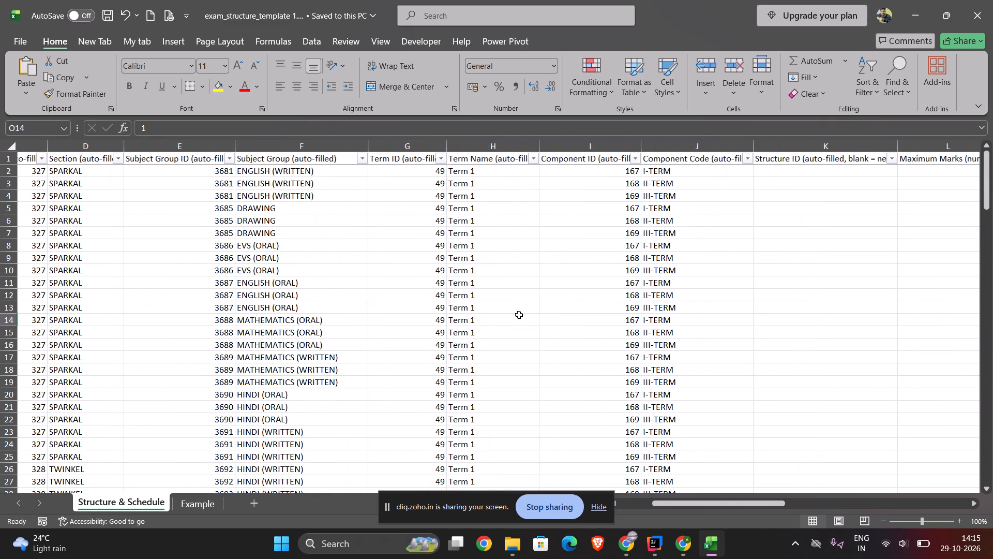
{"action": "scroll", "coordinate": [519, 315], "scroll_direction": "right", "scroll_amount": 1}
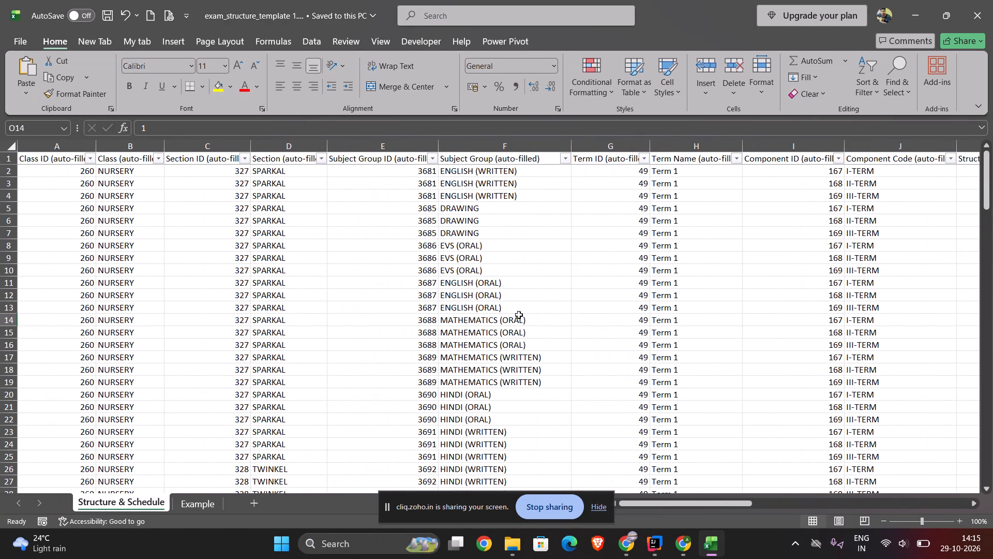
{"action": "scroll", "coordinate": [519, 315], "scroll_direction": "left", "scroll_amount": 4}
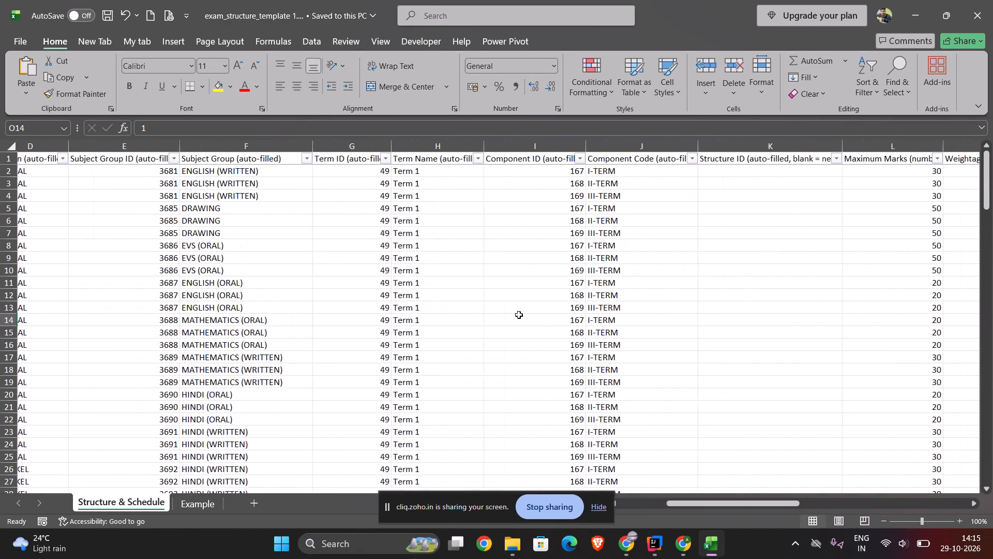
{"action": "scroll", "coordinate": [519, 315], "scroll_direction": "left", "scroll_amount": 3}
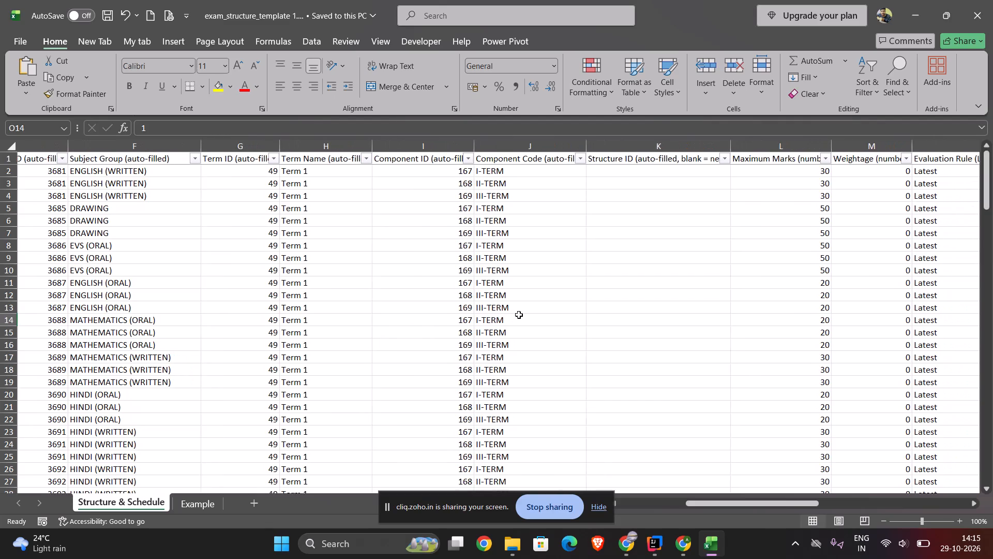
{"action": "scroll", "coordinate": [519, 315], "scroll_direction": "left", "scroll_amount": 4}
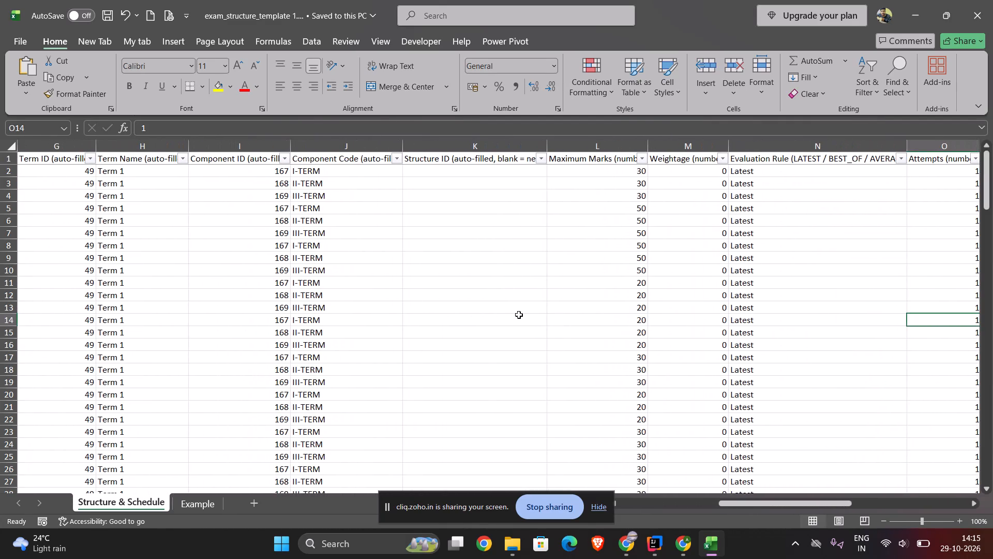
{"action": "scroll", "coordinate": [519, 315], "scroll_direction": "left", "scroll_amount": 4}
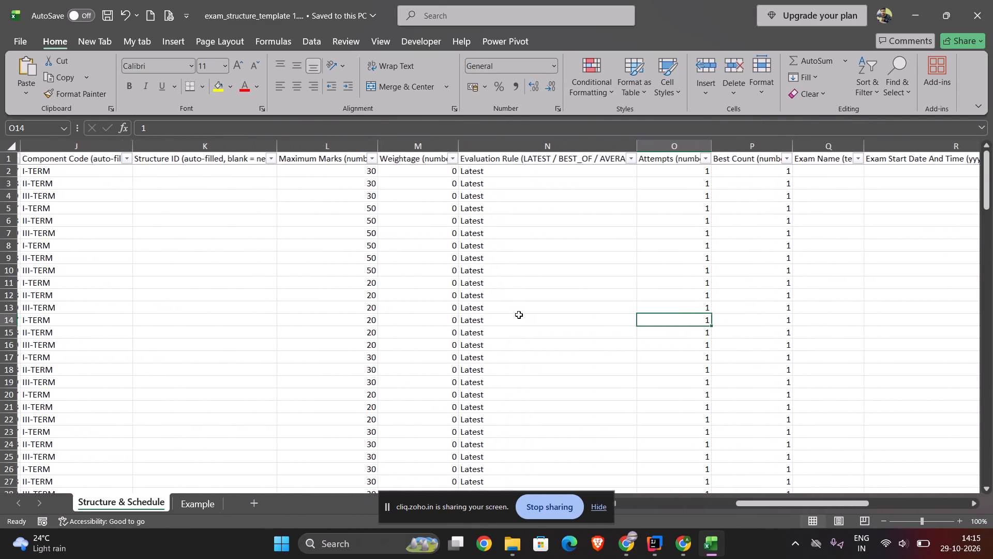
{"action": "scroll", "coordinate": [519, 315], "scroll_direction": "left", "scroll_amount": 1}
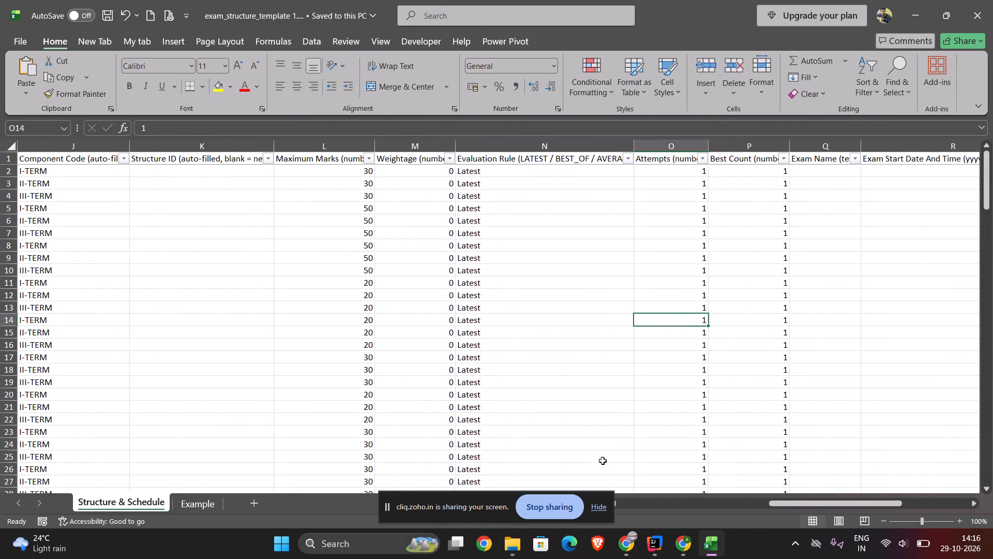
{"action": "left_click", "coordinate": [599, 511]}
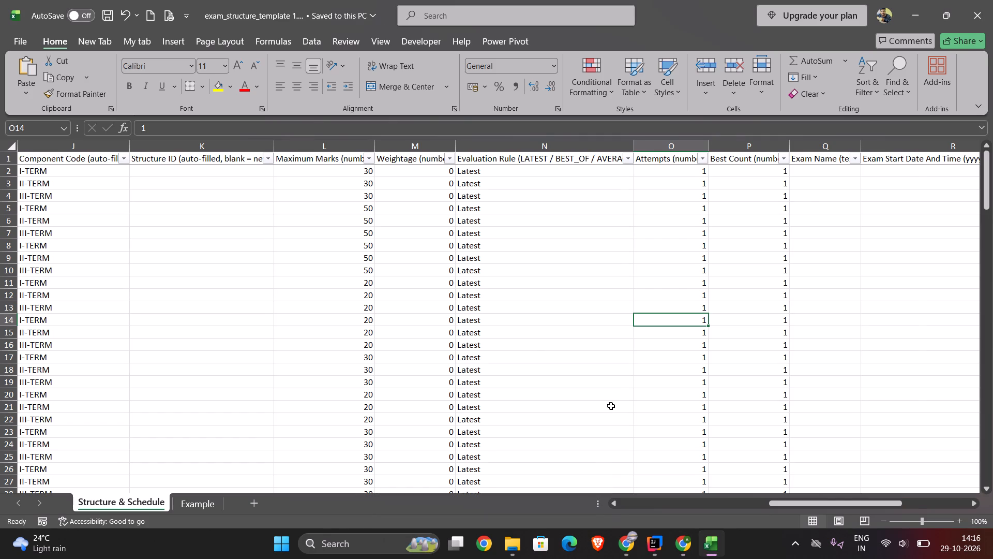
Switch back to the Agasty.ai portal and import the attached exam structure template.
{"action": "key", "text": "alt+Tab"}
{"action": "key", "text": "alt+Tab"}
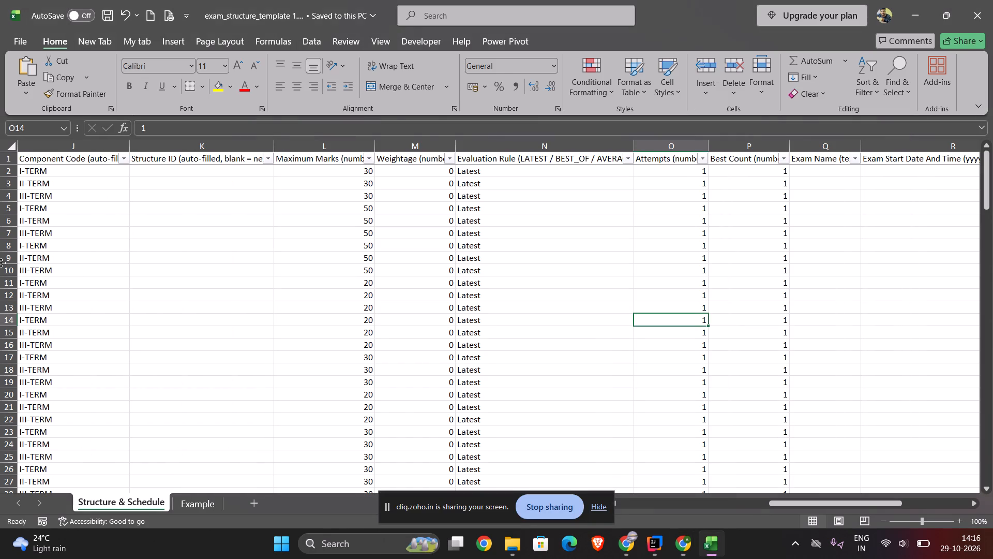
{"action": "key", "text": "alt+Tab"}
{"action": "key", "text": "alt+Tab"}
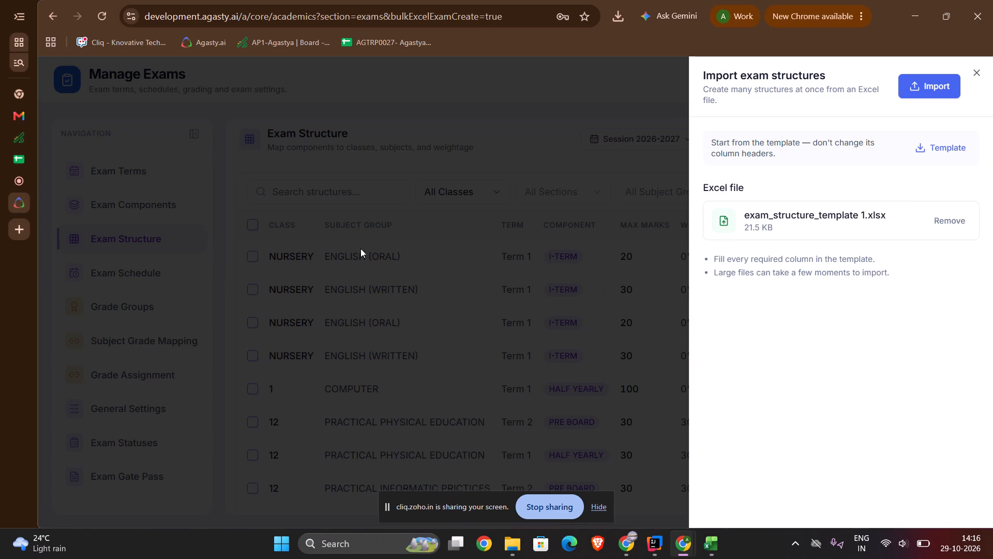
{"action": "left_click", "coordinate": [917, 84]}
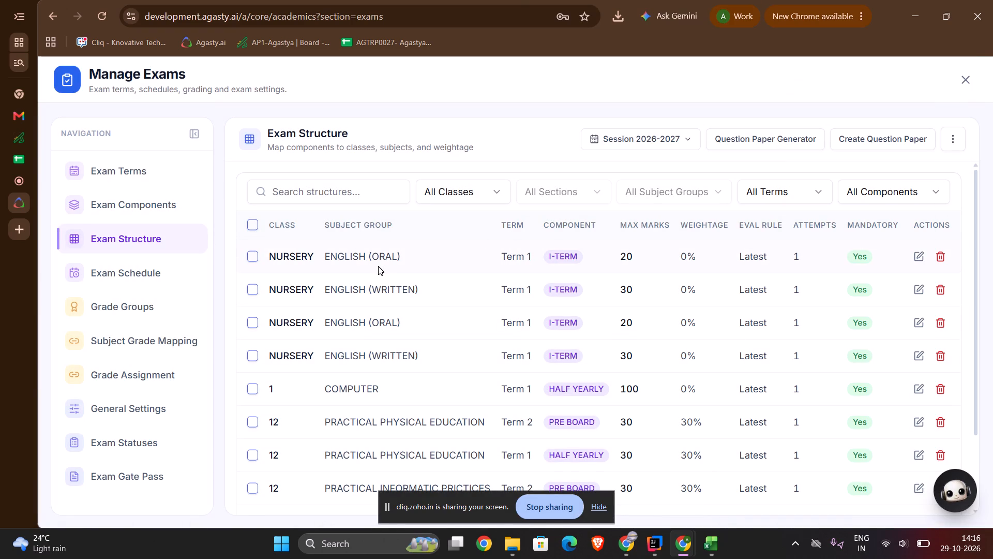
Reload the Manage Exams page and reopen the Exam Structure list to check the imported NURSERY structures.
{"action": "scroll", "coordinate": [378, 266], "scroll_direction": "up", "scroll_amount": 1}
{"action": "left_click", "coordinate": [98, 17]}
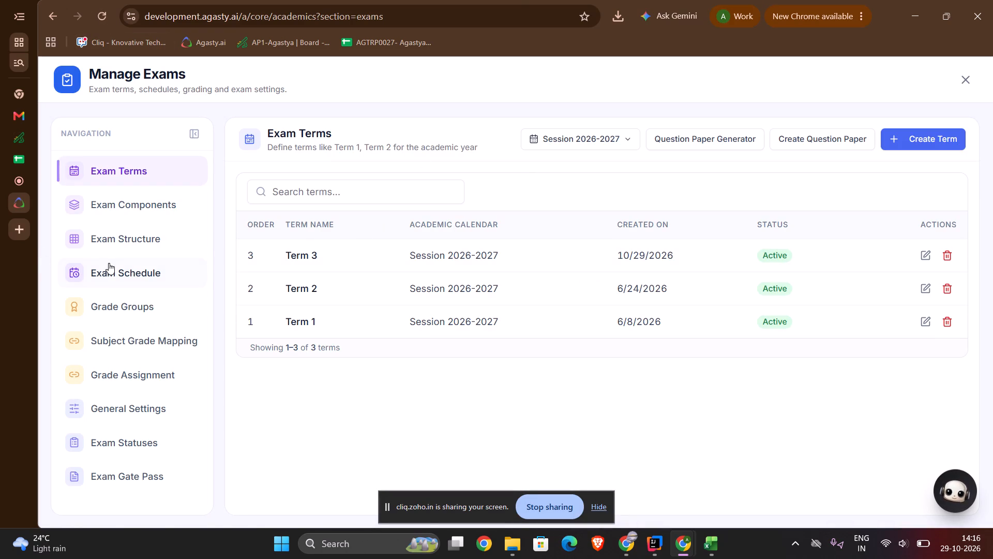
{"action": "left_click", "coordinate": [114, 245]}
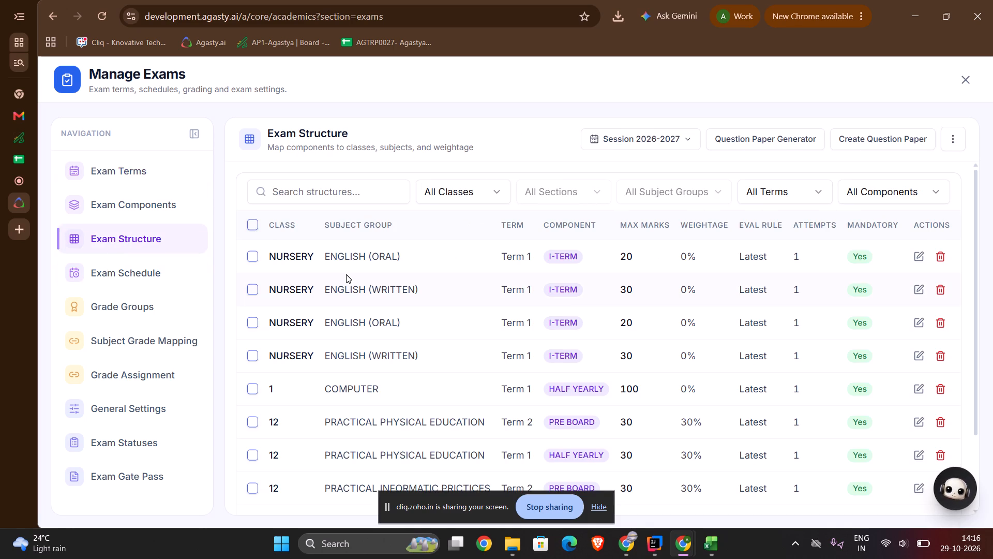
{"action": "scroll", "coordinate": [346, 274], "scroll_direction": "up", "scroll_amount": 1}
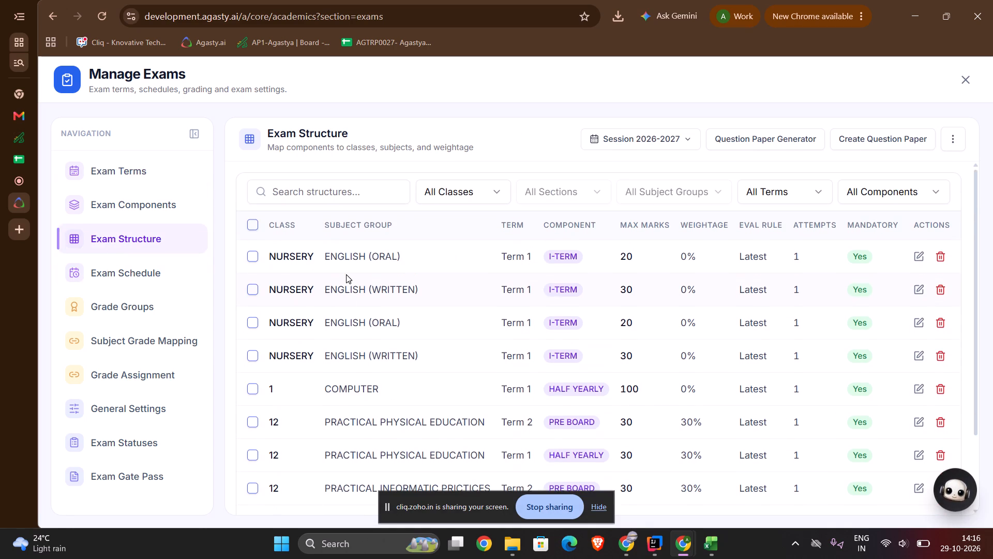
Filter the Exam Structure list to the NURSERY class and examine the imported structures.
{"action": "scroll", "coordinate": [346, 274], "scroll_direction": "up", "scroll_amount": 3}
{"action": "scroll", "coordinate": [346, 274], "scroll_direction": "down", "scroll_amount": 3}
{"action": "scroll", "coordinate": [346, 274], "scroll_direction": "up", "scroll_amount": 3}
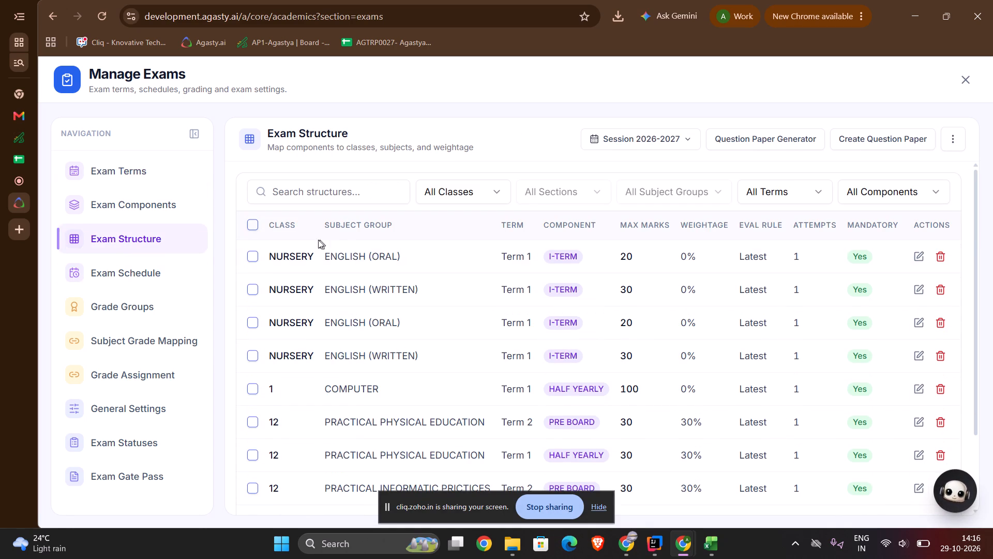
{"action": "scroll", "coordinate": [393, 276], "scroll_direction": "up", "scroll_amount": 1}
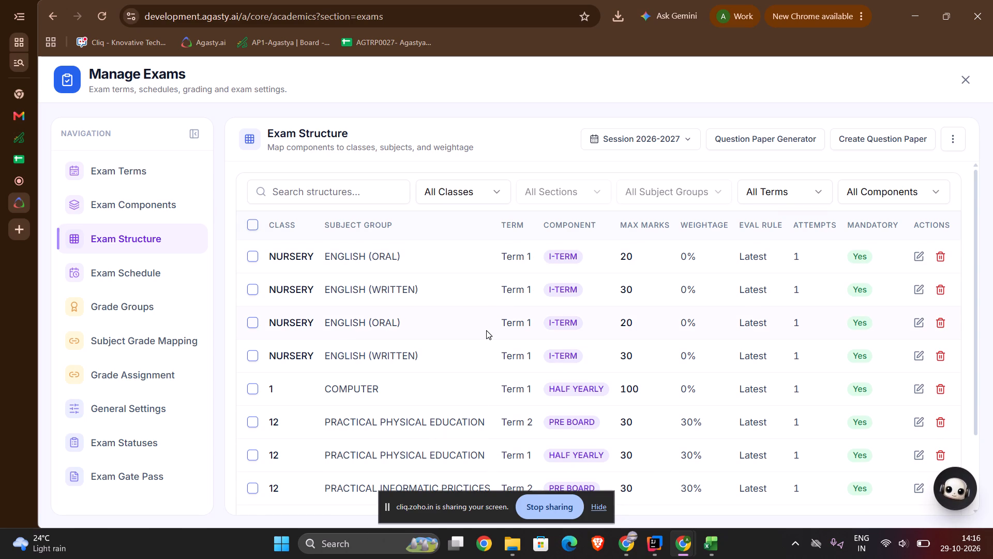
{"action": "left_click", "coordinate": [475, 195]}
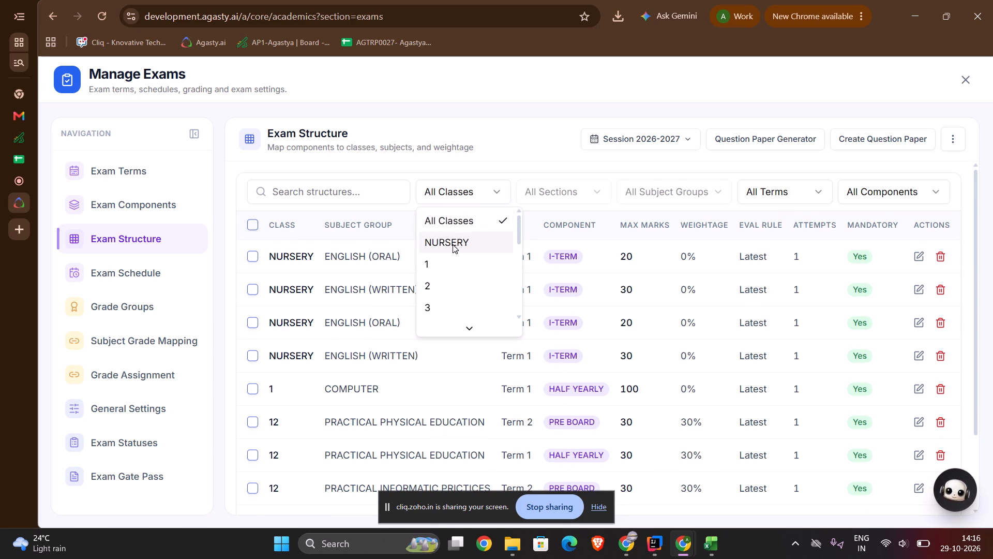
{"action": "left_click", "coordinate": [453, 244]}
{"action": "scroll", "coordinate": [354, 271], "scroll_direction": "up", "scroll_amount": 1}
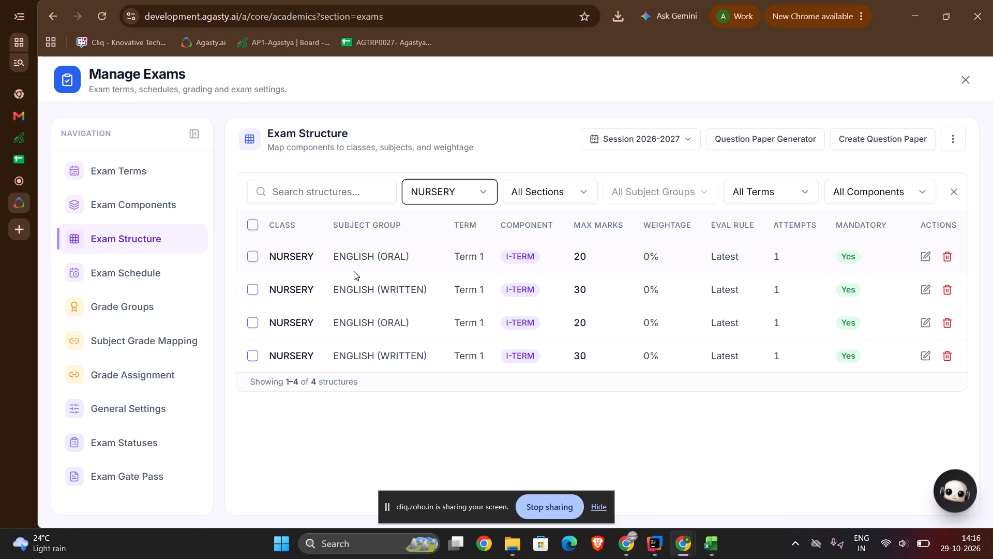
{"action": "scroll", "coordinate": [505, 344], "scroll_direction": "up", "scroll_amount": 1}
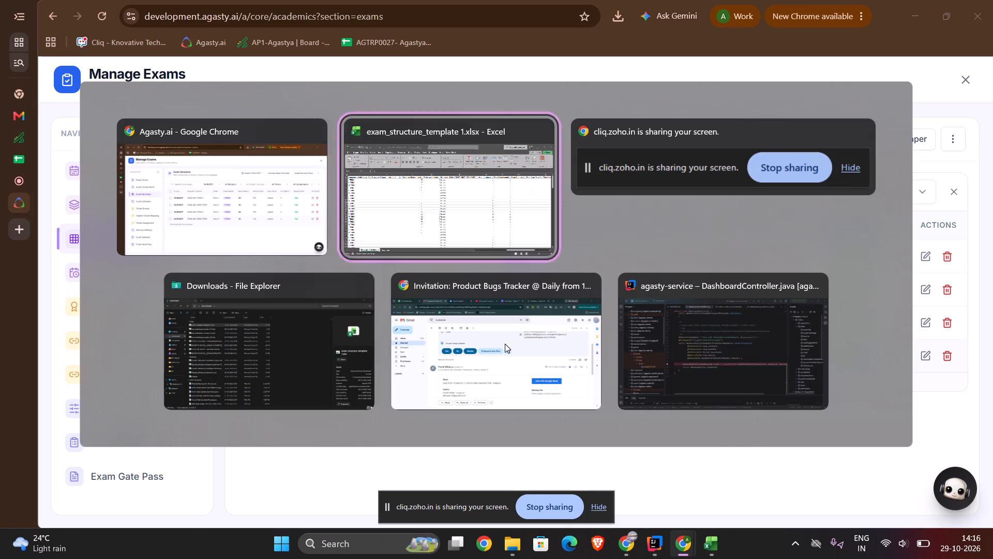
Switch to the Excel template and examine the NURSERY rows in Structure & Schedule for comparison with the portal.
{"action": "scroll", "coordinate": [189, 242], "scroll_direction": "right", "scroll_amount": 6}
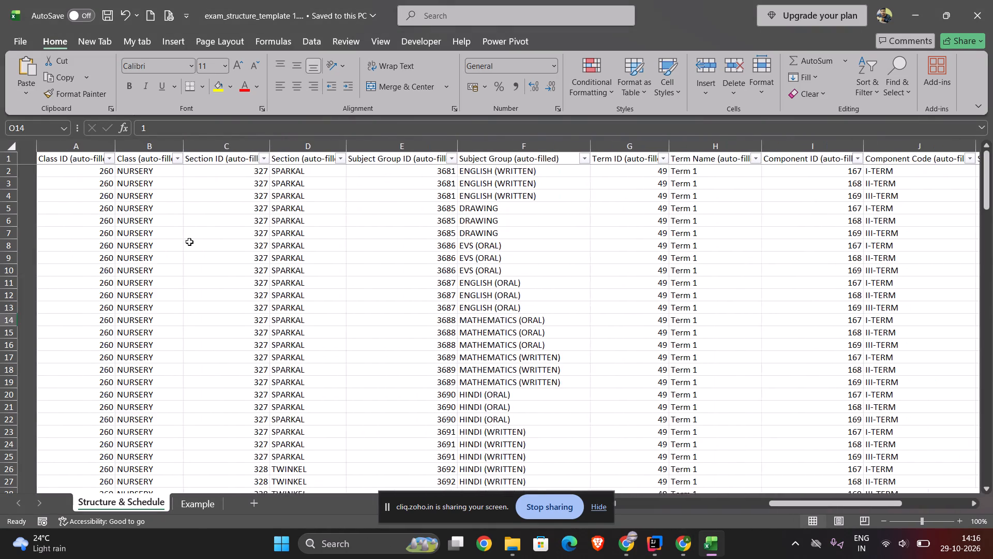
{"action": "scroll", "coordinate": [189, 242], "scroll_direction": "down", "scroll_amount": 8}
{"action": "scroll", "coordinate": [189, 242], "scroll_direction": "up", "scroll_amount": 10}
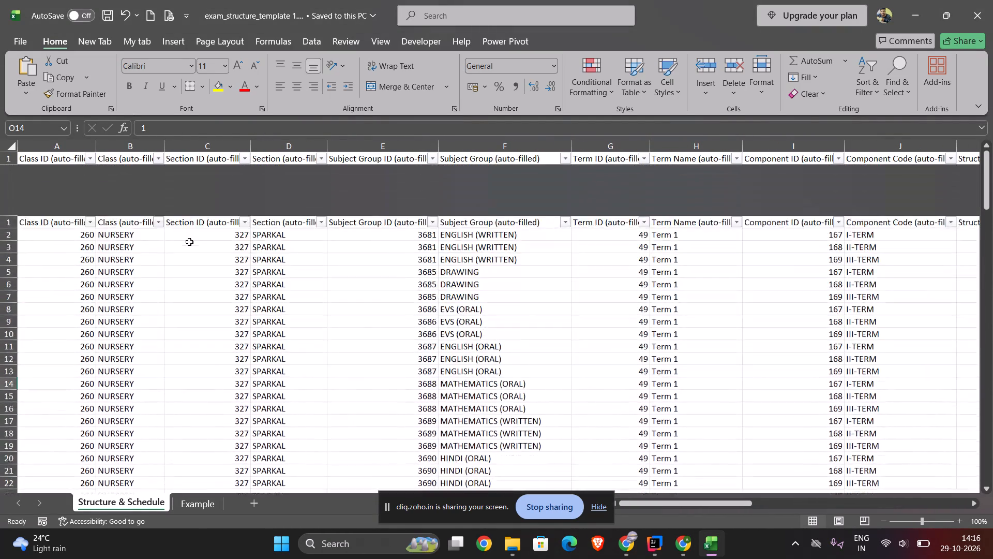
Switch back to the Agasty.ai portal and examine the Exam Components list, including the I-TERM, II-TERM and III-TERM entries.
{"action": "key", "text": "alt+Tab"}
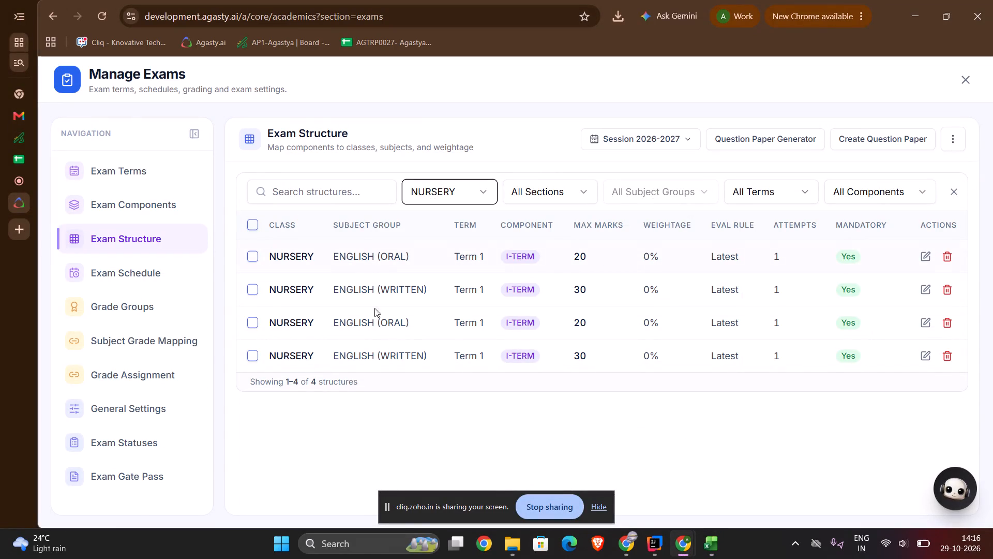
{"action": "scroll", "coordinate": [528, 394], "scroll_direction": "down", "scroll_amount": 1}
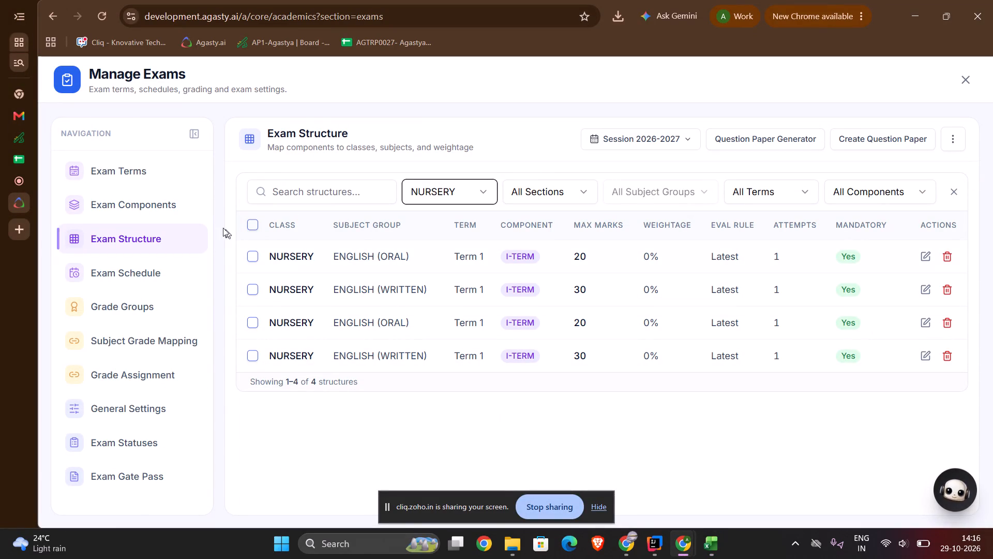
{"action": "scroll", "coordinate": [356, 372], "scroll_direction": "down", "scroll_amount": 1}
{"action": "left_click", "coordinate": [123, 211]}
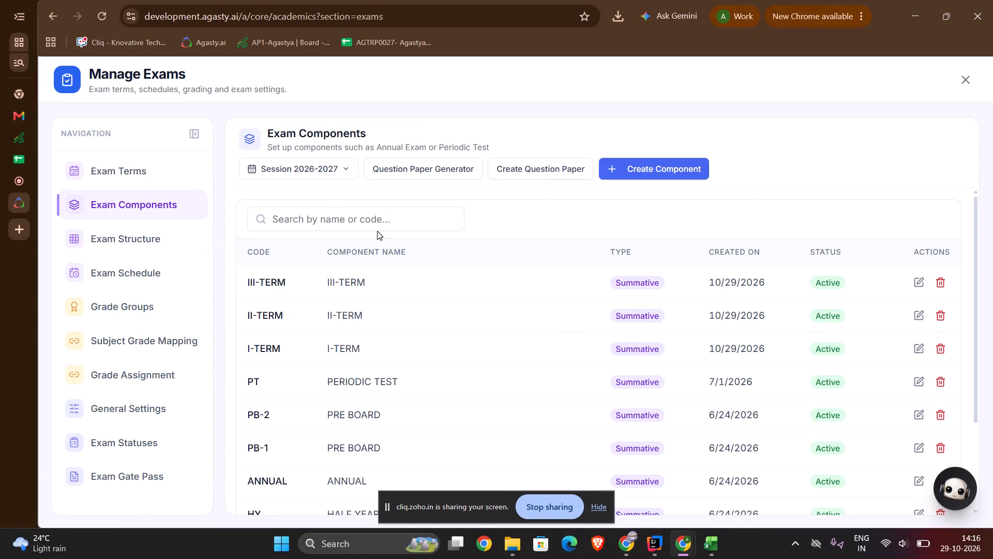
{"action": "scroll", "coordinate": [377, 231], "scroll_direction": "down", "scroll_amount": 3}
{"action": "scroll", "coordinate": [377, 231], "scroll_direction": "up", "scroll_amount": 2}
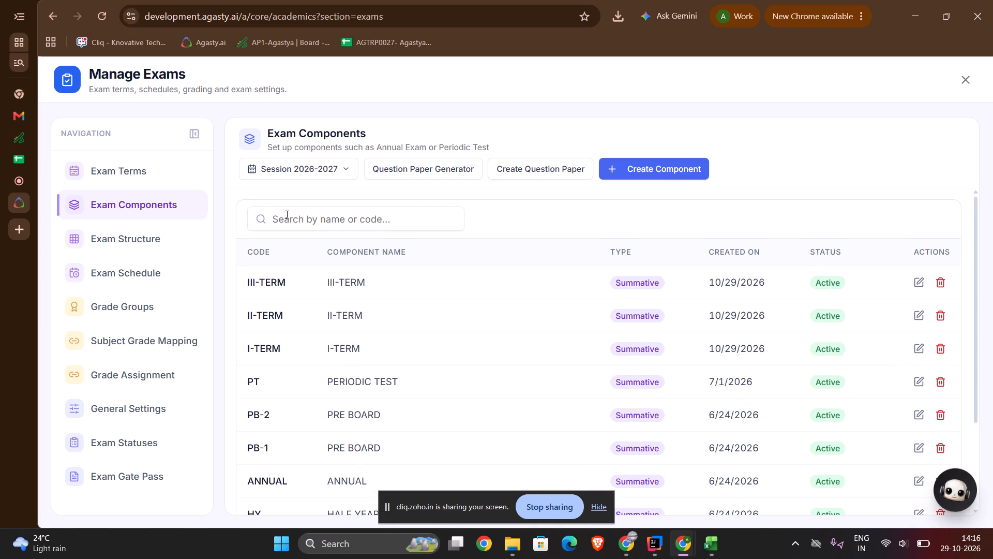
{"action": "scroll", "coordinate": [327, 318], "scroll_direction": "down", "scroll_amount": 1}
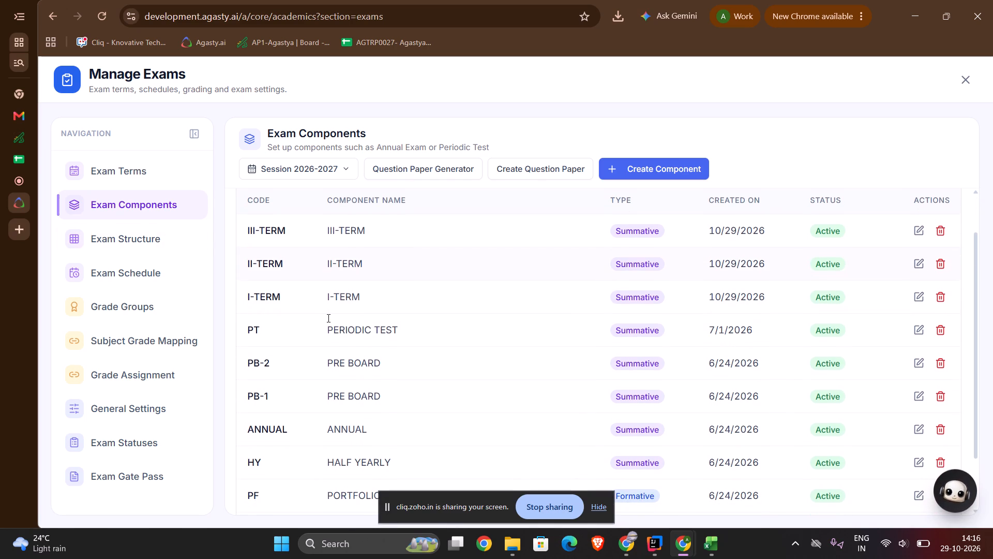
{"action": "scroll", "coordinate": [327, 318], "scroll_direction": "down", "scroll_amount": 1}
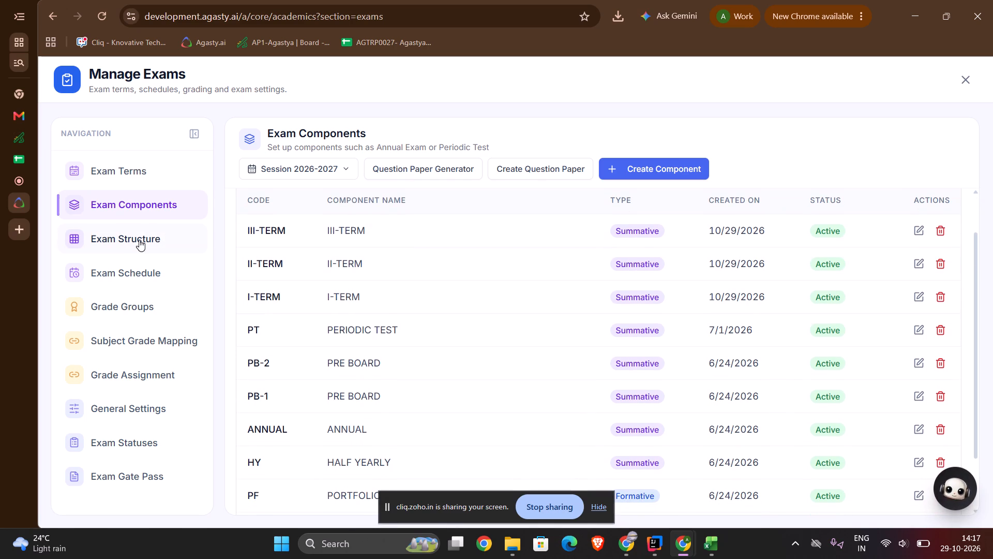
Reopen the Exam Structure list, force a page reload and check the network connection while it loads.
{"action": "left_click", "coordinate": [132, 239]}
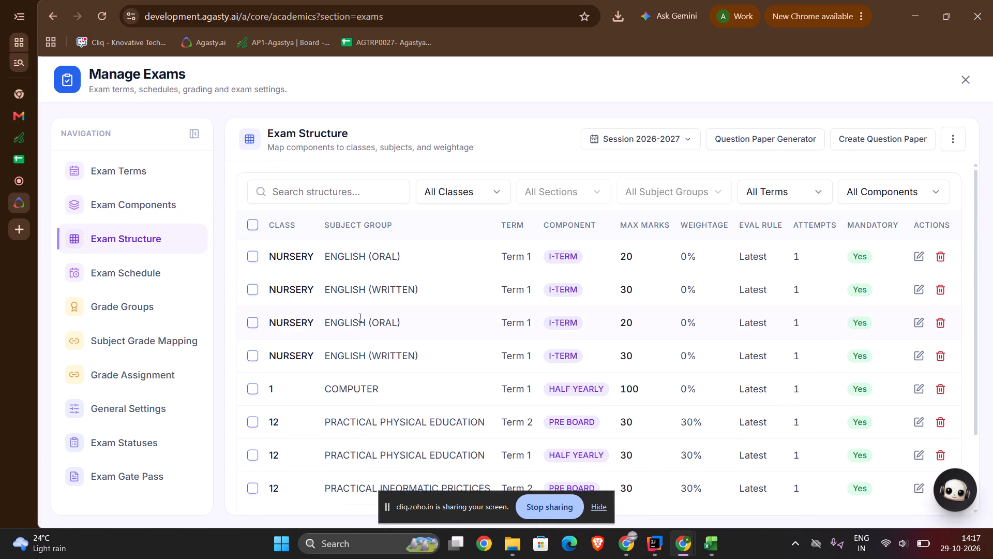
{"action": "key", "text": "ctrl+shift+r"}
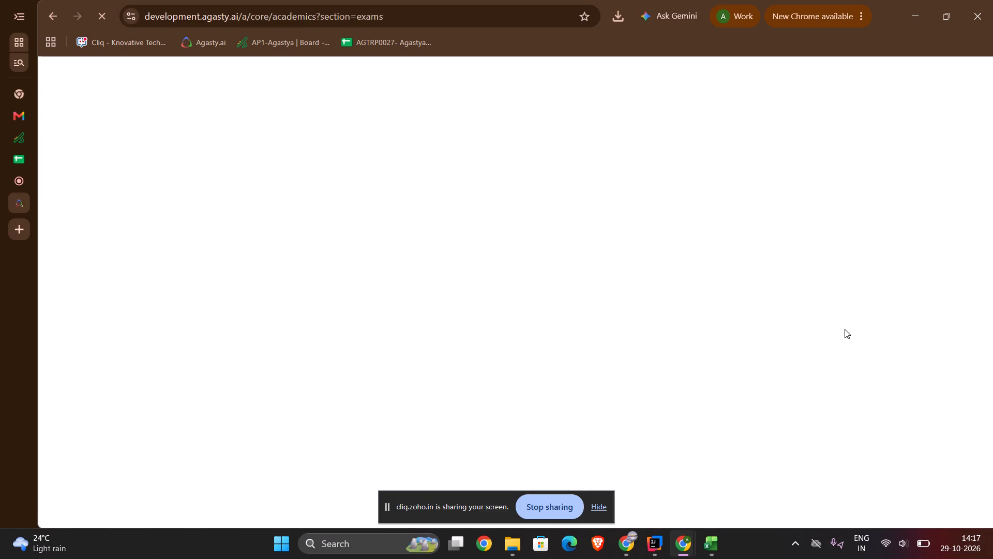
{"action": "left_click", "coordinate": [105, 15]}
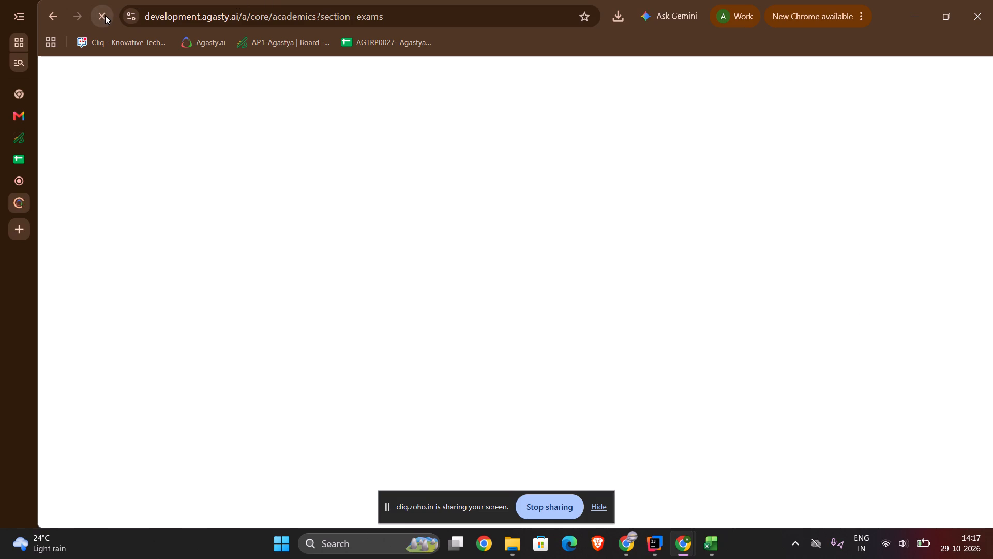
{"action": "left_click", "coordinate": [105, 15]}
{"action": "left_click", "coordinate": [880, 546]}
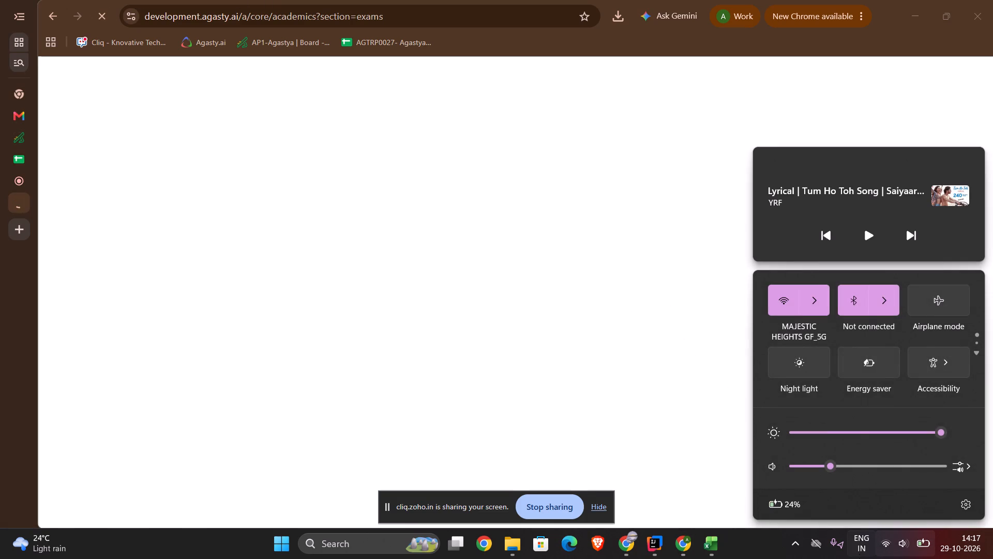
{"action": "left_click", "coordinate": [130, 246]}
{"action": "double_click", "coordinate": [106, 15]}
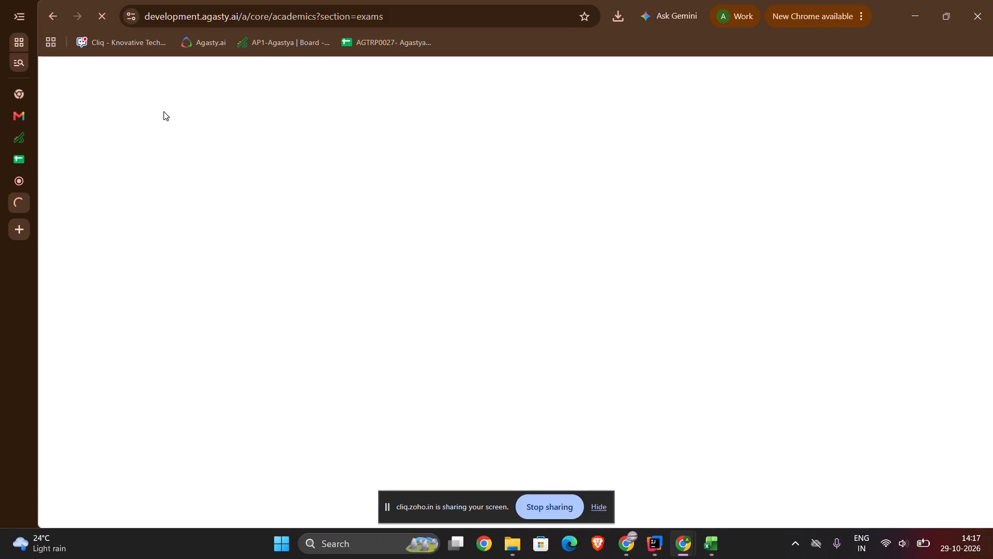
{"action": "left_click", "coordinate": [9, 199]}
{"action": "left_click", "coordinate": [267, 198]}
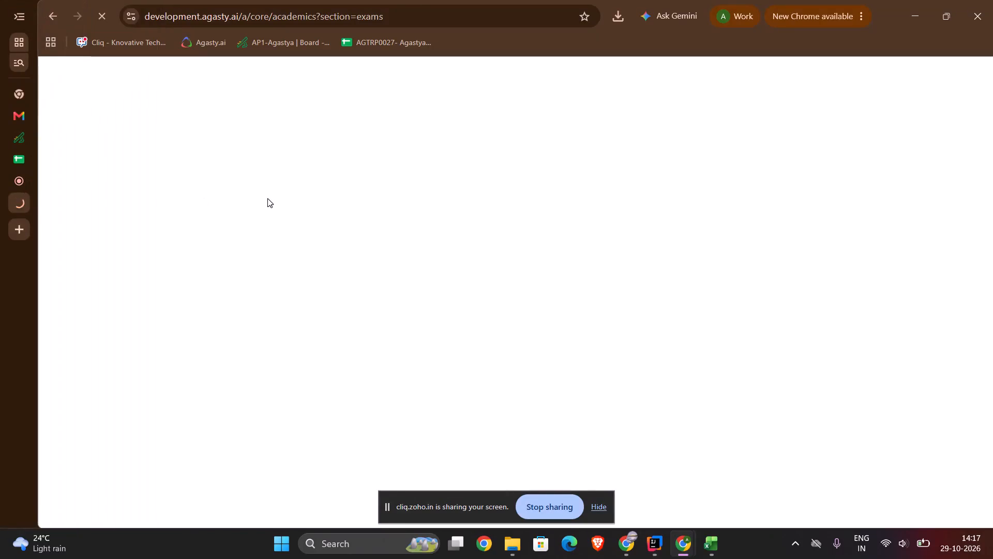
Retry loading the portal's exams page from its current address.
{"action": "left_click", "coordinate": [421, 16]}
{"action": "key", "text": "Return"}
{"action": "left_click", "coordinate": [889, 558]}
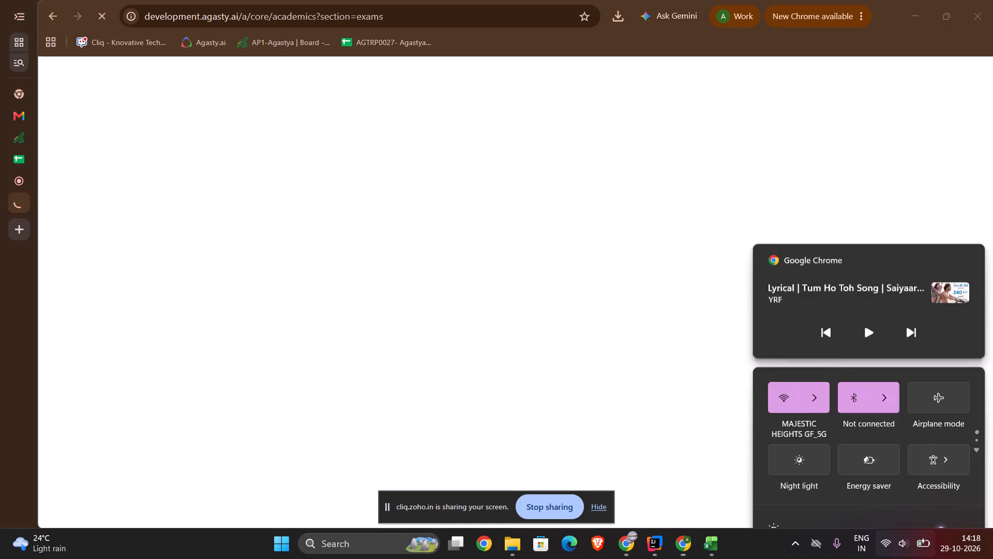
{"action": "left_click", "coordinate": [815, 291]}
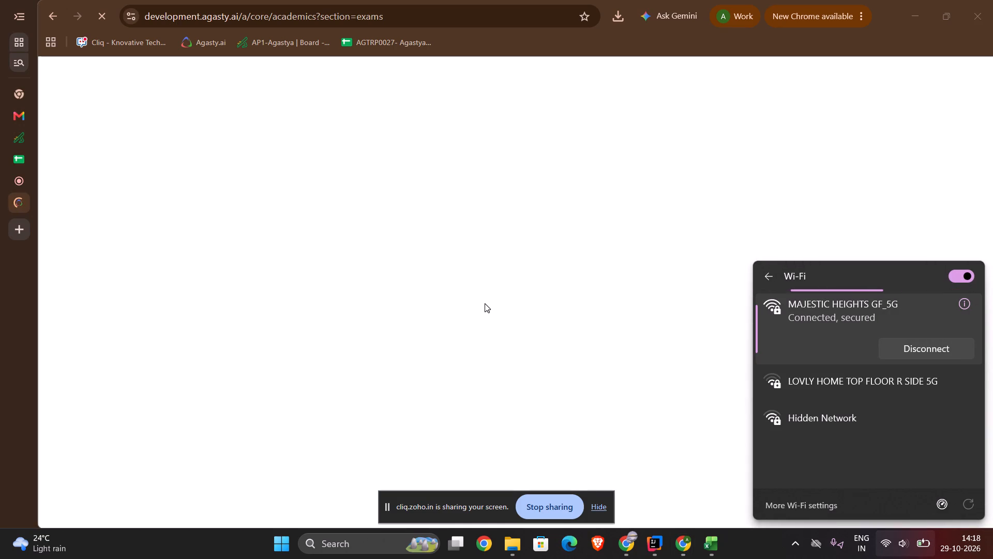
{"action": "left_click", "coordinate": [756, 267]}
{"action": "left_click", "coordinate": [823, 300]}
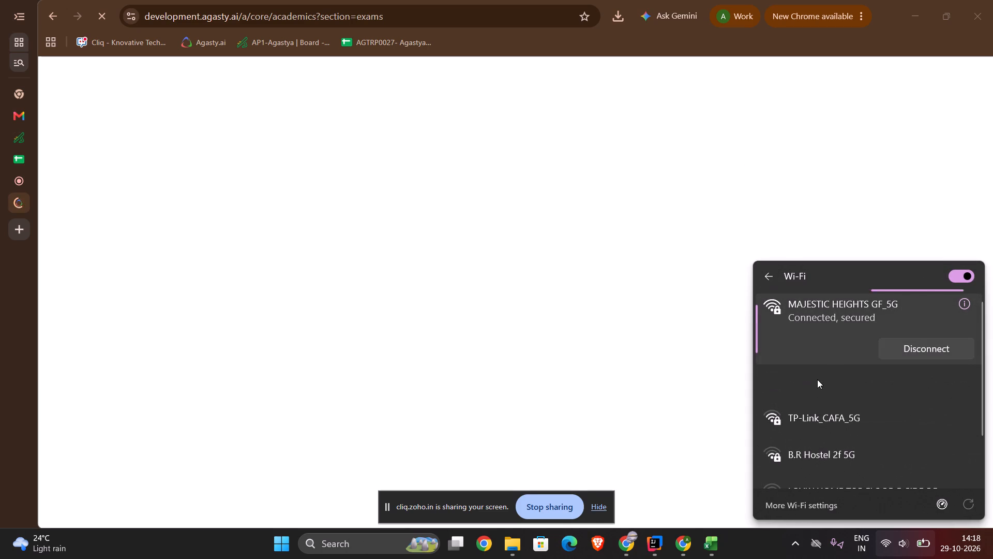
{"action": "left_click", "coordinate": [814, 385]}
{"action": "left_click", "coordinate": [952, 412]}
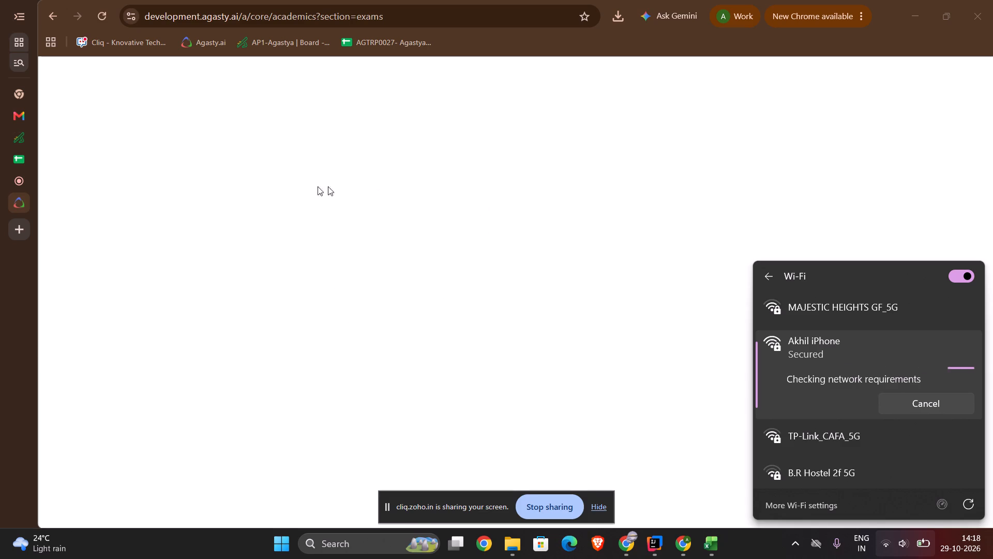
{"action": "left_click", "coordinate": [534, 303]}
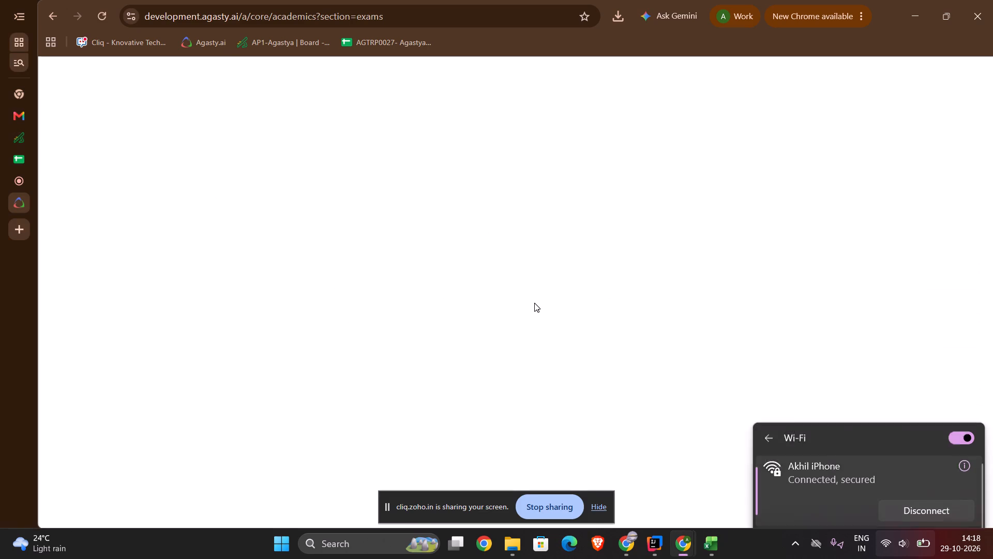
Reload the exams page, reopen the Exam Structure list and filter it to the NURSERY class.
{"action": "left_click", "coordinate": [99, 15]}
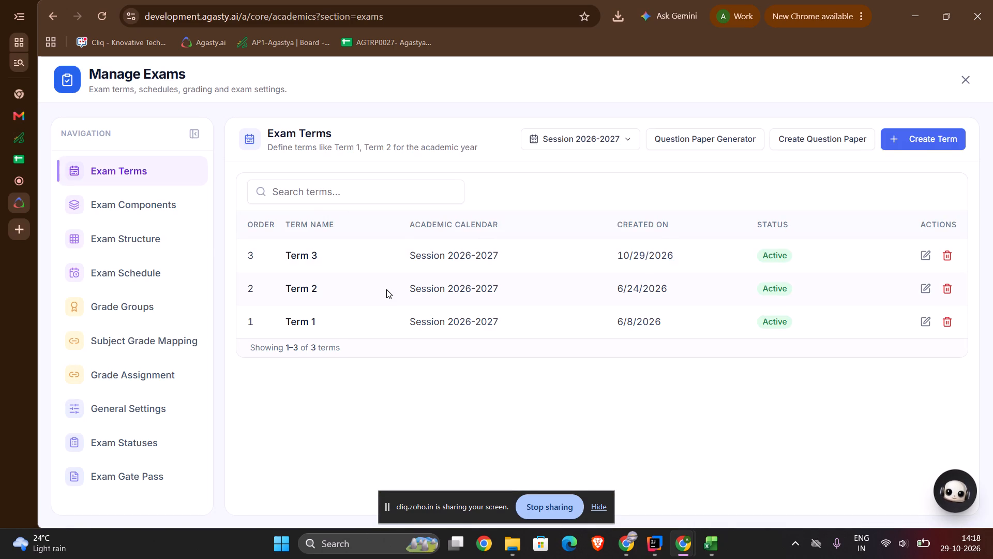
{"action": "left_click", "coordinate": [103, 234]}
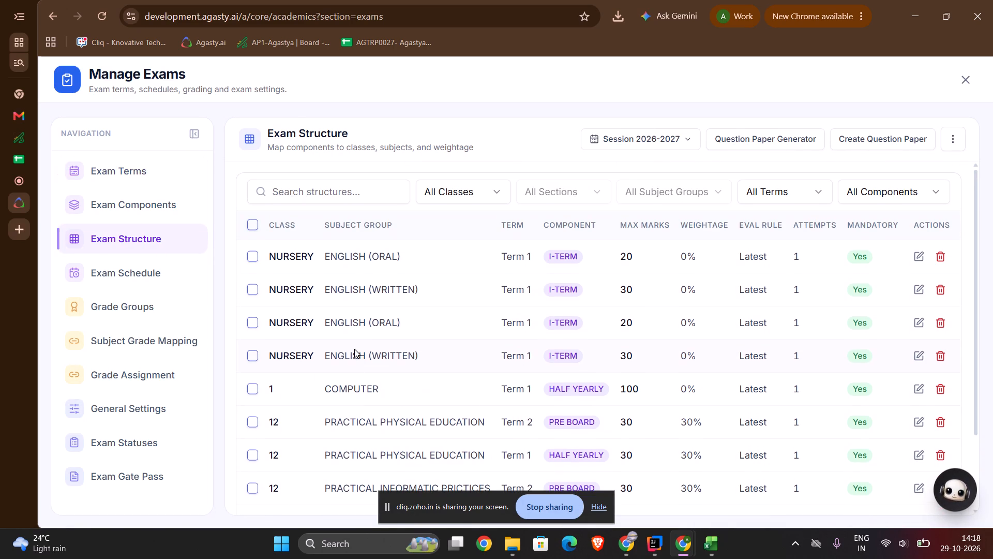
{"action": "left_click", "coordinate": [445, 189]}
{"action": "left_click", "coordinate": [437, 238]}
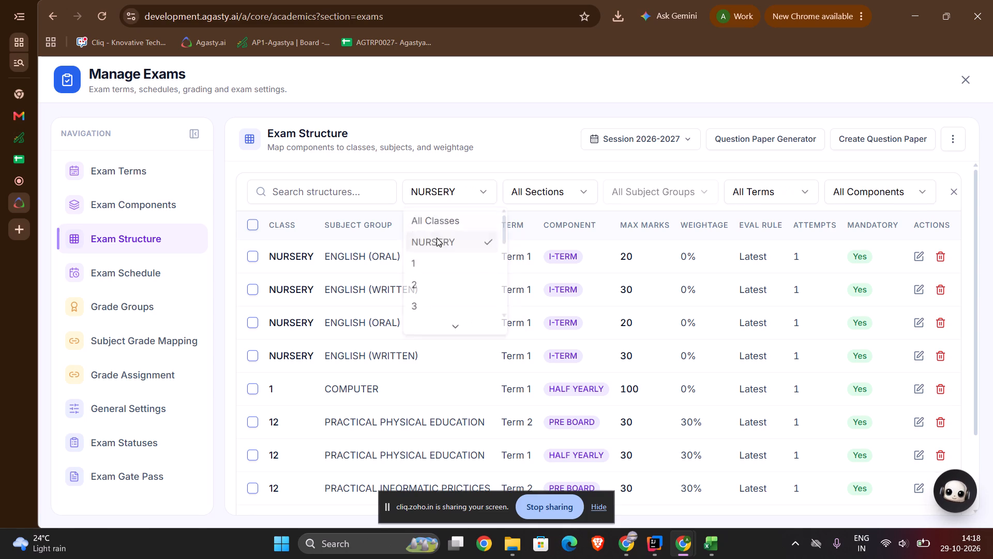
Reset the class filter to All Classes and examine the full list of exam structures.
{"action": "left_click", "coordinate": [443, 181]}
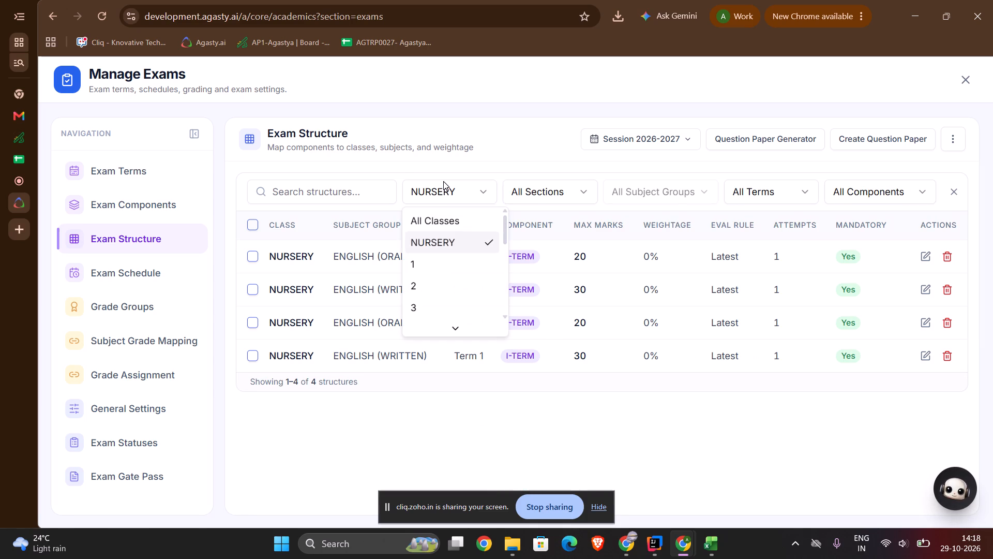
{"action": "left_click", "coordinate": [433, 214]}
{"action": "scroll", "coordinate": [504, 217], "scroll_direction": "up", "scroll_amount": 1}
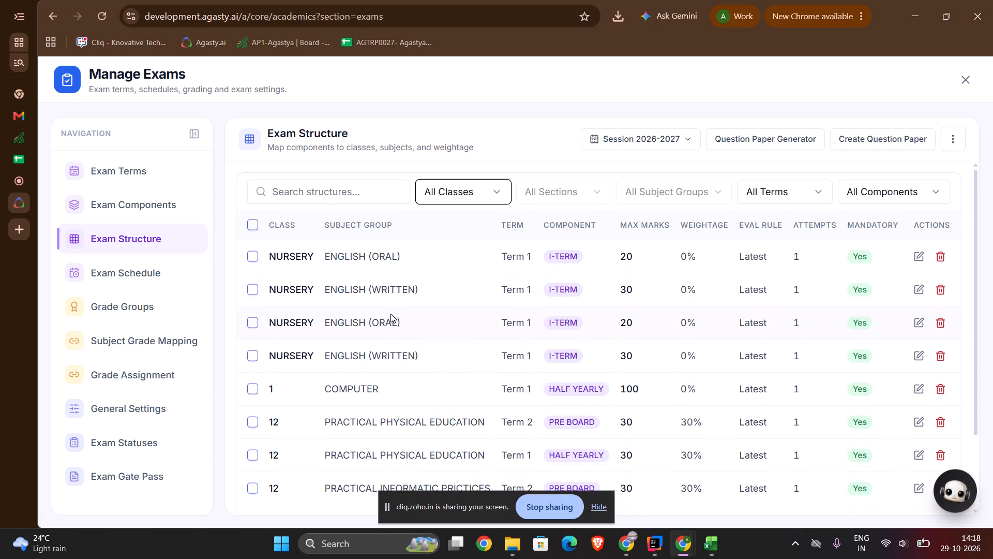
{"action": "scroll", "coordinate": [390, 314], "scroll_direction": "up", "scroll_amount": 1}
{"action": "scroll", "coordinate": [585, 356], "scroll_direction": "left", "scroll_amount": 1}
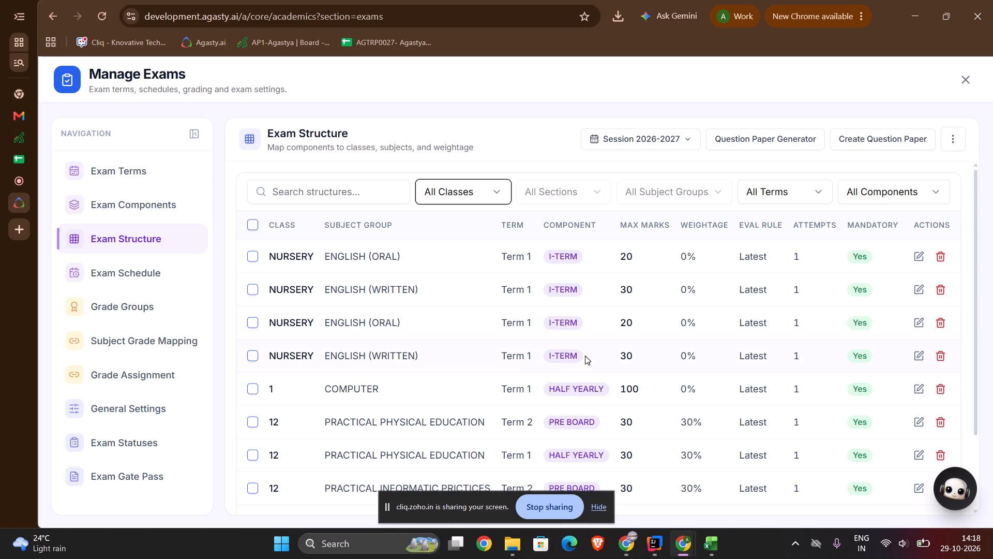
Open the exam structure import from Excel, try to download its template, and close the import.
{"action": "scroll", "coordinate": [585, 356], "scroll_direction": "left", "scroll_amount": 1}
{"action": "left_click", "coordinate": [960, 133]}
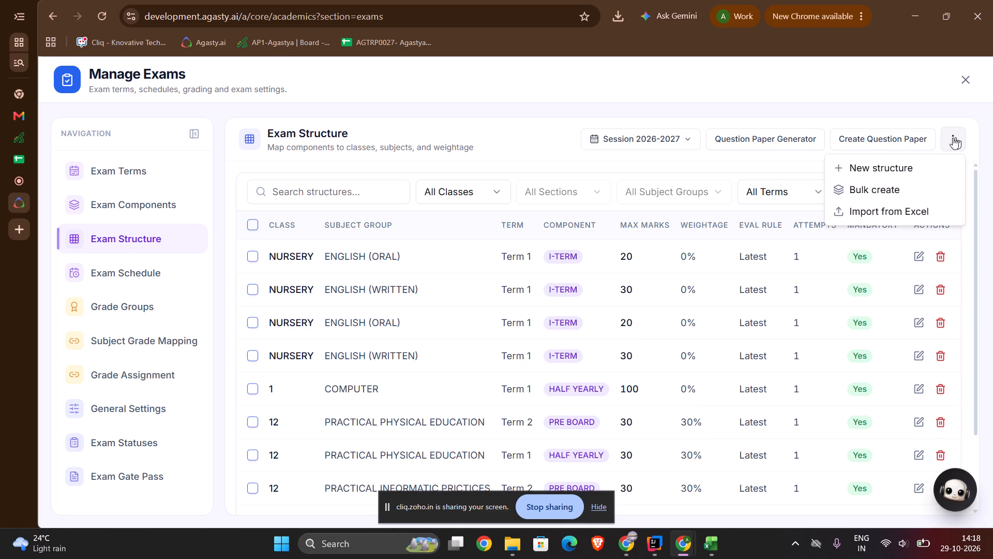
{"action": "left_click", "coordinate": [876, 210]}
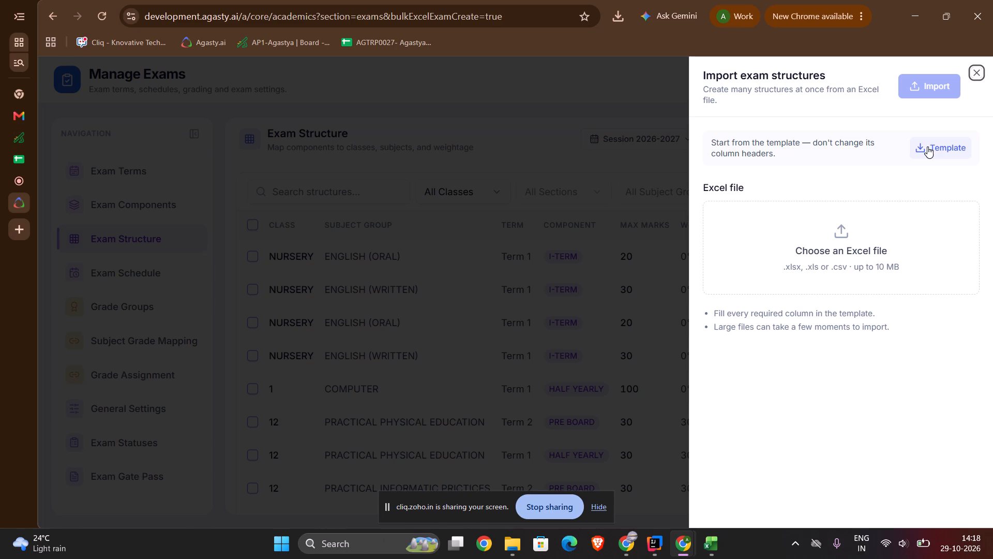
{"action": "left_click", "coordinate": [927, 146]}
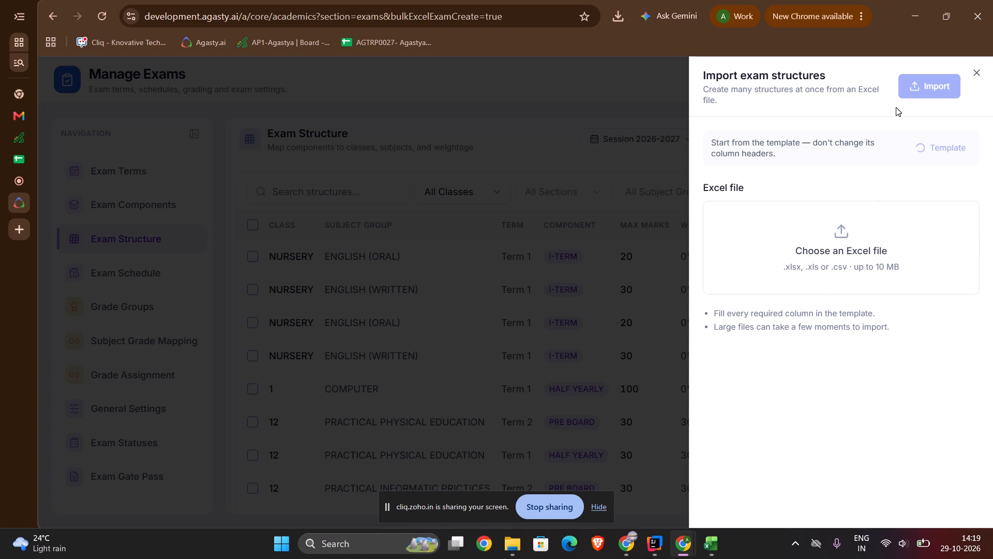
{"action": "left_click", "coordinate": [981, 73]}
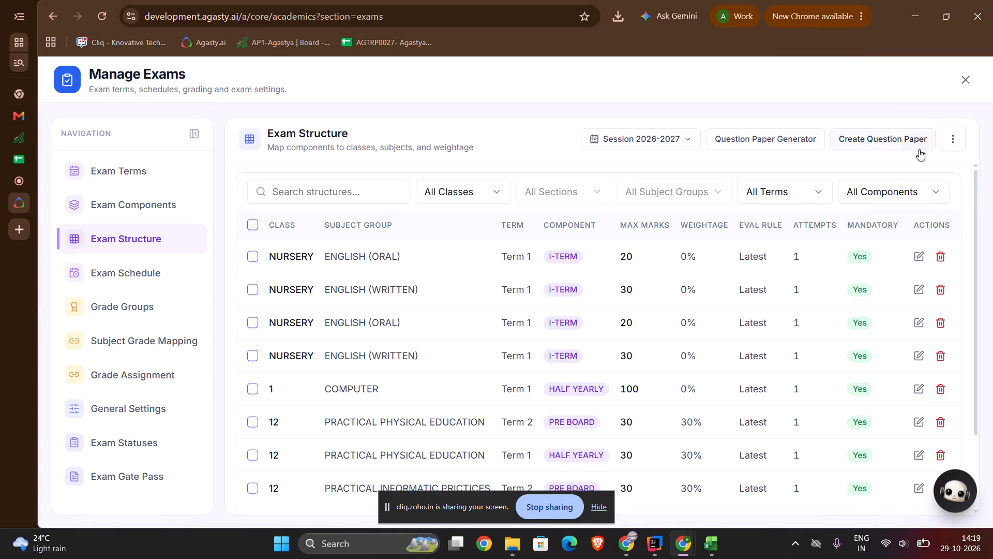
{"action": "left_click", "coordinate": [947, 142]}
{"action": "left_click", "coordinate": [876, 210]}
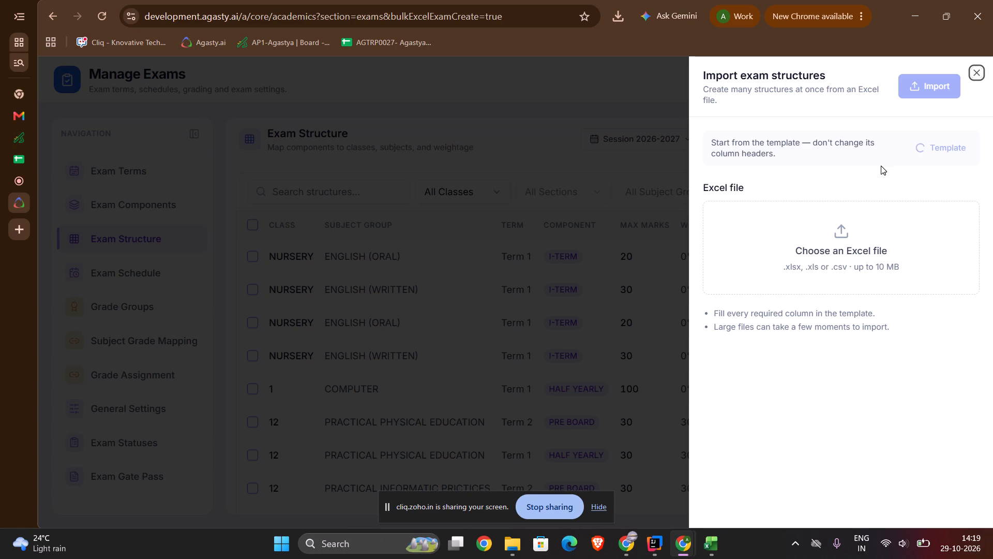
{"action": "left_click", "coordinate": [984, 70]}
{"action": "left_click", "coordinate": [978, 72]}
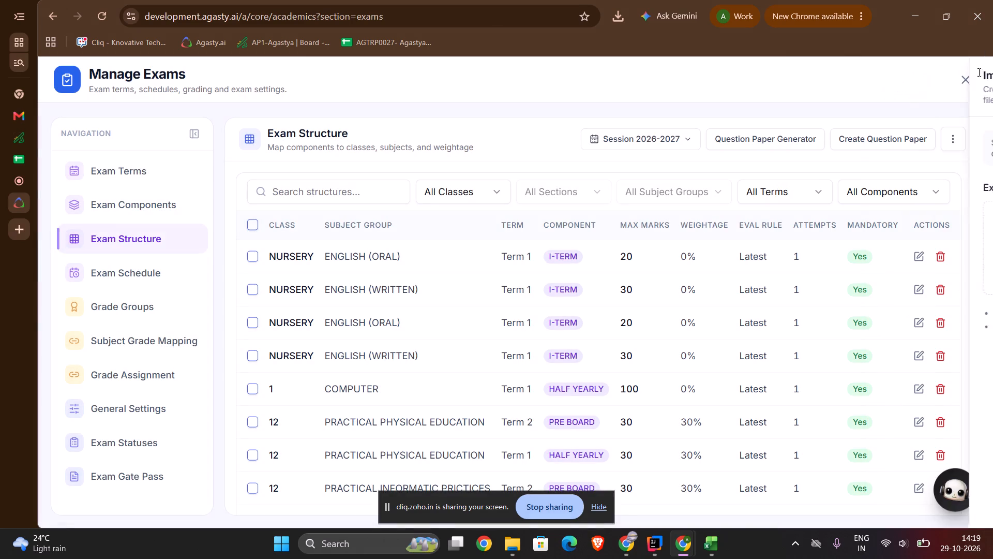
{"action": "left_click", "coordinate": [962, 137]}
{"action": "left_click", "coordinate": [867, 206]}
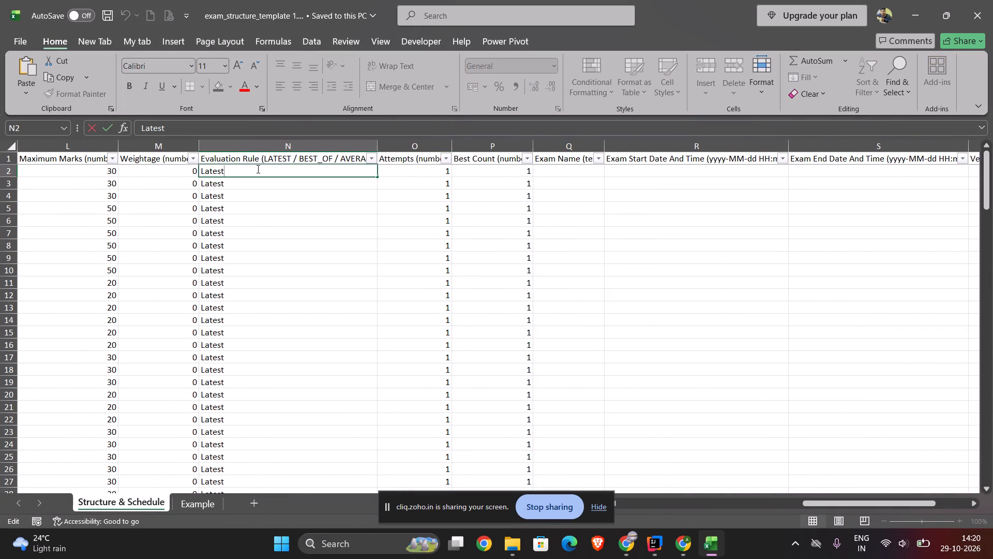
{"action": "key", "text": "BackSpace"}
{"action": "key", "text": "BackSpace"}
{"action": "key", "text": "BackSpace"}
{"action": "key", "text": "BackSpace"}
{"action": "key", "text": "BackSpace"}
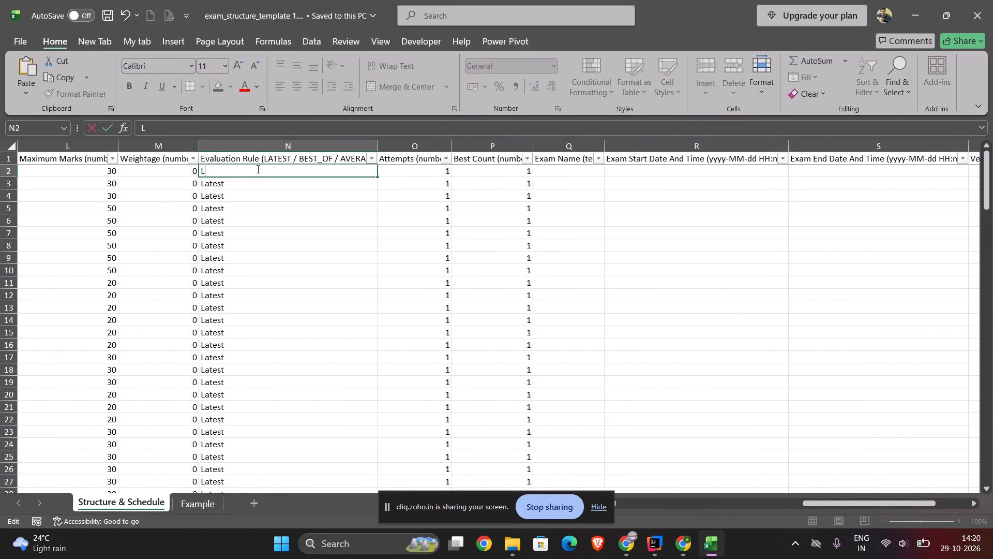
{"action": "type", "text": "ATEST"}
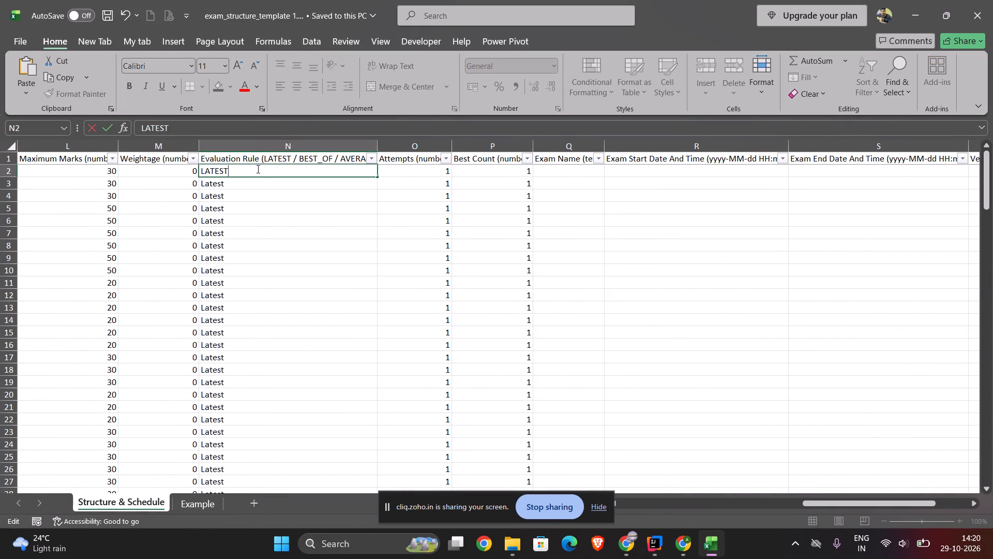
{"action": "left_click", "coordinate": [256, 173]}
{"action": "left_click", "coordinate": [364, 195]}
Fill LATEST from N2 down the Evaluation Rule column to row 145.
{"action": "left_click", "coordinate": [365, 174]}
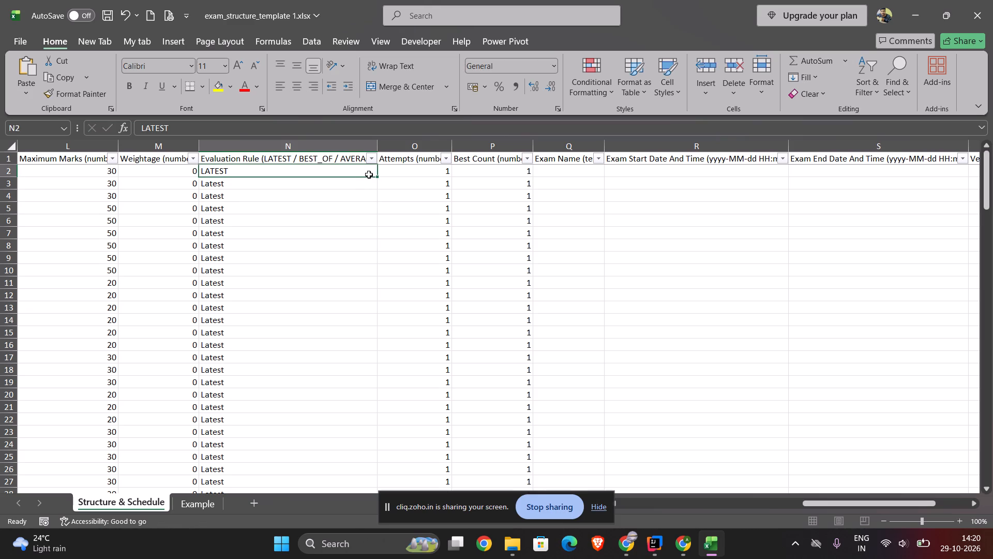
{"action": "left_click_drag", "start_coordinate": [374, 176], "coordinate": [341, 558]}
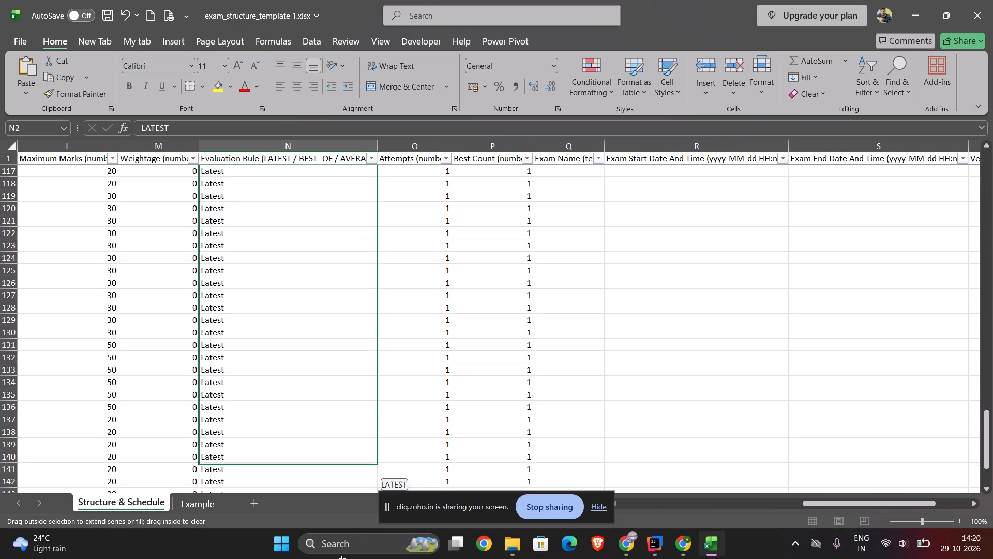
{"action": "left_click_drag", "start_coordinate": [341, 558], "coordinate": [334, 462]}
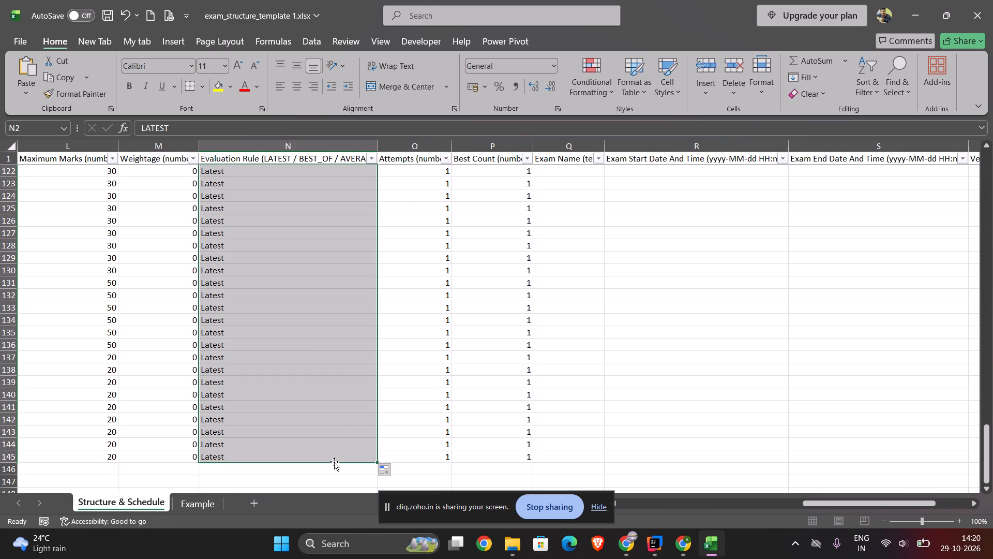
{"action": "left_click", "coordinate": [282, 354]}
{"action": "scroll", "coordinate": [282, 354], "scroll_direction": "up", "scroll_amount": 16}
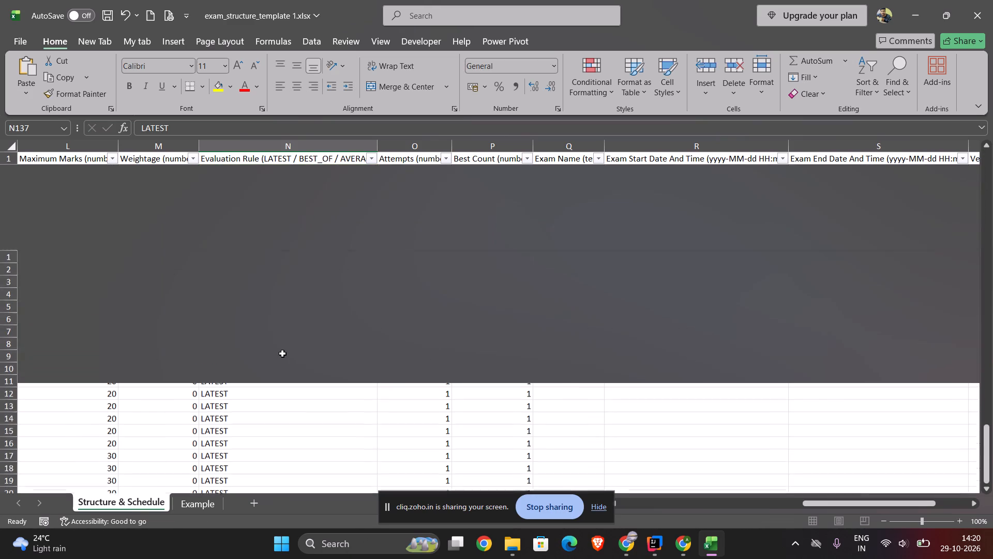
Review the filled Evaluation Rule column and the other Structure & Schedule columns, from Class ID through Instructions.
{"action": "left_click", "coordinate": [260, 191]}
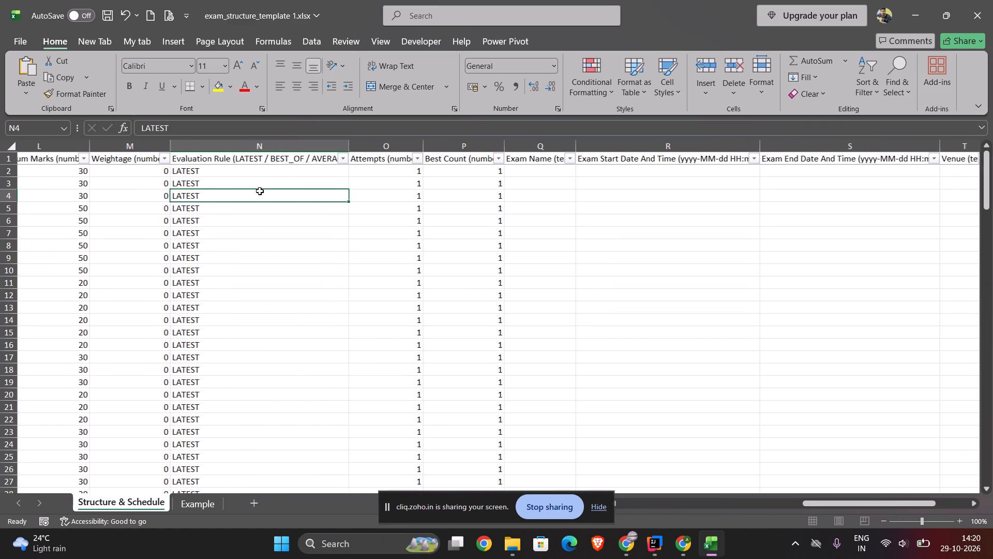
{"action": "left_click", "coordinate": [214, 181]}
{"action": "scroll", "coordinate": [214, 181], "scroll_direction": "right", "scroll_amount": 4}
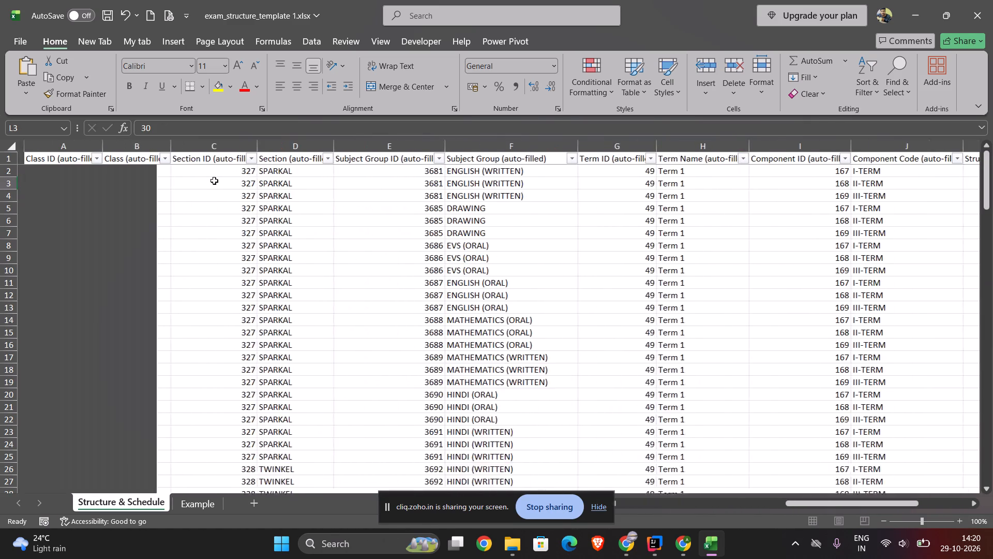
{"action": "scroll", "coordinate": [214, 181], "scroll_direction": "left", "scroll_amount": 4}
{"action": "scroll", "coordinate": [214, 181], "scroll_direction": "right", "scroll_amount": 1}
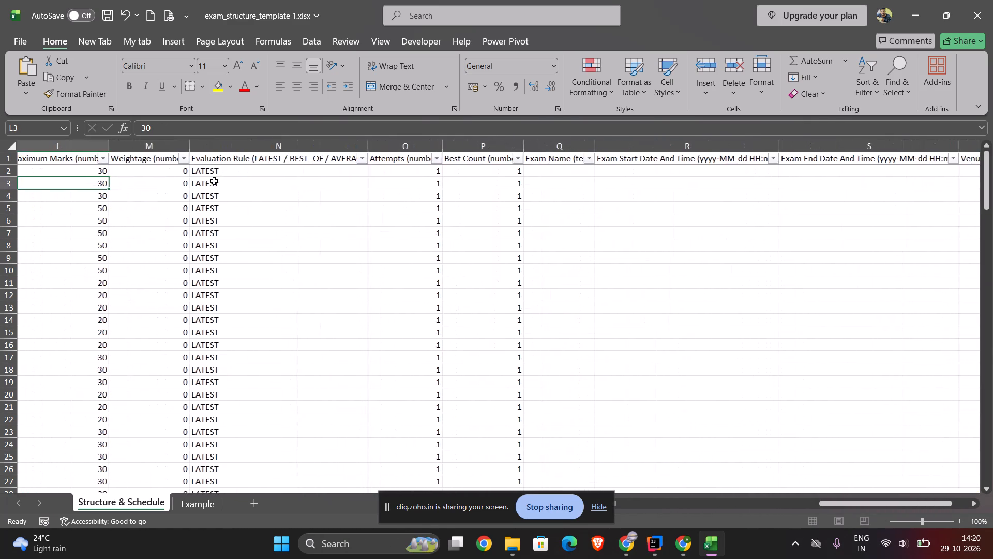
{"action": "scroll", "coordinate": [214, 181], "scroll_direction": "right", "scroll_amount": 4}
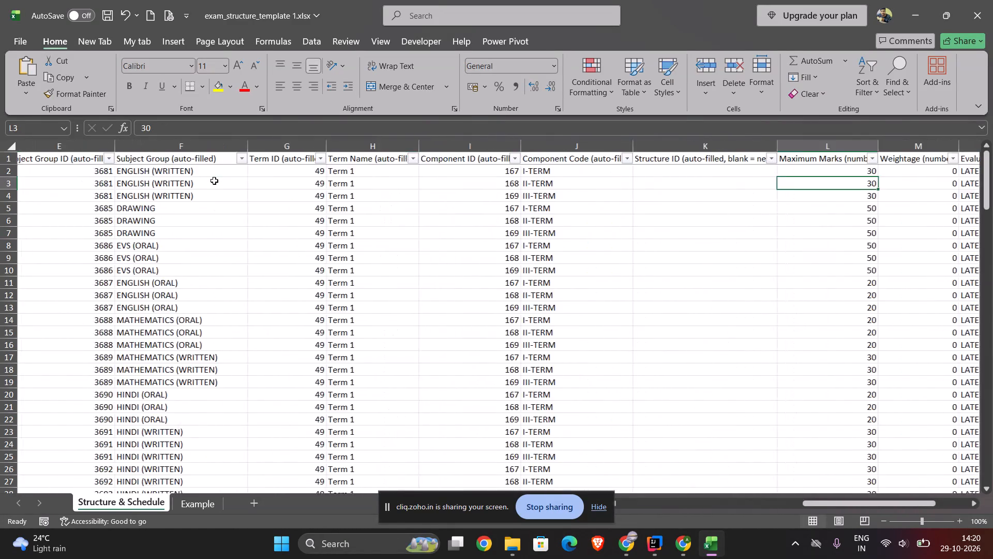
{"action": "scroll", "coordinate": [214, 181], "scroll_direction": "right", "scroll_amount": 1}
{"action": "scroll", "coordinate": [214, 181], "scroll_direction": "left", "scroll_amount": 6}
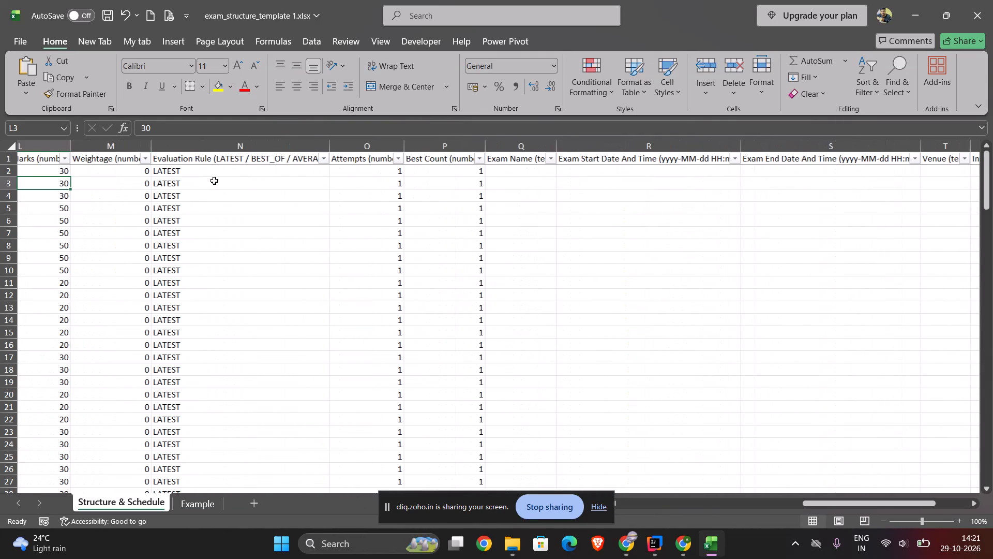
{"action": "scroll", "coordinate": [214, 181], "scroll_direction": "left", "scroll_amount": 2}
Widen the Exam Name column so its full header text fits.
{"action": "left_click", "coordinate": [378, 175]}
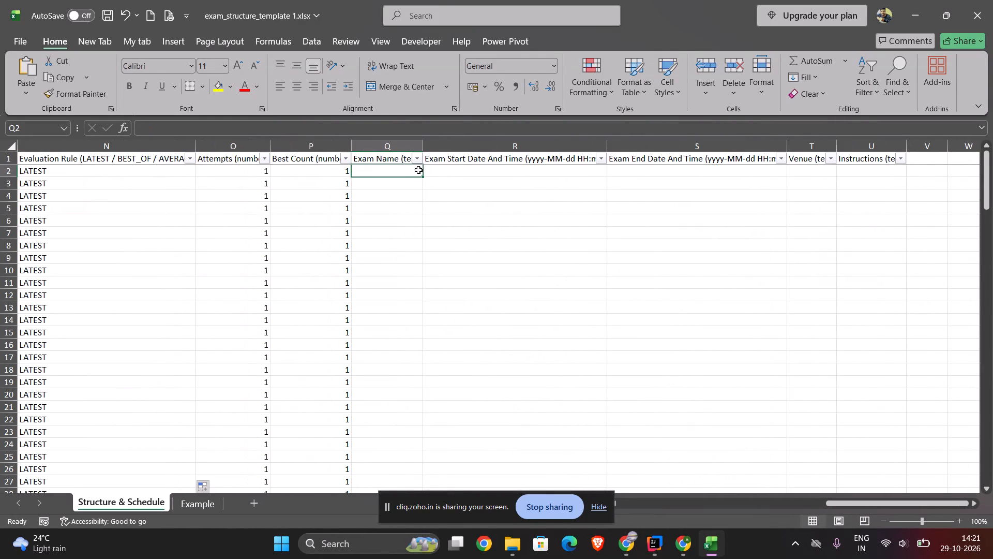
{"action": "left_click", "coordinate": [419, 157]}
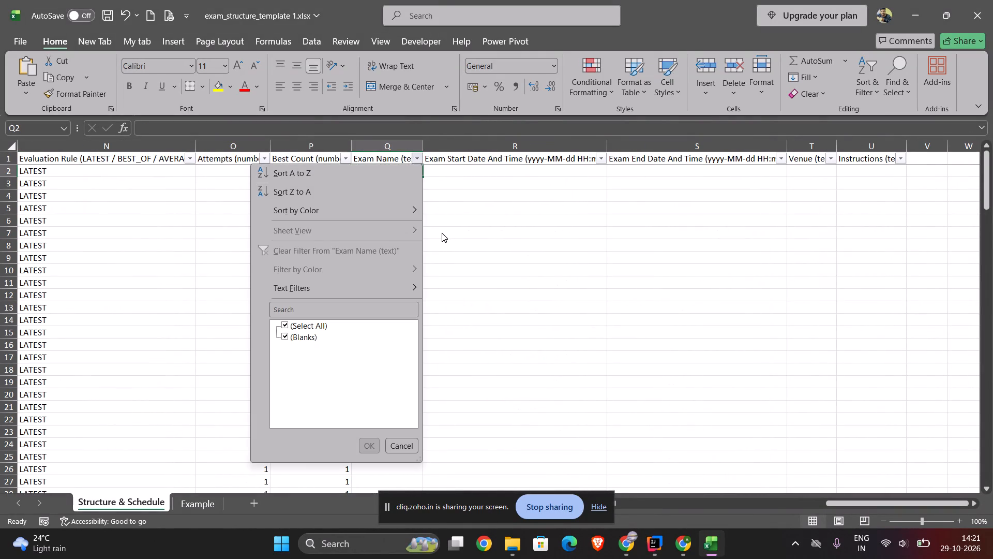
{"action": "left_click", "coordinate": [441, 233]}
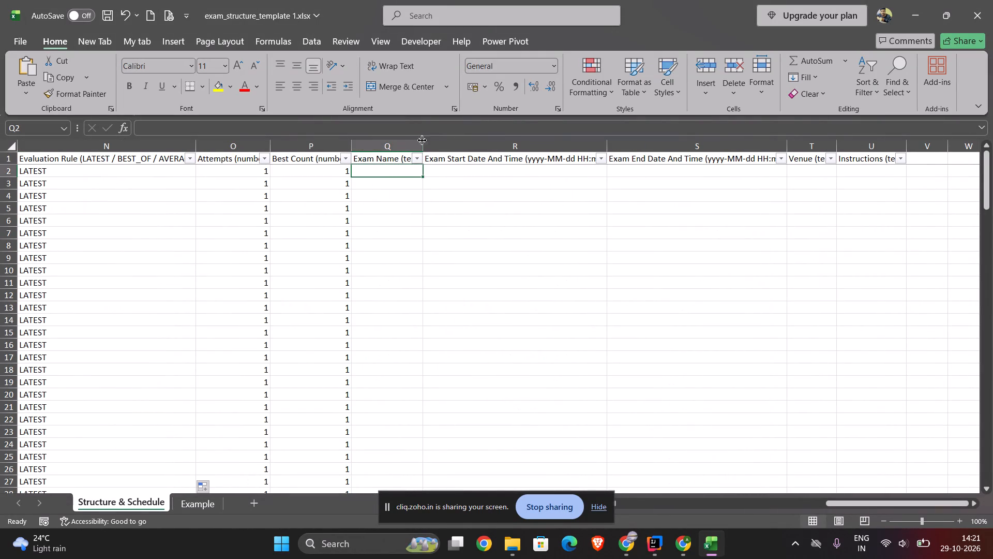
{"action": "left_click_drag", "start_coordinate": [424, 141], "coordinate": [461, 143]}
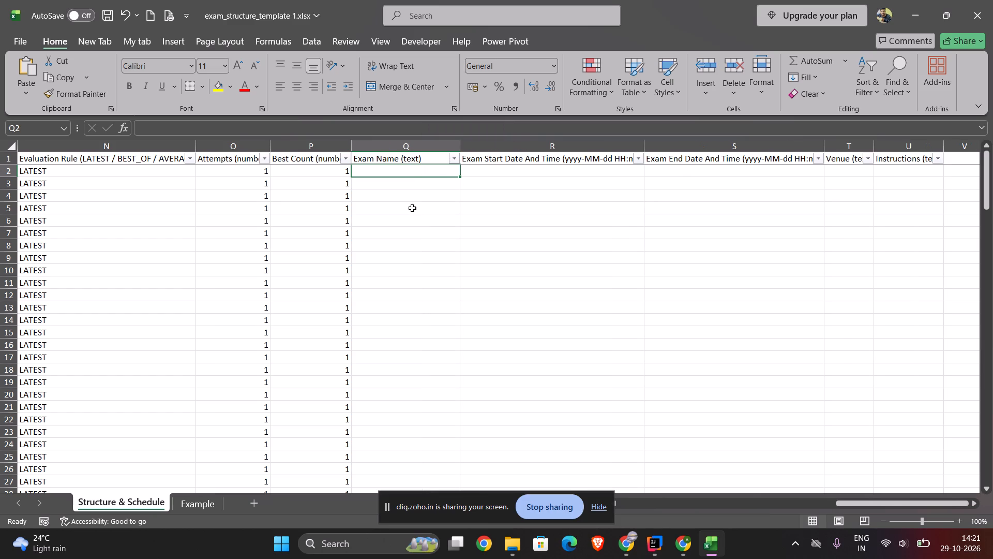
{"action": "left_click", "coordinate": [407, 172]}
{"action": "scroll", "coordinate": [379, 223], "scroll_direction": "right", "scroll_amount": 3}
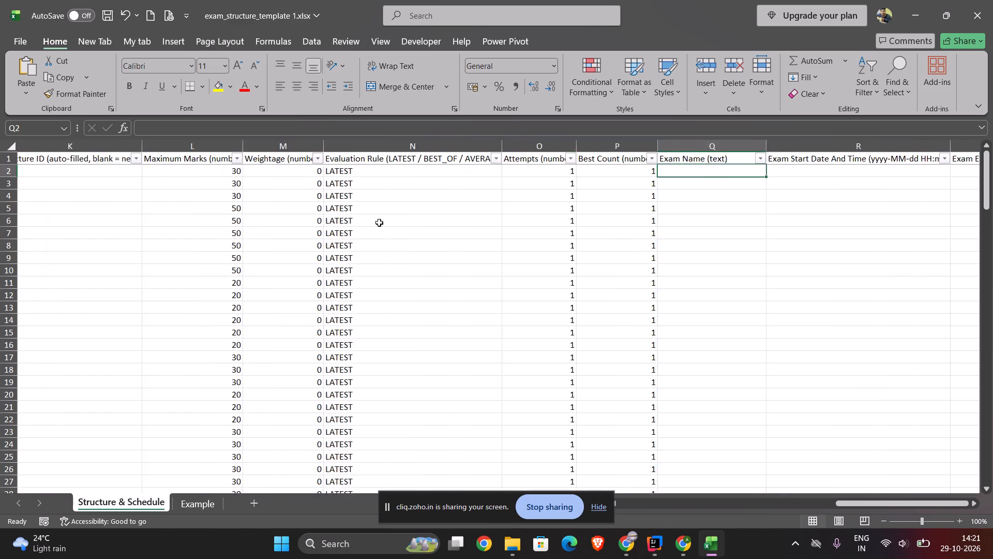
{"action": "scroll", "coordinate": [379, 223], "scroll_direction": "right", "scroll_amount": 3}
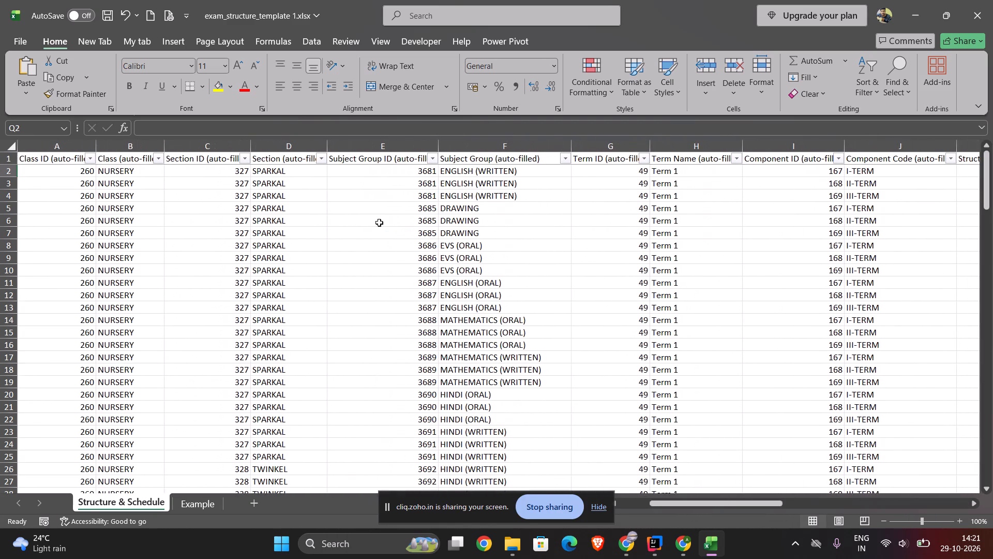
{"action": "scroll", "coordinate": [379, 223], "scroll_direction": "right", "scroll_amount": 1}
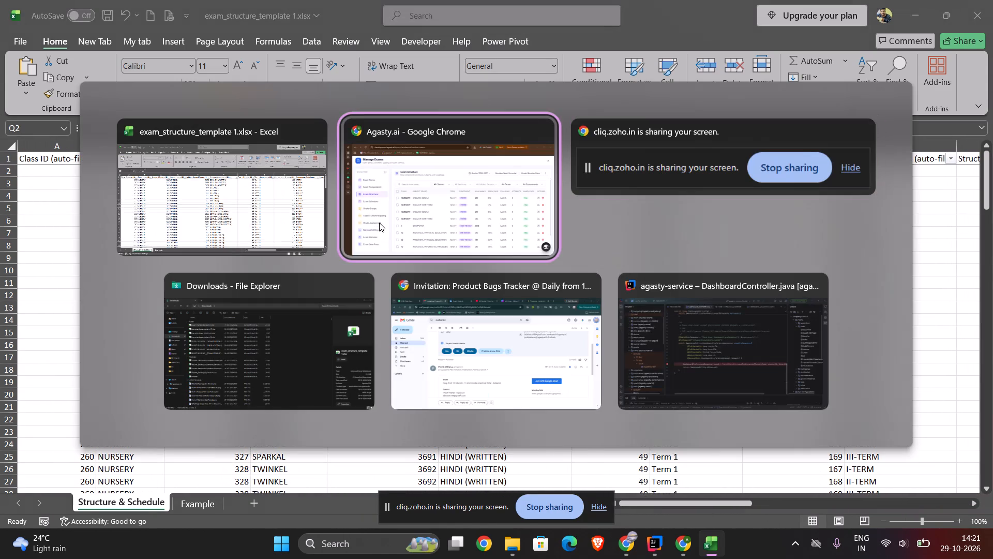
Switch to Chrome and reload the Manage Exams page.
{"action": "scroll", "coordinate": [485, 250], "scroll_direction": "up", "scroll_amount": 1}
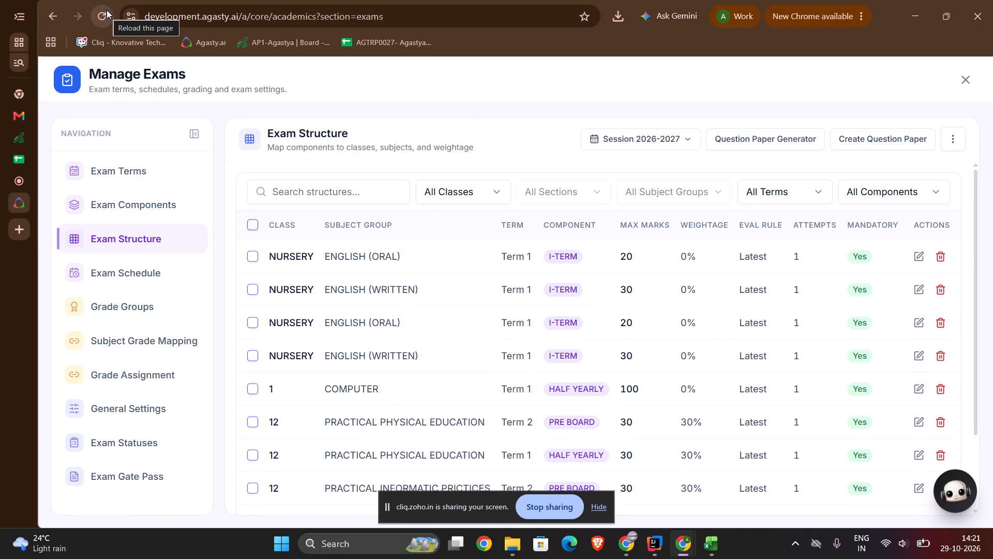
{"action": "left_click", "coordinate": [107, 10]}
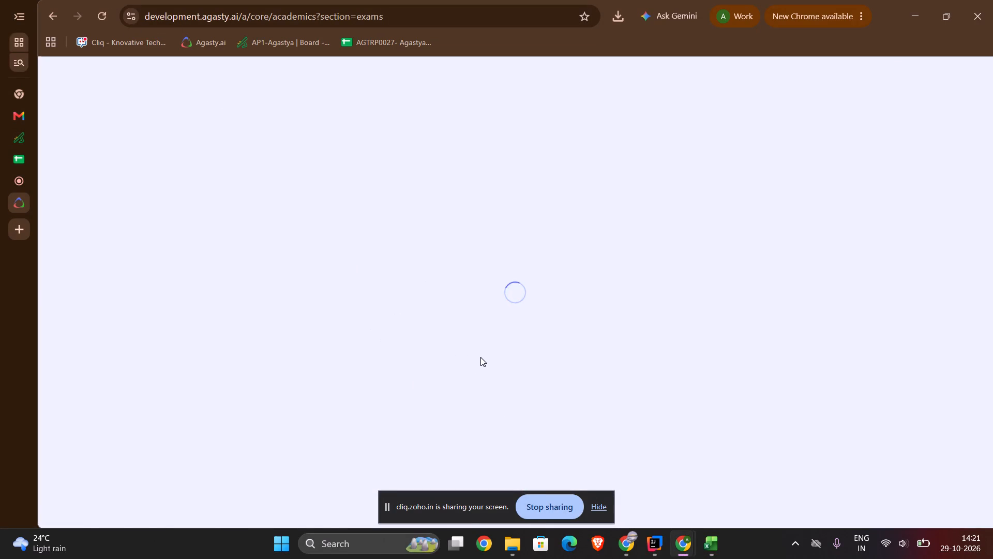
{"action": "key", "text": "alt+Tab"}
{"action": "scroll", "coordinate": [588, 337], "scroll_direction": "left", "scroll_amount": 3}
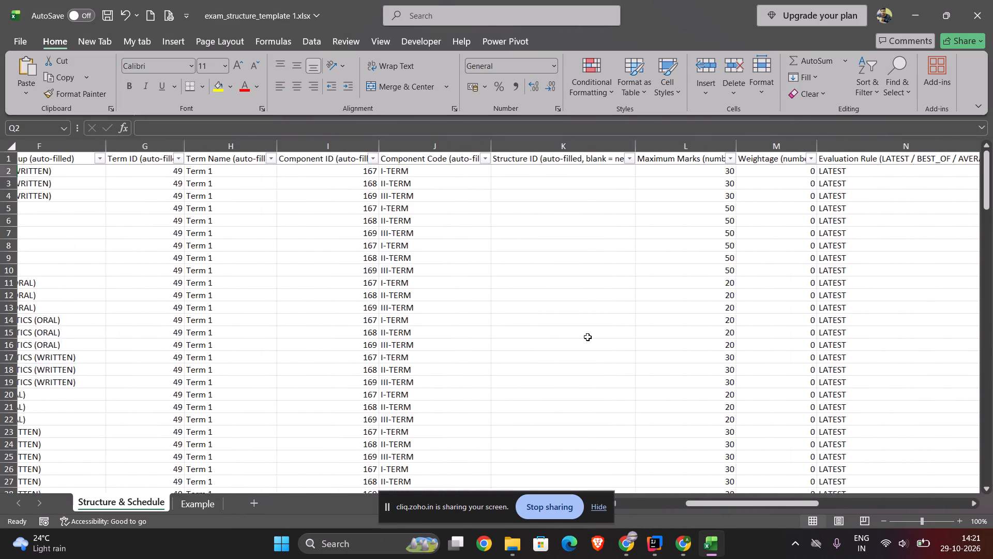
Switch to Chrome and connect the computer to the MAJESTIC HEIGHTS GF_5G Wi-Fi network.
{"action": "scroll", "coordinate": [588, 337], "scroll_direction": "left", "scroll_amount": 4}
{"action": "key", "text": "alt+Tab"}
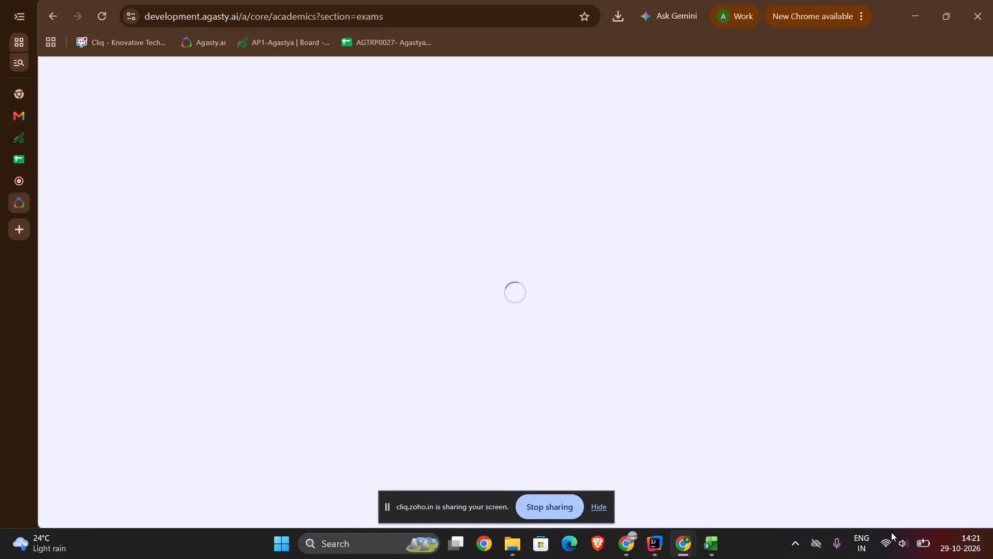
{"action": "left_click", "coordinate": [922, 554]}
{"action": "left_click", "coordinate": [811, 300]}
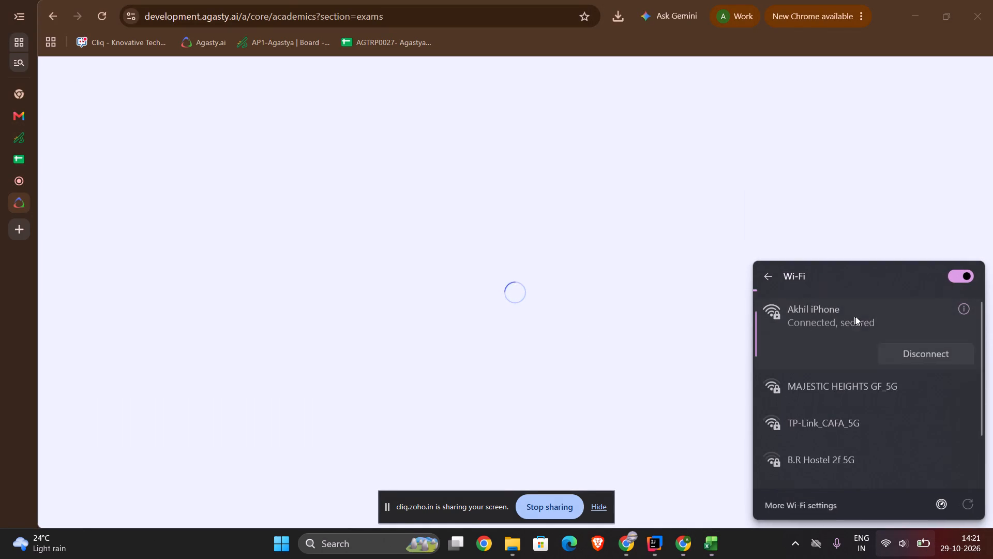
{"action": "left_click", "coordinate": [835, 389]}
{"action": "left_click", "coordinate": [902, 404]}
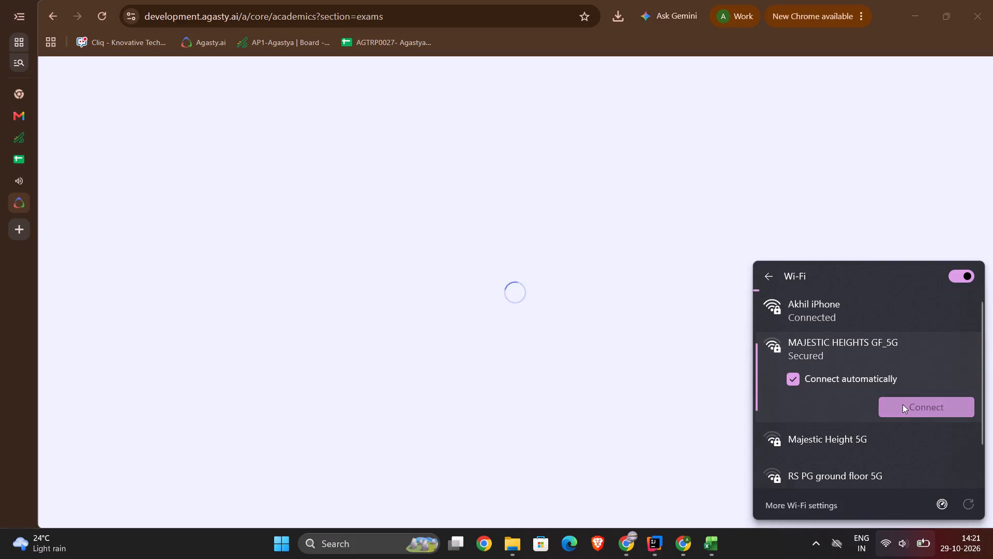
{"action": "left_click", "coordinate": [481, 293]}
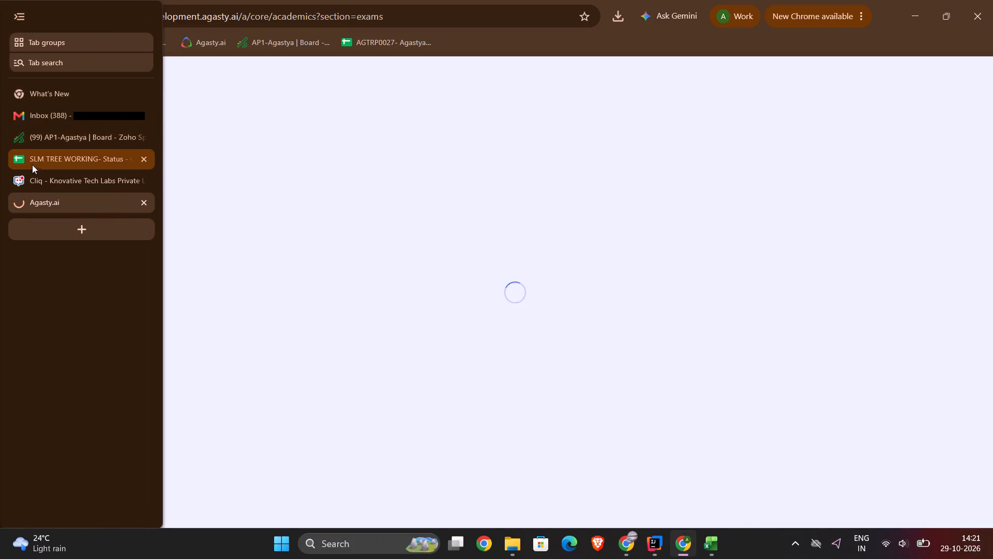
Open the Bugs channel in Cliq and read through its newest messages.
{"action": "left_click", "coordinate": [32, 180]}
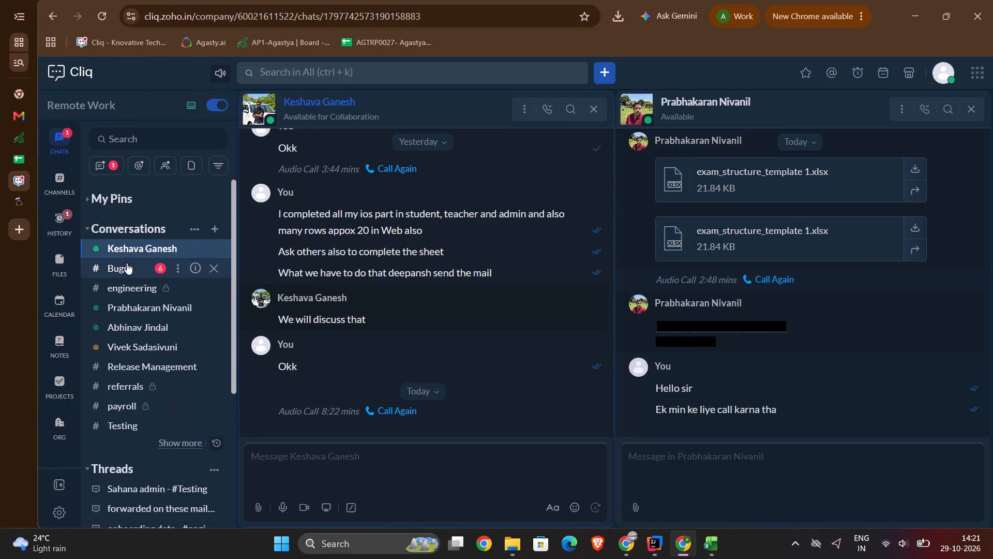
{"action": "left_click", "coordinate": [127, 264]}
{"action": "scroll", "coordinate": [366, 355], "scroll_direction": "down", "scroll_amount": 6}
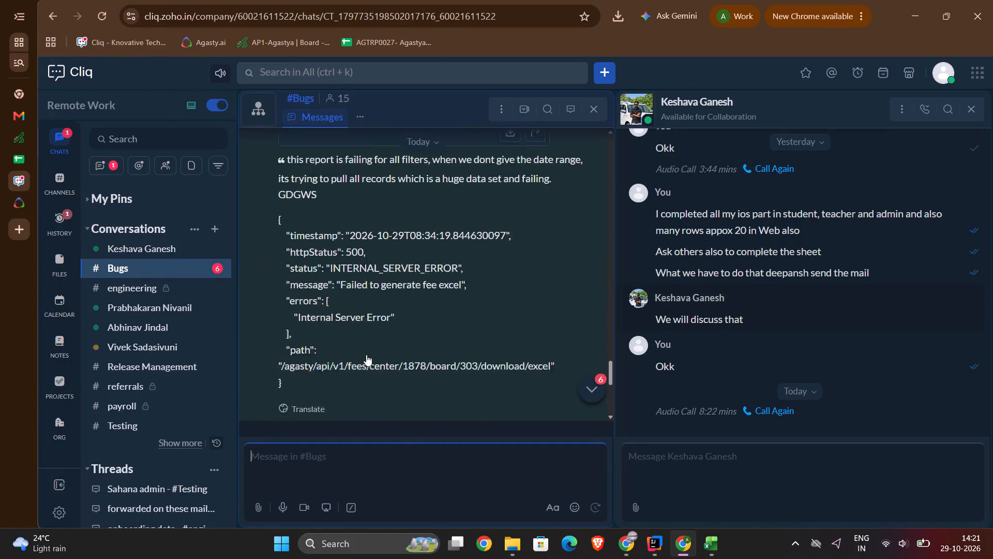
{"action": "scroll", "coordinate": [366, 355], "scroll_direction": "down", "scroll_amount": 2}
{"action": "left_click", "coordinate": [335, 466]}
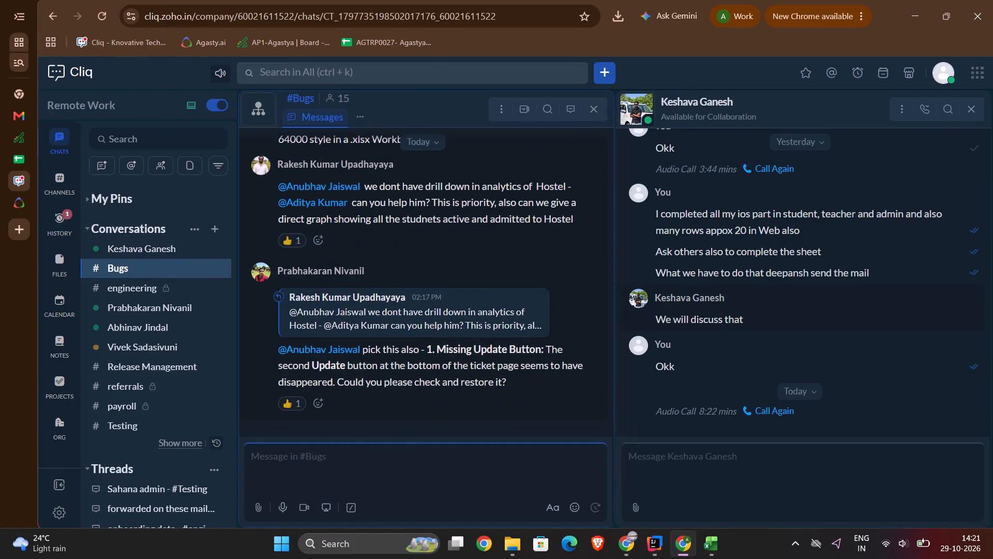
Open the Cliq chat where exam_structure_template 1.xlsx was shared, and return to the workbook in Excel.
{"action": "left_click", "coordinate": [110, 308]}
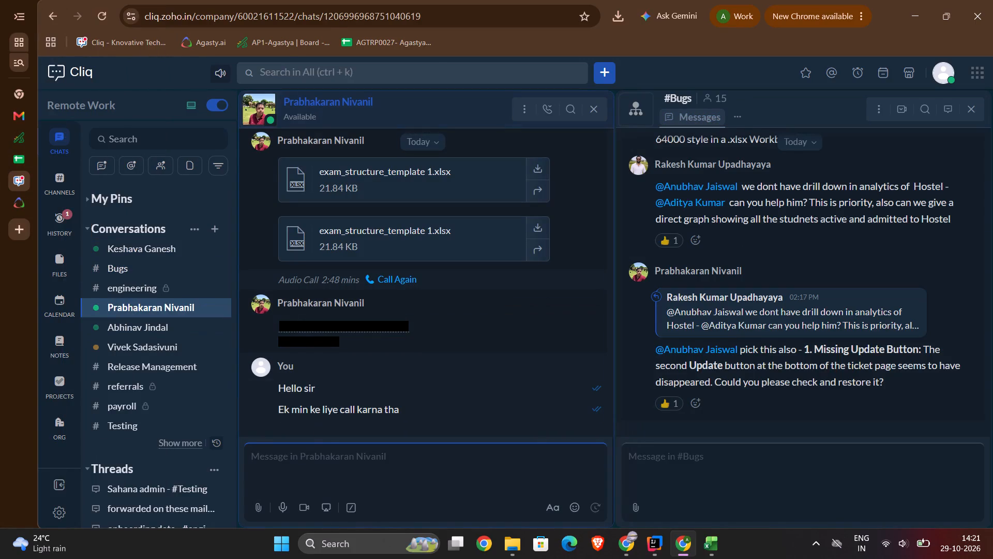
{"action": "left_click", "coordinate": [305, 459]}
{"action": "key", "text": "alt+Tab"}
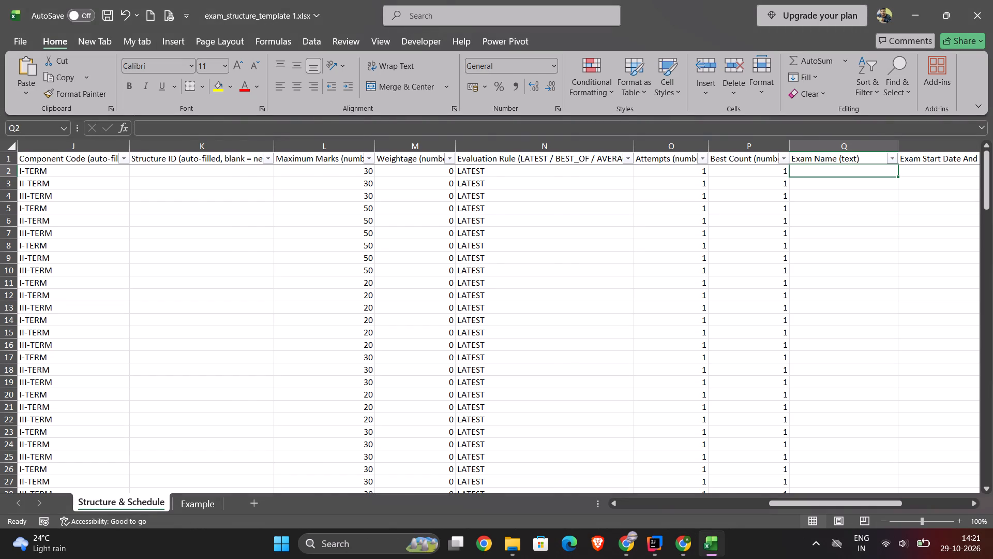
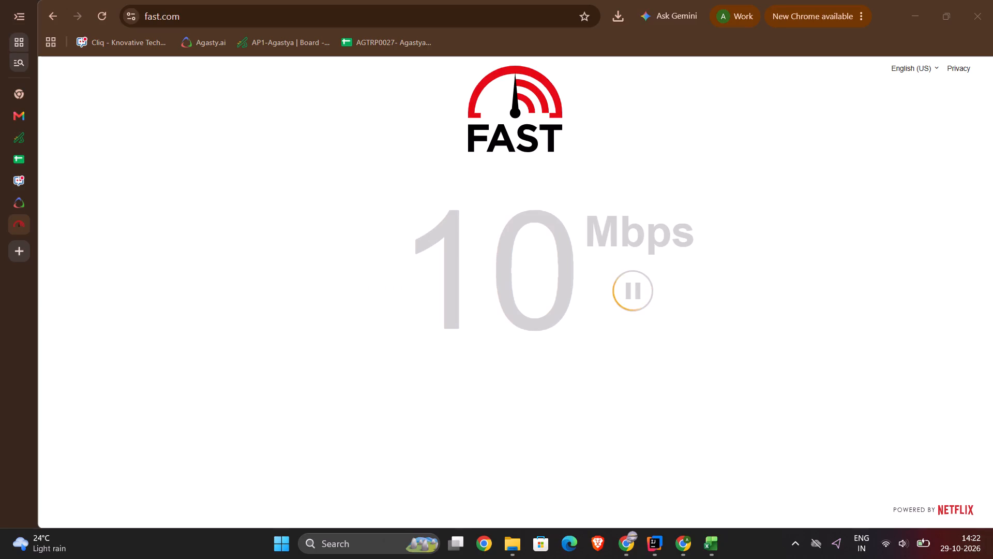
Return from the Fast.com speed test to the open Agasty.ai portal page.
{"action": "left_click", "coordinate": [17, 200]}
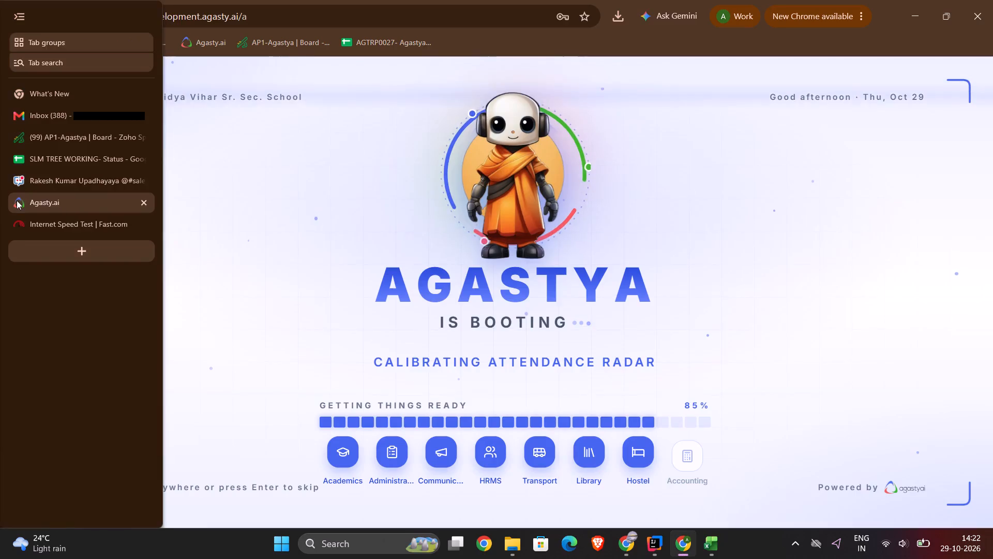
Skip the portal's booting screen and reload the Agasty.ai page.
{"action": "left_click", "coordinate": [302, 268]}
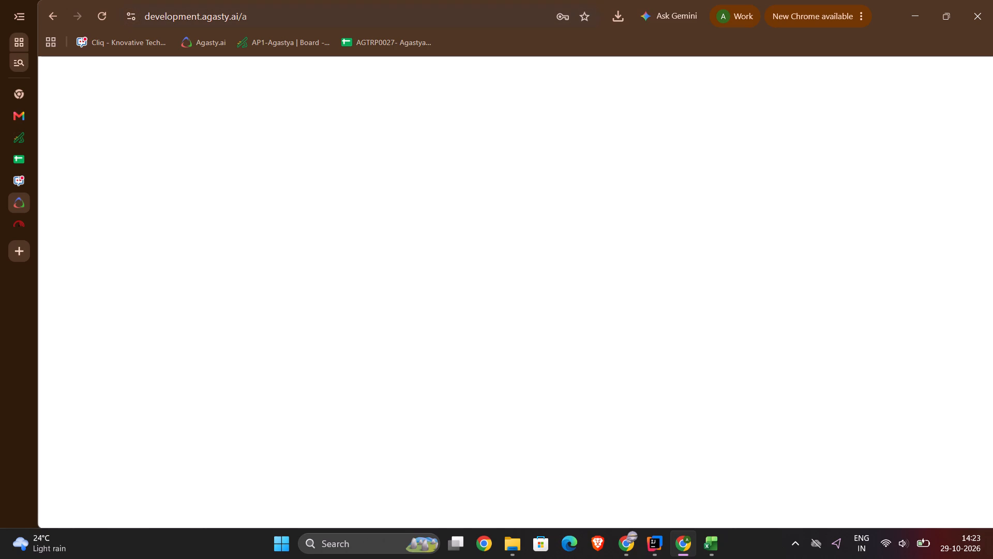
{"action": "left_click", "coordinate": [103, 12]}
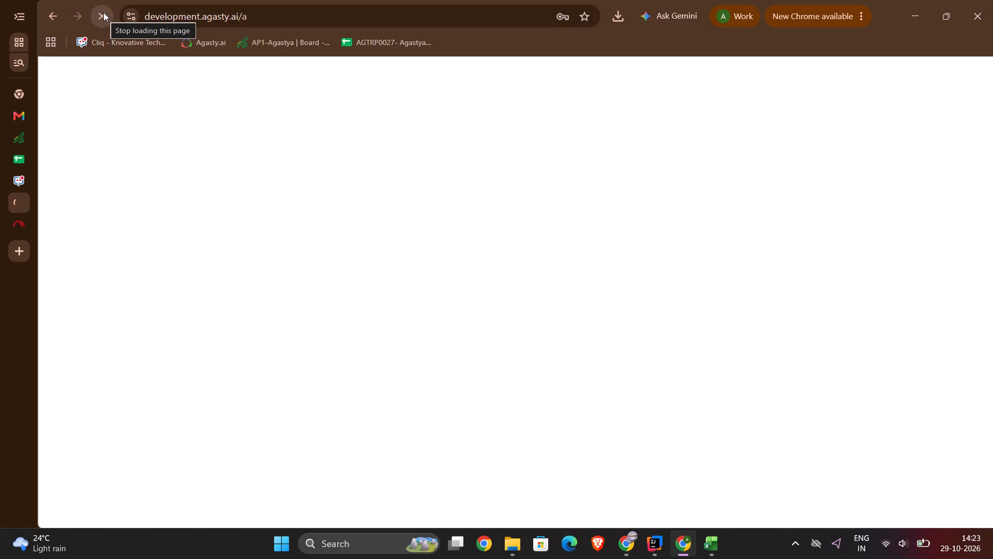
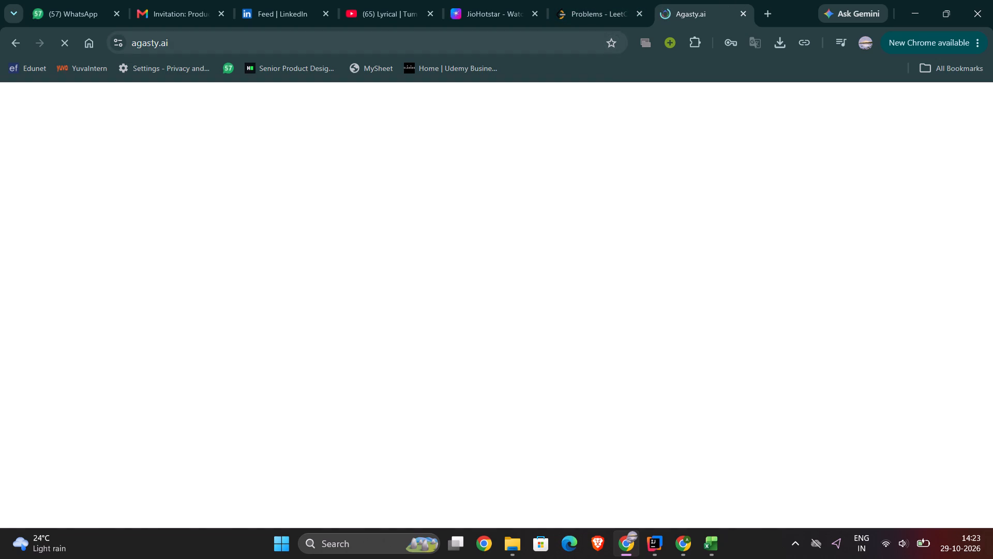
Switch to the other Chrome window, where the development.agasty.ai school portal is open.
{"action": "left_click", "coordinate": [239, 45]}
{"action": "key", "text": "alt+Tab"}
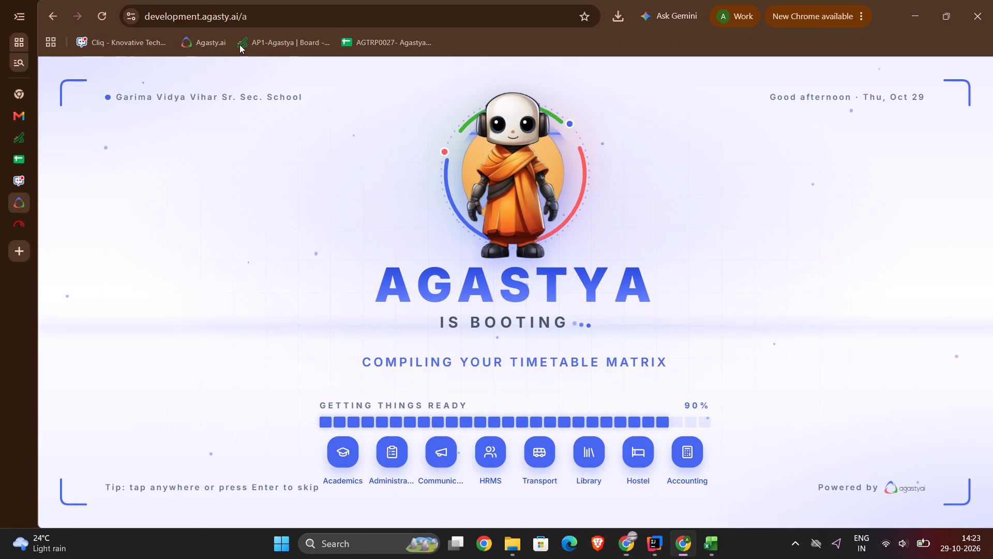
Copy the portal address development.agasty.ai/a and load it in the other open Chrome window.
{"action": "left_click", "coordinate": [229, 19]}
{"action": "key", "text": "ctrl+c"}
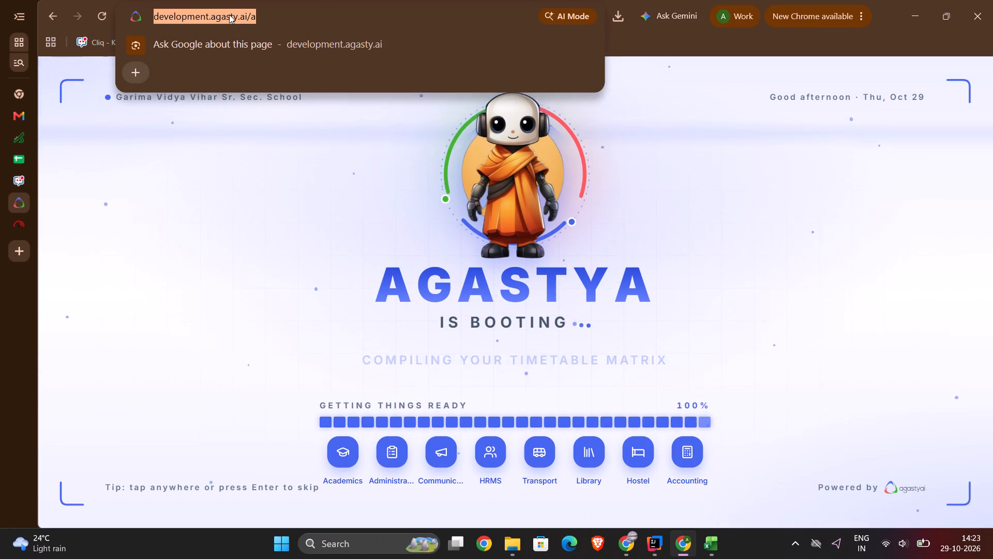
{"action": "key", "text": "alt+Tab"}
{"action": "key", "text": "ctrl+v"}
{"action": "key", "text": "Return"}
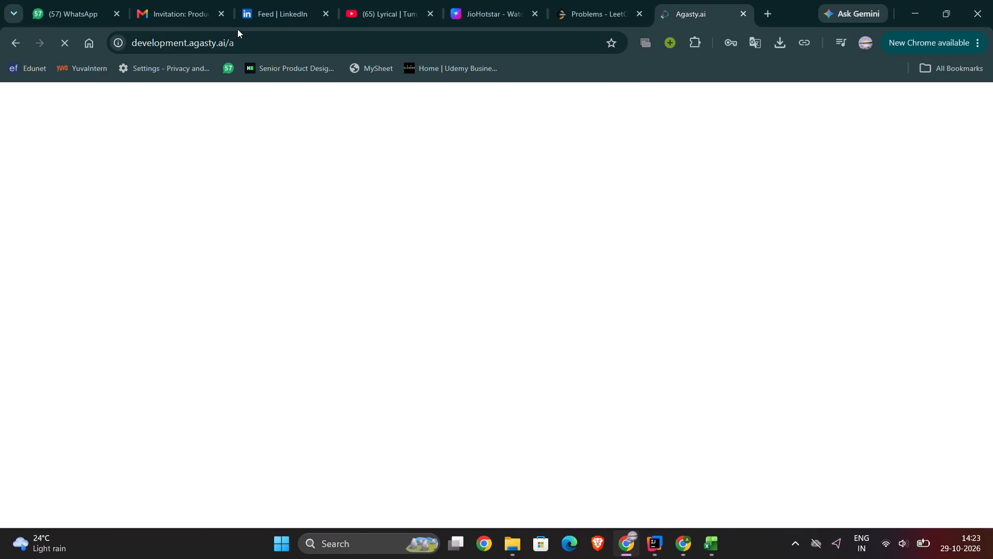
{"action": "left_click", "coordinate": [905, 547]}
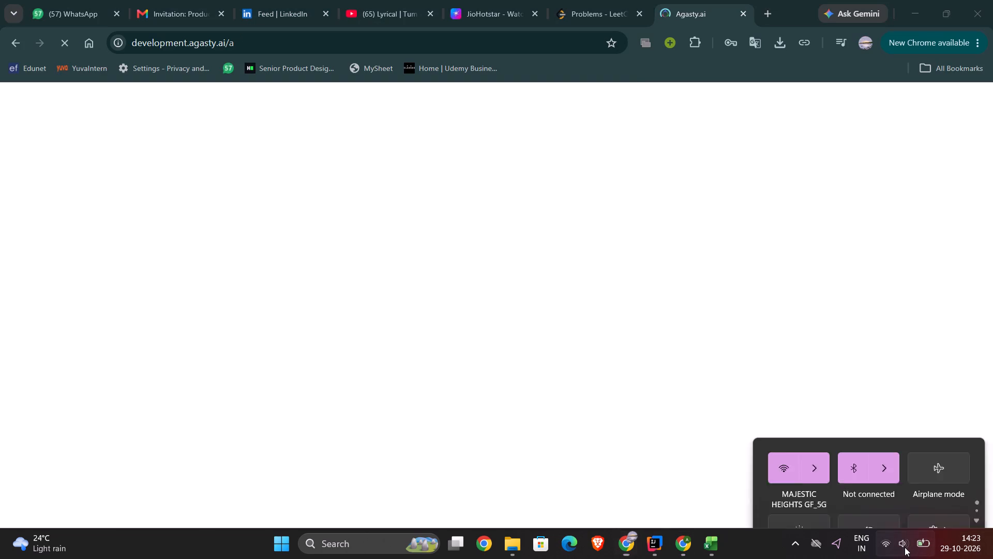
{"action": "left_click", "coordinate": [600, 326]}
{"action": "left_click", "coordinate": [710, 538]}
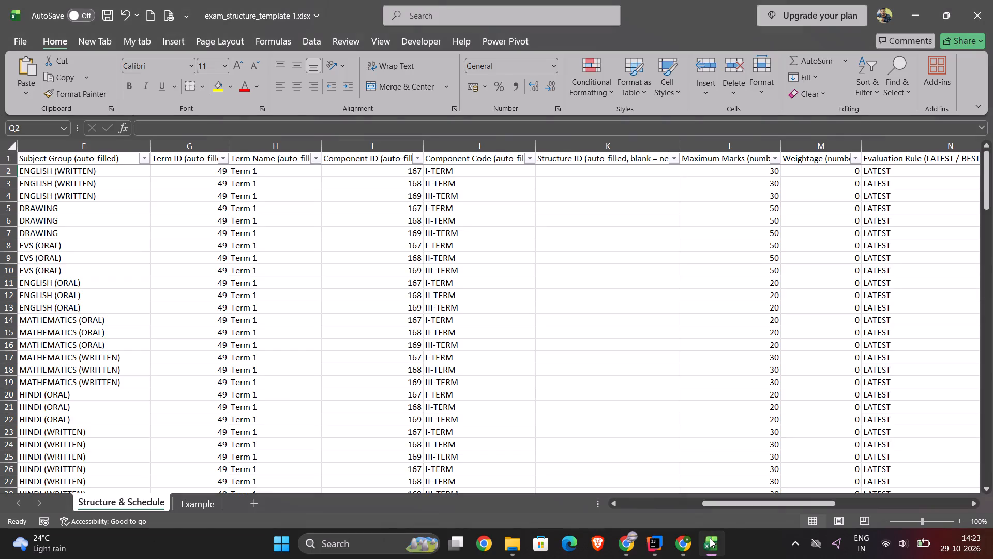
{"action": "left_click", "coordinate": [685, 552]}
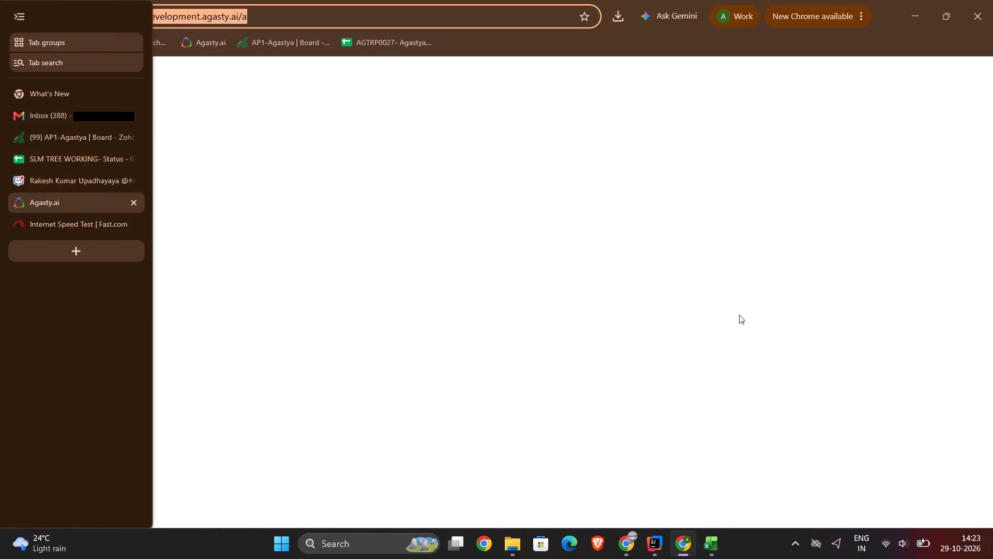
Connect the computer to the Redmi Note 14 Pro 5G Wi-Fi network with automatic connection enabled.
{"action": "left_click", "coordinate": [892, 558]}
{"action": "left_click", "coordinate": [814, 292]}
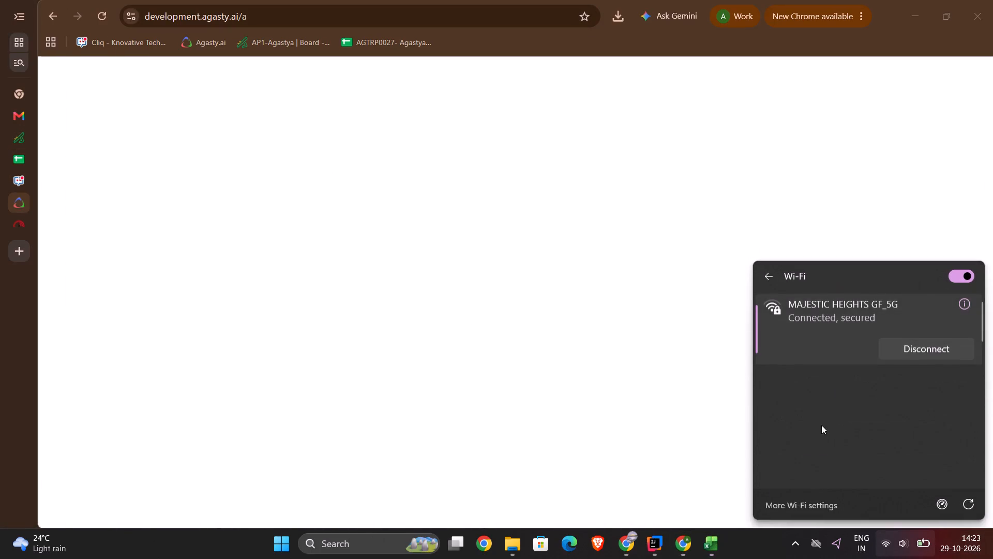
{"action": "left_click", "coordinate": [812, 467]}
{"action": "left_click", "coordinate": [908, 465]}
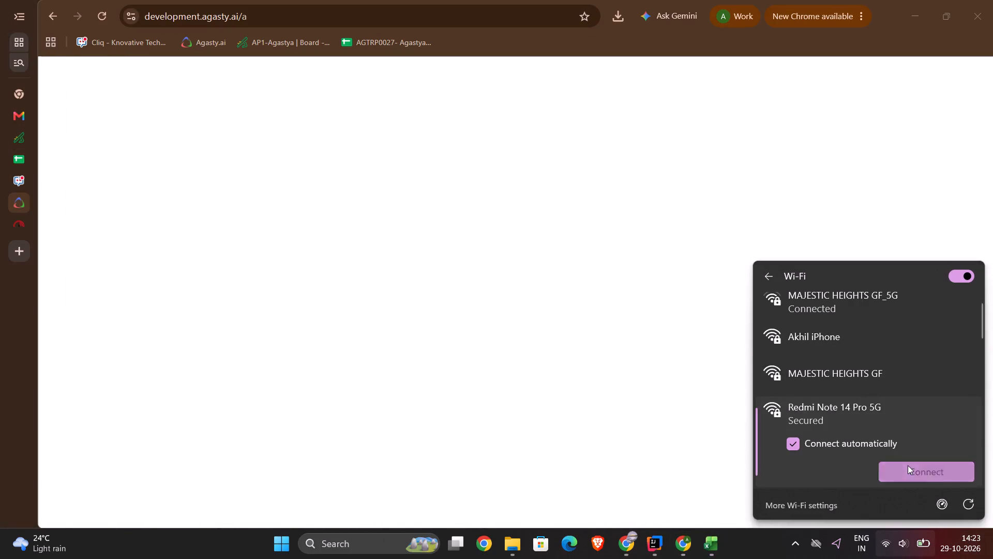
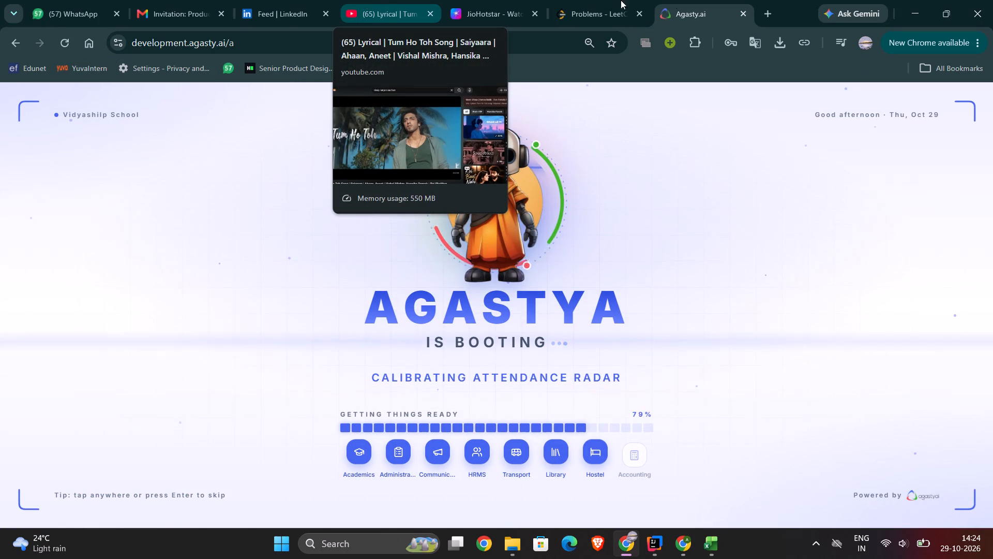
Switch to Cliq in the other Chrome window and open the unread direct chat about onboarding progress, ready to reply.
{"action": "left_click", "coordinate": [681, 547]}
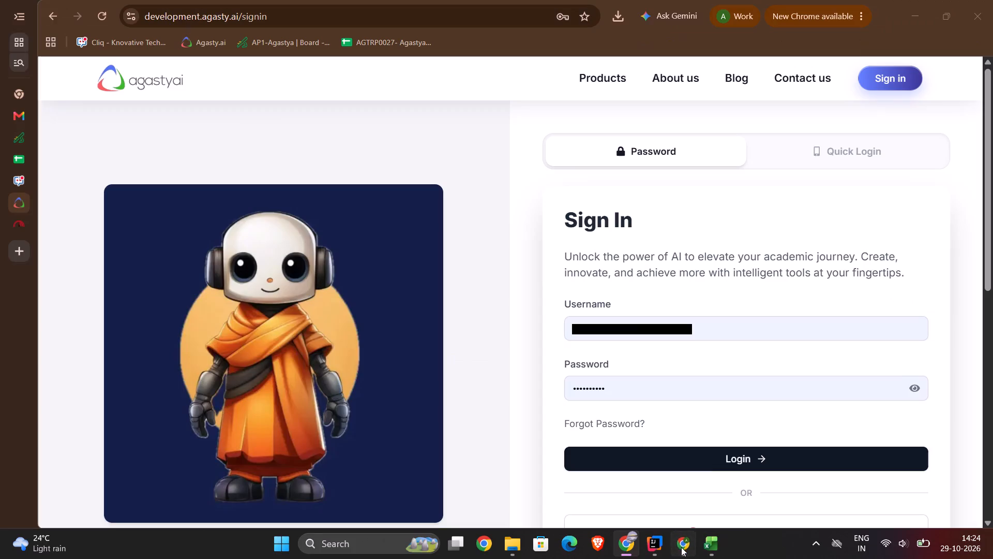
{"action": "left_click", "coordinate": [23, 179]}
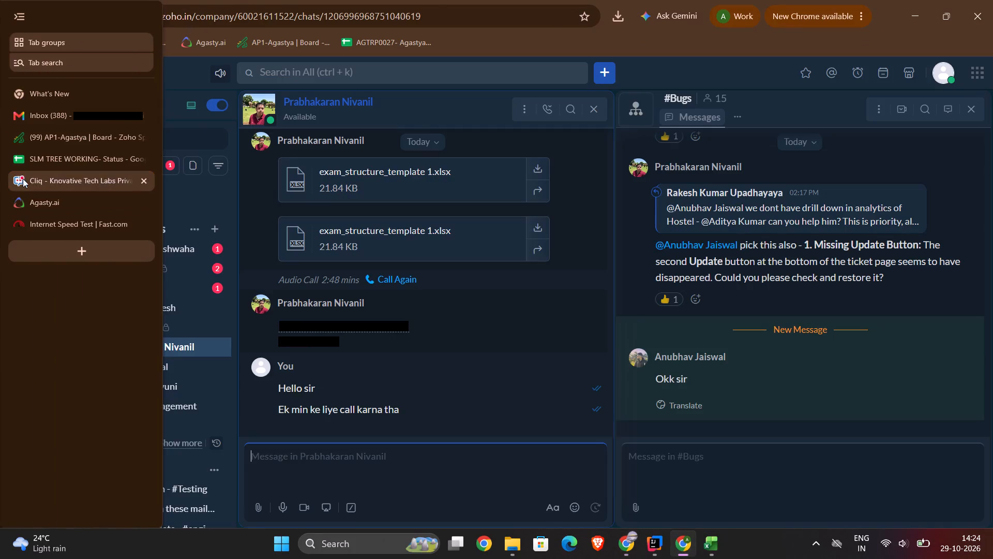
{"action": "left_click", "coordinate": [126, 245]}
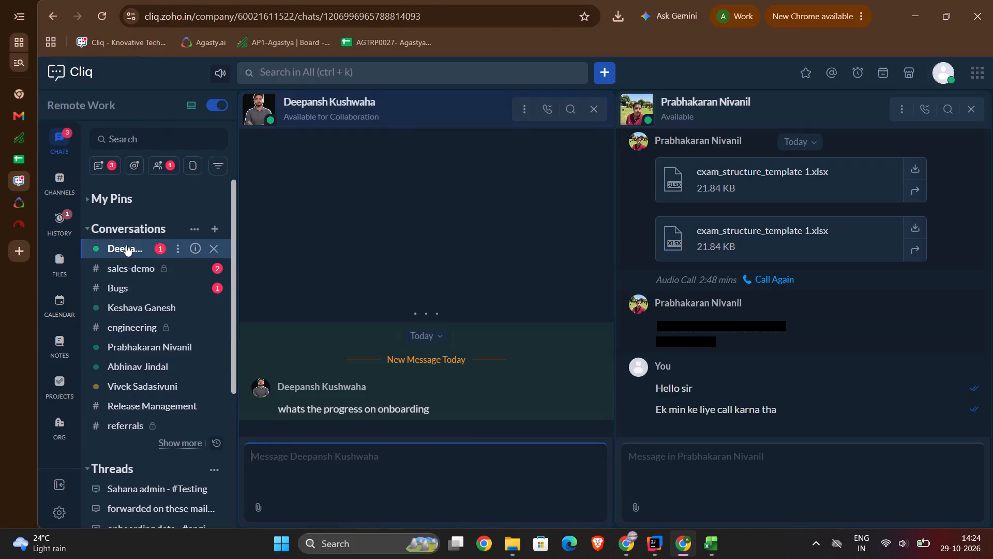
{"action": "left_click", "coordinate": [339, 462]}
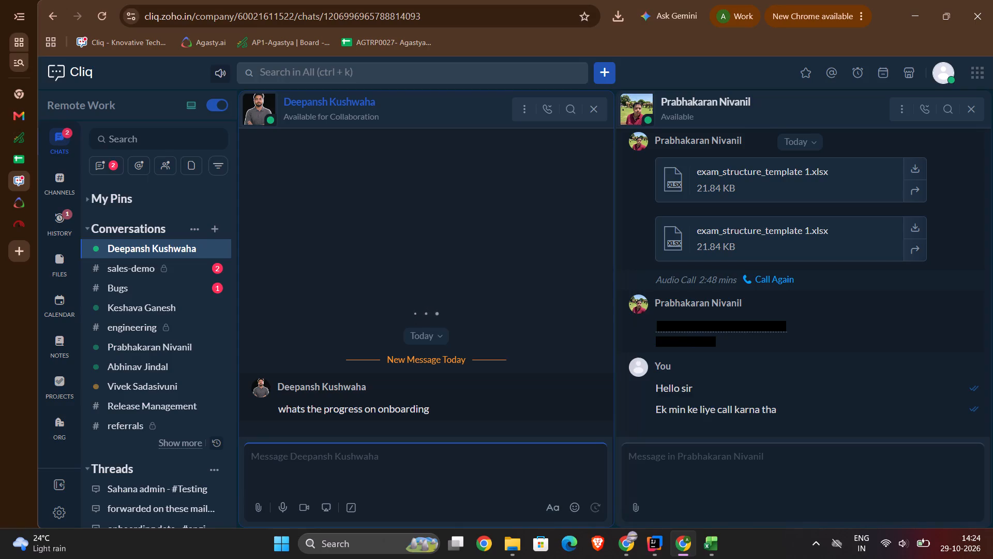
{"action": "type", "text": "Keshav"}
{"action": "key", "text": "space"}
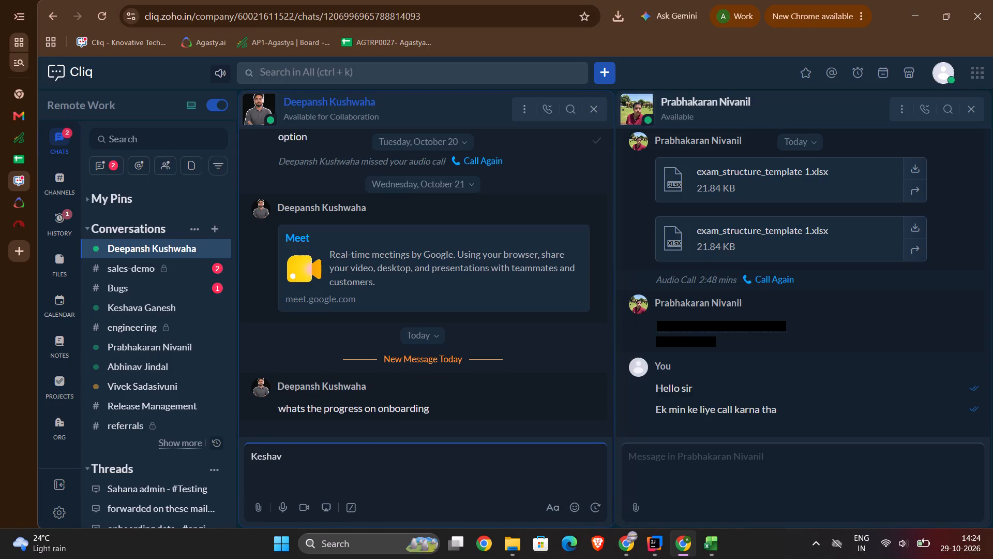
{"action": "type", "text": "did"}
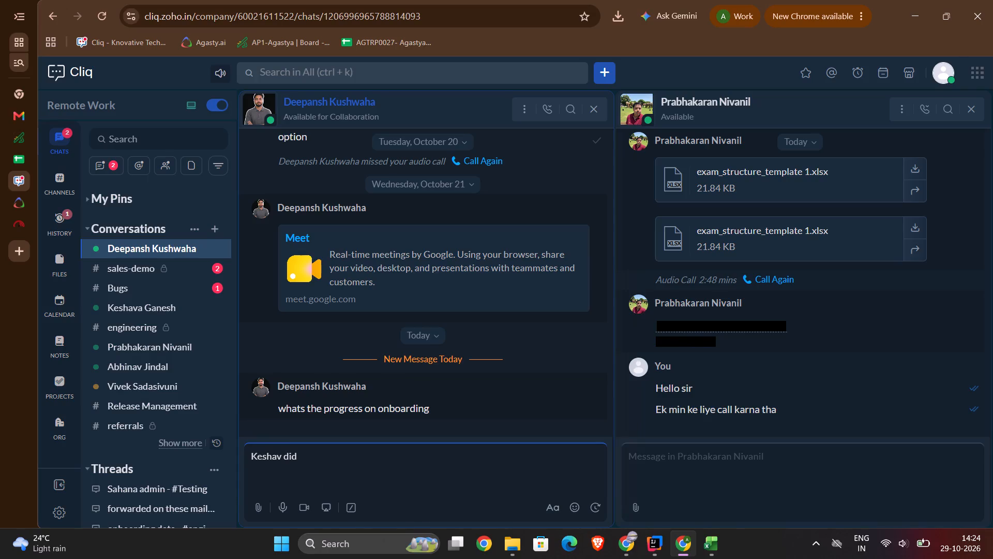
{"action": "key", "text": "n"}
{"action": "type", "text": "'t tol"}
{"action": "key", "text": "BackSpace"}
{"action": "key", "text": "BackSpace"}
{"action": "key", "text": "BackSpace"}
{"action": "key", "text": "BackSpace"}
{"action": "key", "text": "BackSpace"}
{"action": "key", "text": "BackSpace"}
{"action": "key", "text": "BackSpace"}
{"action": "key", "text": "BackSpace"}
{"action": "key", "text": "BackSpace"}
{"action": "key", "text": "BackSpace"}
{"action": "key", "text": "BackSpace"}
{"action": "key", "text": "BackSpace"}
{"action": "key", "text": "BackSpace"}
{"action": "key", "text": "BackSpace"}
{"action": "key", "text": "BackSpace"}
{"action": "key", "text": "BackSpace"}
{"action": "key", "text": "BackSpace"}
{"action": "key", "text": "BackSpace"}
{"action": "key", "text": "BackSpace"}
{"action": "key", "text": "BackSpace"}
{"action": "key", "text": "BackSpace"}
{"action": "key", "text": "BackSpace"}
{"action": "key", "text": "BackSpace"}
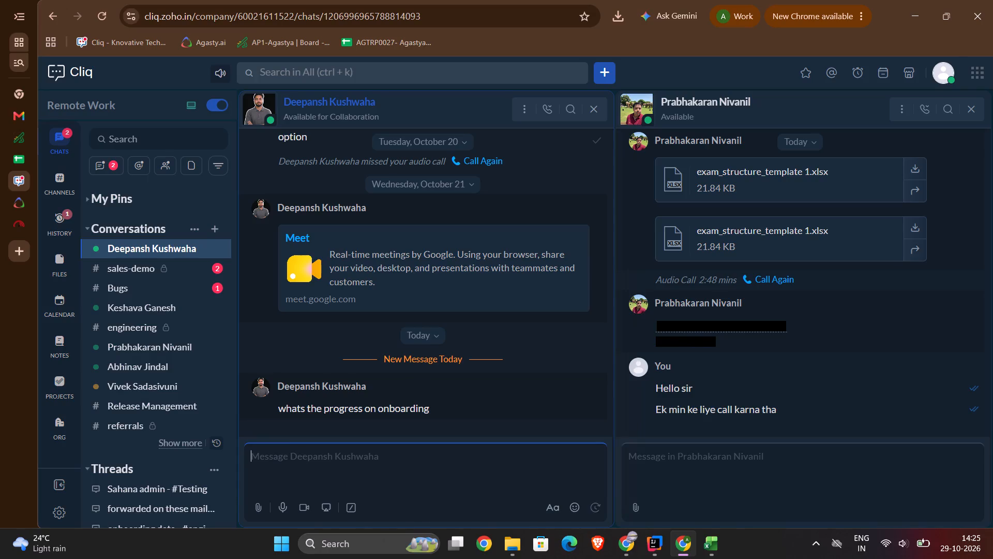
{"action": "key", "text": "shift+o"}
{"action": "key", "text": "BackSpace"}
Send the reply "I asked keshav what to do he said he has some work then he connect and tell all the things".
{"action": "type", "text": "I asked kes"}
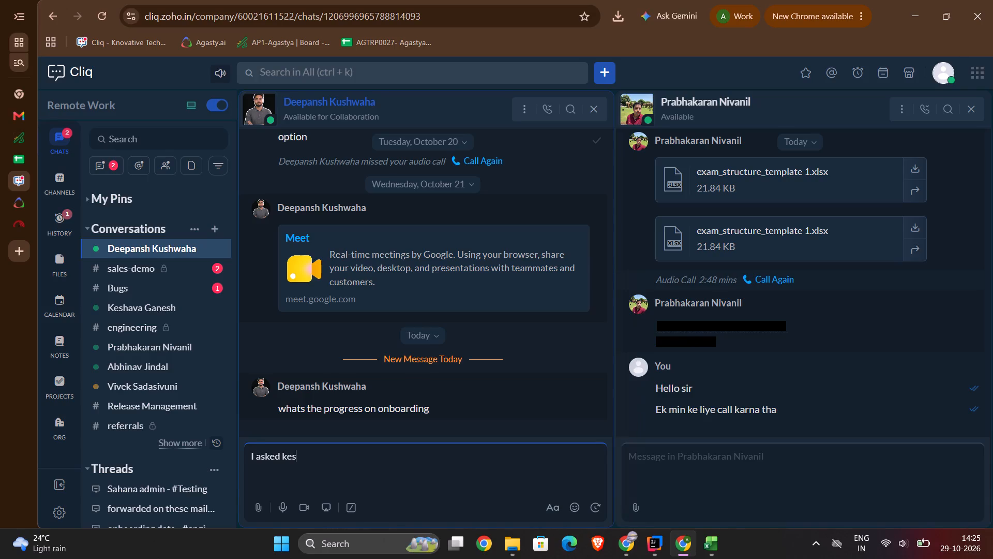
{"action": "type", "text": "hav e"}
{"action": "key", "text": "BackSpace"}
{"action": "type", "text": "what"}
{"action": "key", "text": "space"}
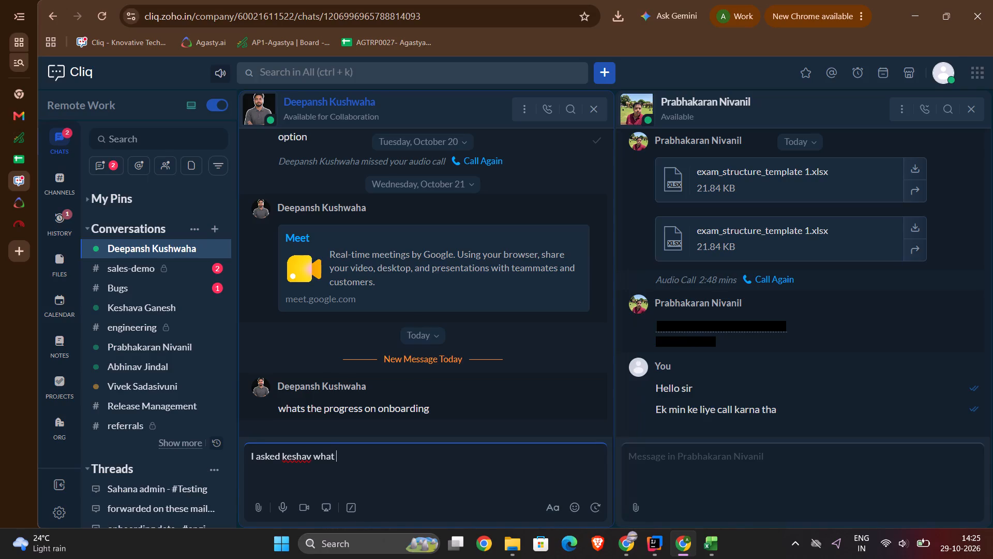
{"action": "type", "text": "to di"}
{"action": "key", "text": "space"}
{"action": "key", "text": "BackSpace"}
{"action": "key", "text": "BackSpace"}
{"action": "type", "text": "o"}
{"action": "key", "text": "space"}
{"action": "type", "text": "he saoid"}
{"action": "key", "text": "space"}
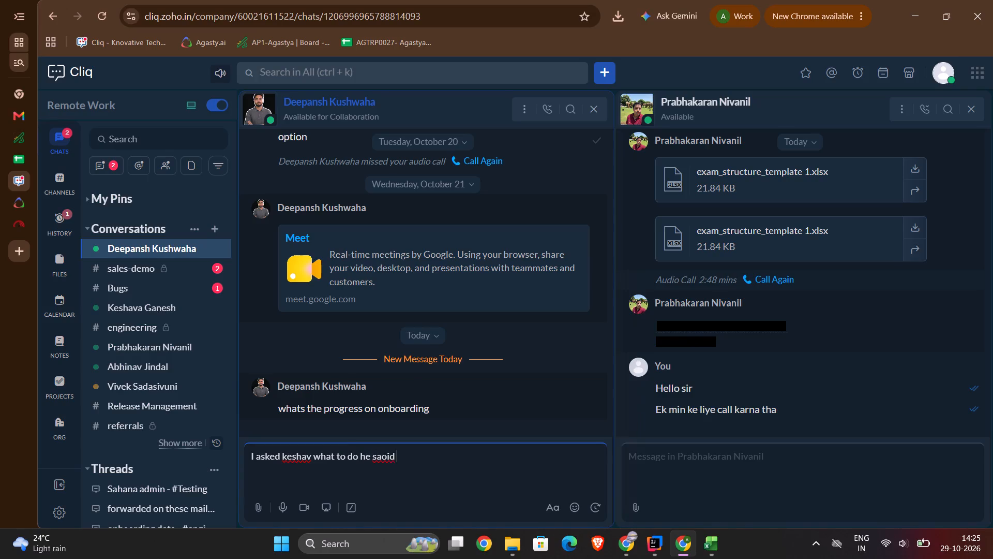
{"action": "key", "text": "BackSpace"}
{"action": "key", "text": "BackSpace"}
{"action": "key", "text": "BackSpace"}
{"action": "key", "text": "BackSpace"}
{"action": "type", "text": "id"}
{"action": "key", "text": "space"}
{"action": "type", "text": "he"}
{"action": "key", "text": "space"}
{"action": "type", "text": "has sa"}
{"action": "key", "text": "BackSpace"}
{"action": "type", "text": "ome work"}
{"action": "key", "text": "space"}
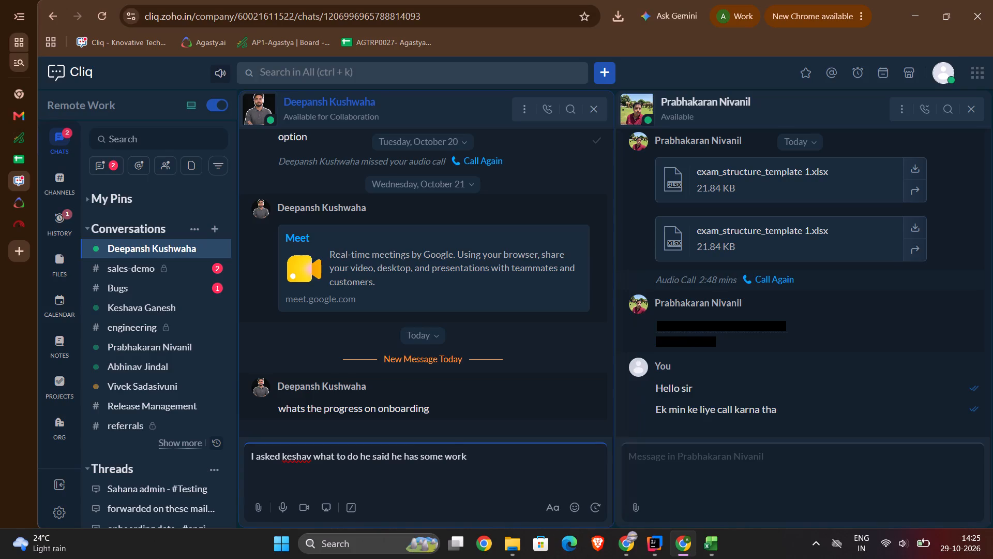
{"action": "type", "text": "then"}
{"action": "key", "text": "space"}
{"action": "type", "text": "he"}
{"action": "key", "text": "space"}
{"action": "type", "text": "connect and"}
{"action": "key", "text": "space"}
{"action": "type", "text": "tell"}
{"action": "key", "text": "space"}
{"action": "type", "text": "all the thi"}
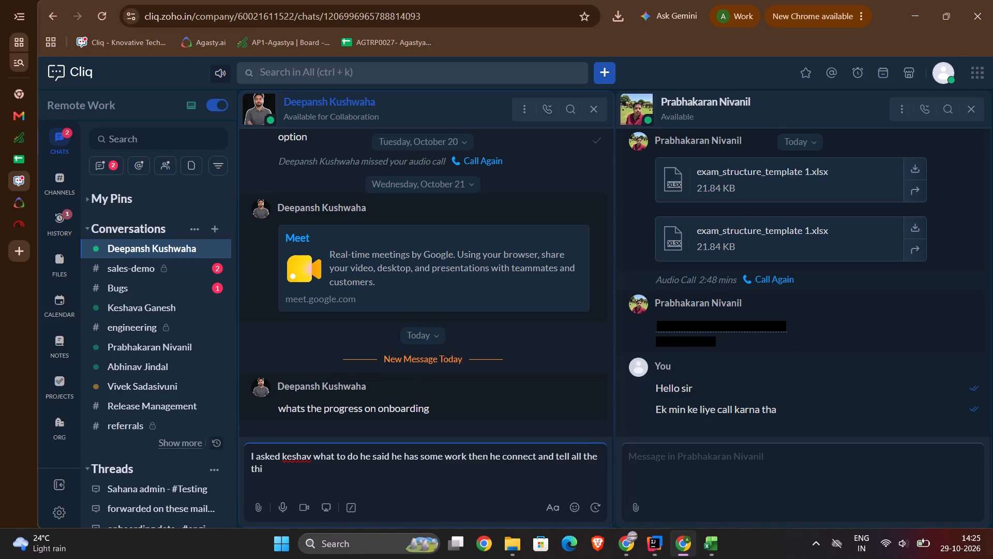
{"action": "type", "text": "ngd"}
{"action": "key", "text": "BackSpace"}
{"action": "key", "text": "s"}
{"action": "key", "text": "Return"}
Check the unread messages in the Bugs channel and the sales-demo channel.
{"action": "left_click", "coordinate": [122, 289]}
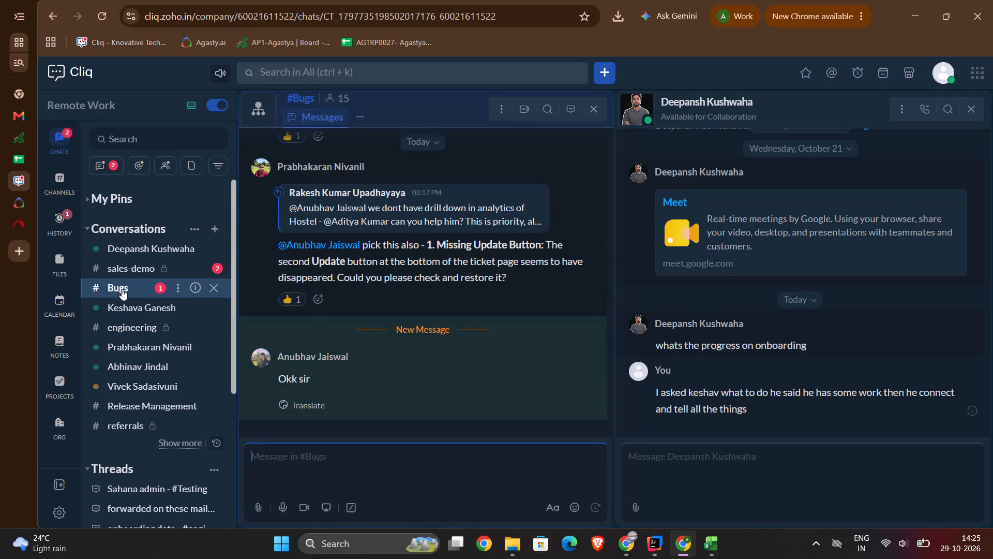
{"action": "scroll", "coordinate": [320, 319], "scroll_direction": "down", "scroll_amount": 1}
{"action": "left_click", "coordinate": [122, 265]}
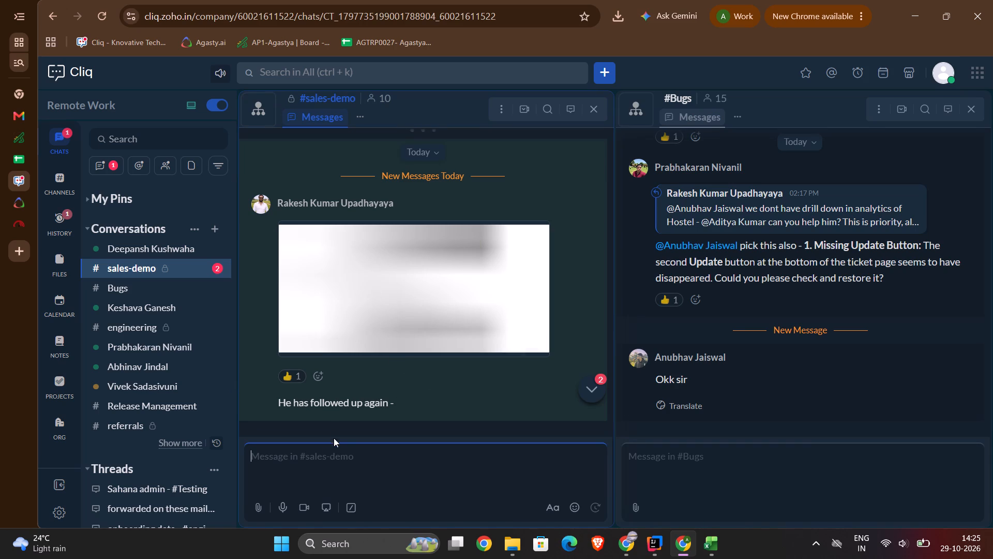
Examine the shared image and read the new follow-up message with the enquiry details in the sales-demo channel.
{"action": "left_click", "coordinate": [313, 462]}
{"action": "left_click", "coordinate": [437, 328]}
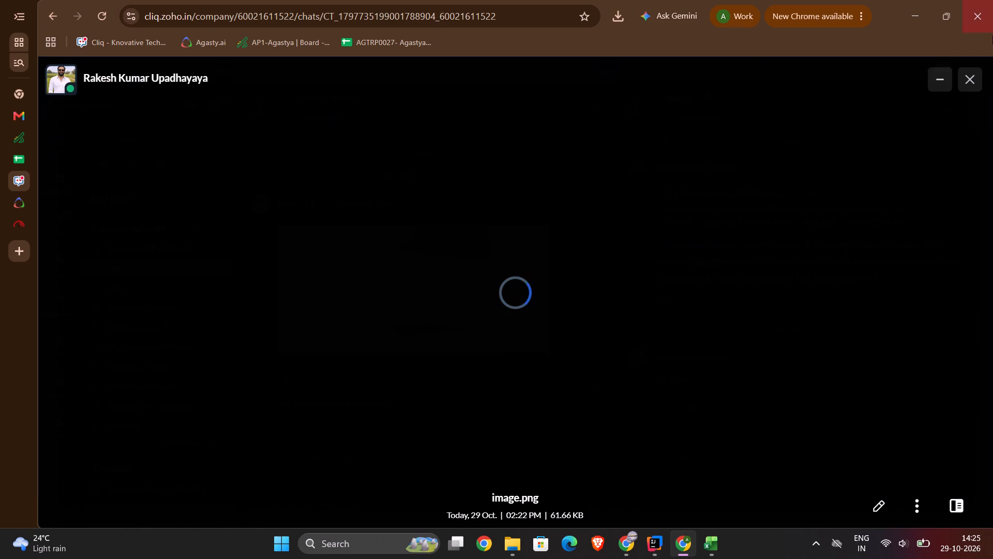
{"action": "left_click", "coordinate": [965, 76]}
{"action": "scroll", "coordinate": [503, 232], "scroll_direction": "up", "scroll_amount": 3}
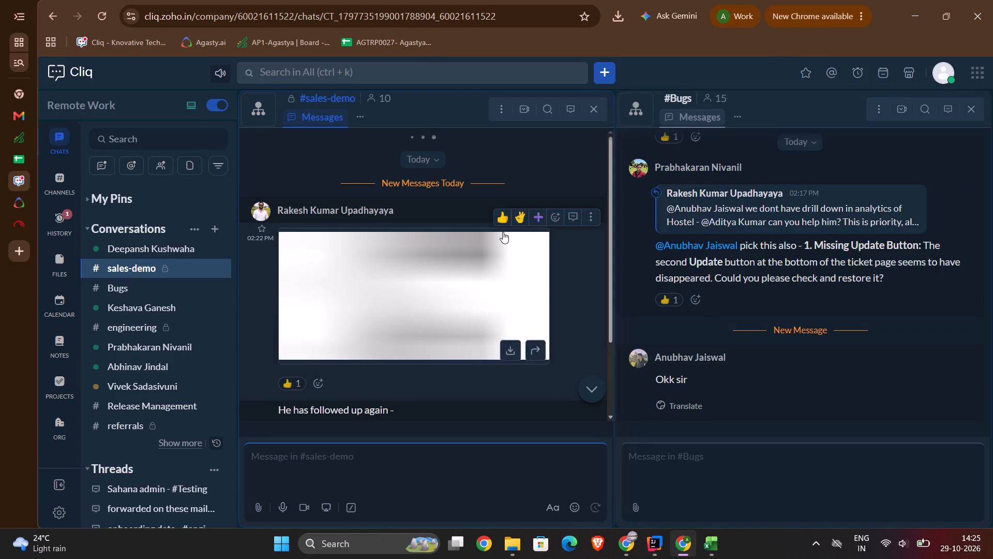
{"action": "scroll", "coordinate": [503, 232], "scroll_direction": "up", "scroll_amount": 4}
{"action": "scroll", "coordinate": [503, 232], "scroll_direction": "down", "scroll_amount": 6}
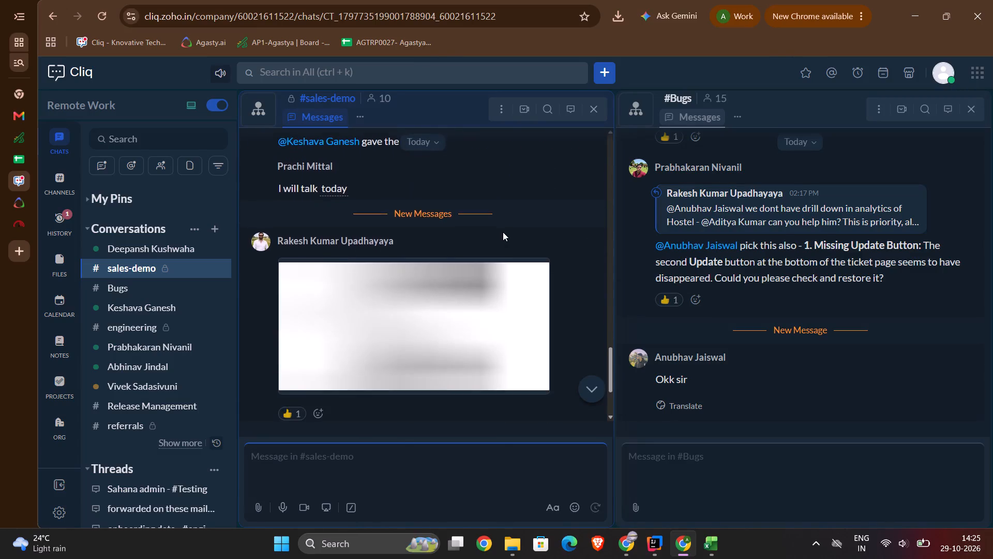
{"action": "scroll", "coordinate": [503, 232], "scroll_direction": "down", "scroll_amount": 2}
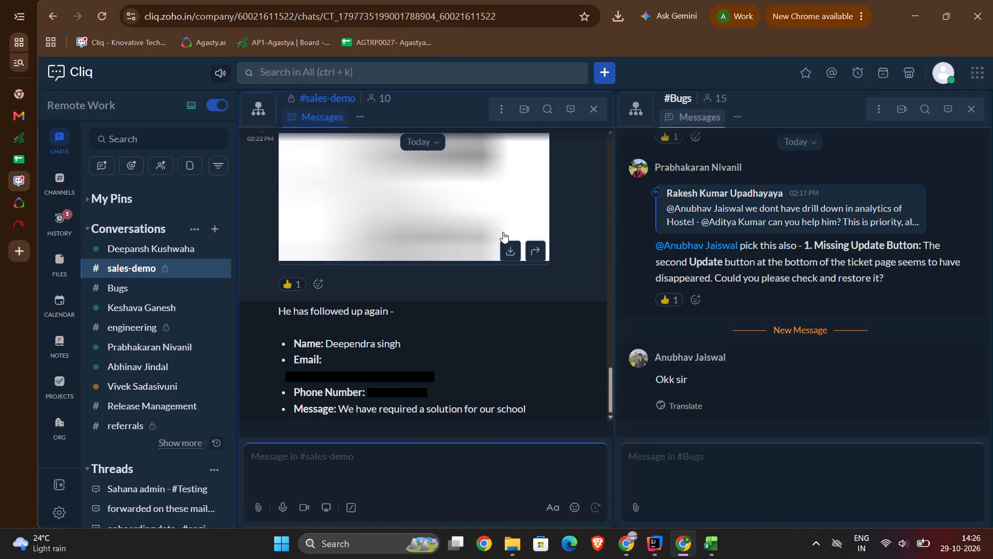
{"action": "scroll", "coordinate": [332, 237], "scroll_direction": "up", "scroll_amount": 2}
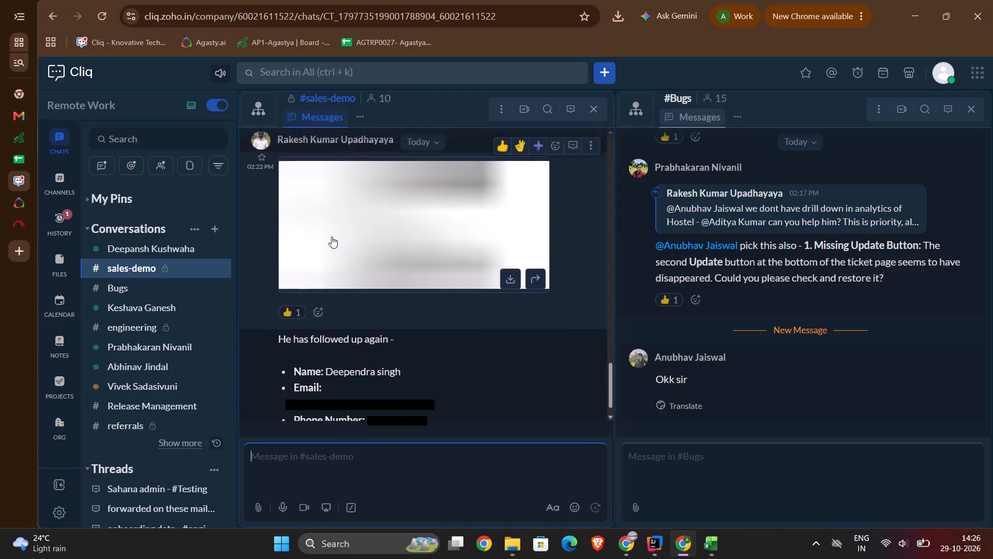
{"action": "scroll", "coordinate": [332, 237], "scroll_direction": "up", "scroll_amount": 1}
{"action": "scroll", "coordinate": [344, 302], "scroll_direction": "down", "scroll_amount": 3}
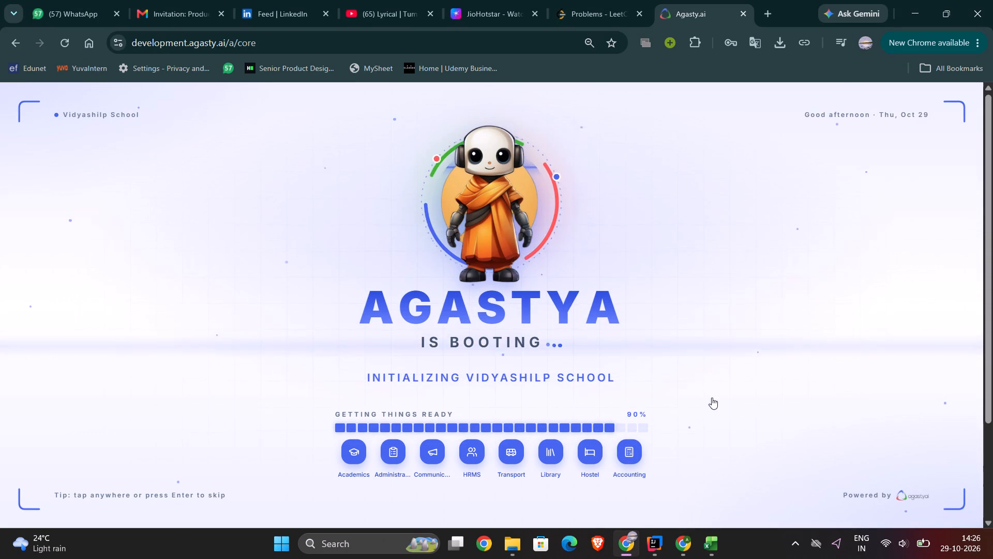
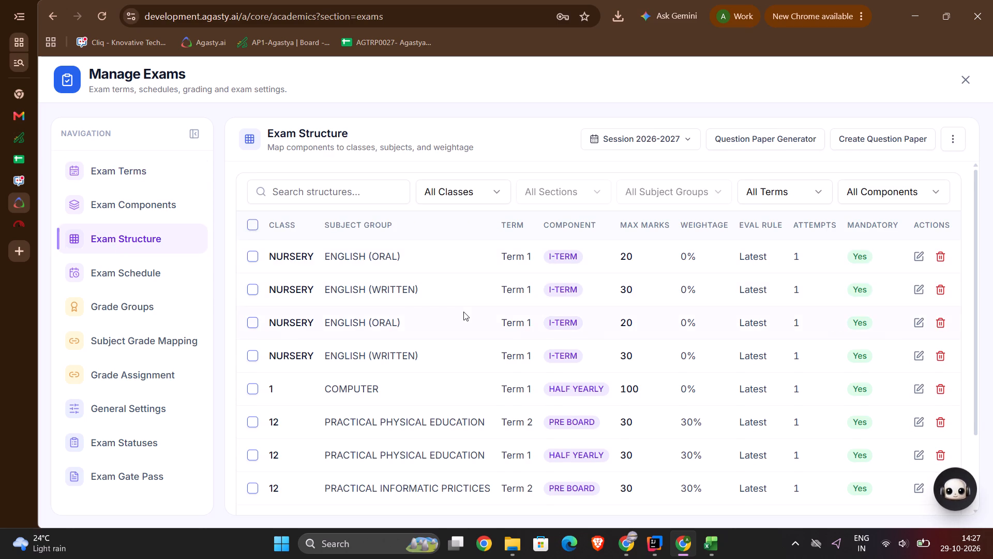
Start an Excel import of exam structures for session 2026-2027 and download the import template.
{"action": "left_click", "coordinate": [956, 140]}
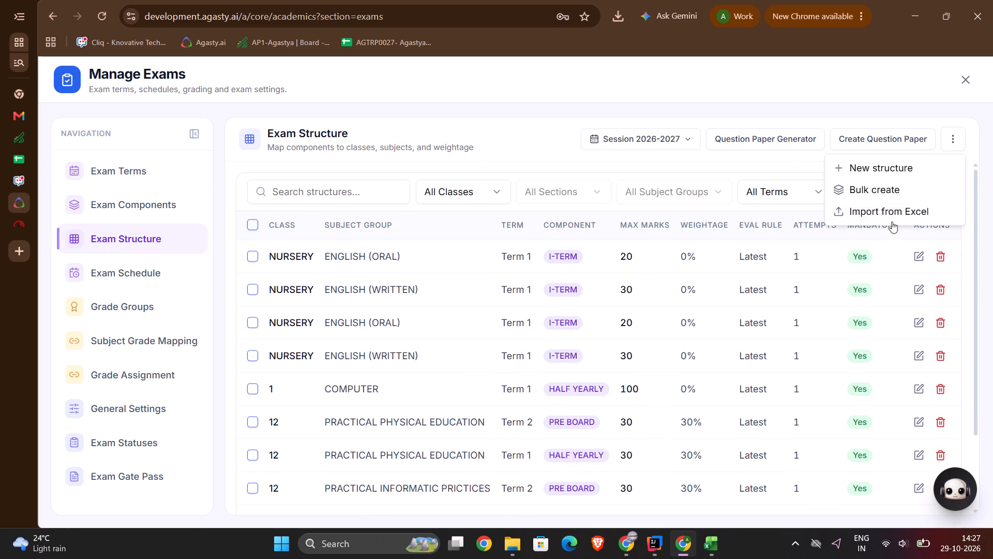
{"action": "left_click", "coordinate": [890, 213]}
{"action": "left_click", "coordinate": [936, 143]}
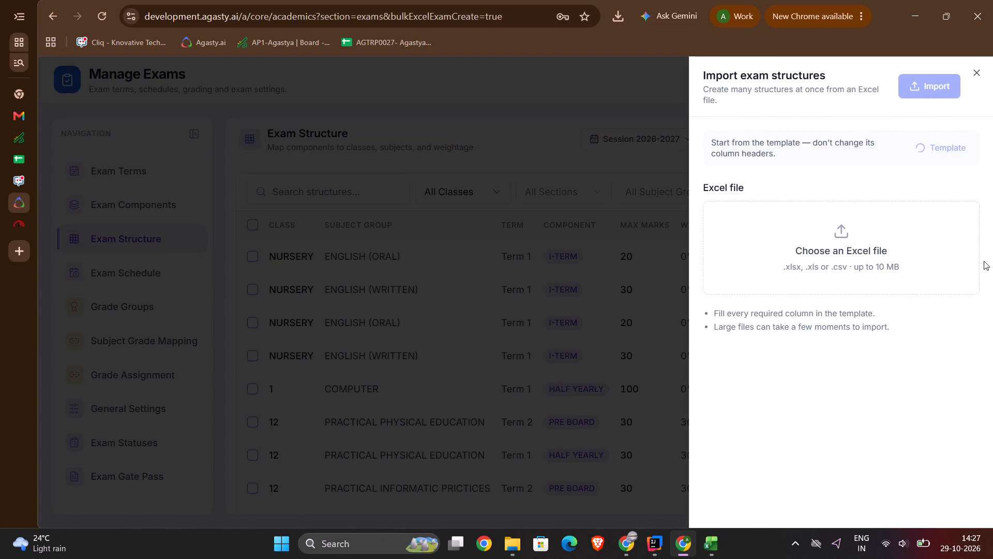
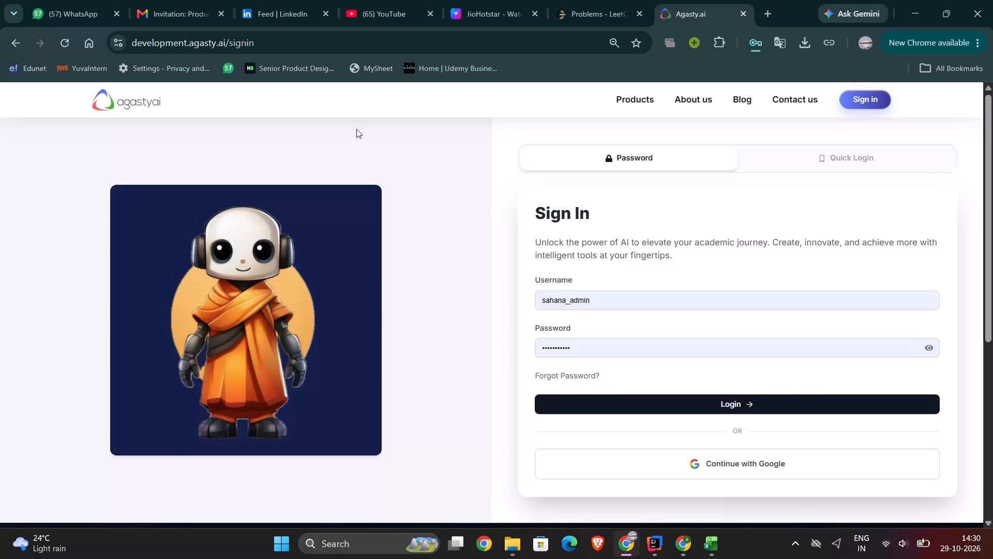
Open the downloaded exam_structure_template.xlsx in Excel, examine the pre-filled rows of the Structure & Schedule sheet, and close the workbook.
{"action": "scroll", "coordinate": [356, 129], "scroll_direction": "up", "scroll_amount": 1}
{"action": "scroll", "coordinate": [630, 318], "scroll_direction": "down", "scroll_amount": 1}
{"action": "left_click", "coordinate": [676, 543]}
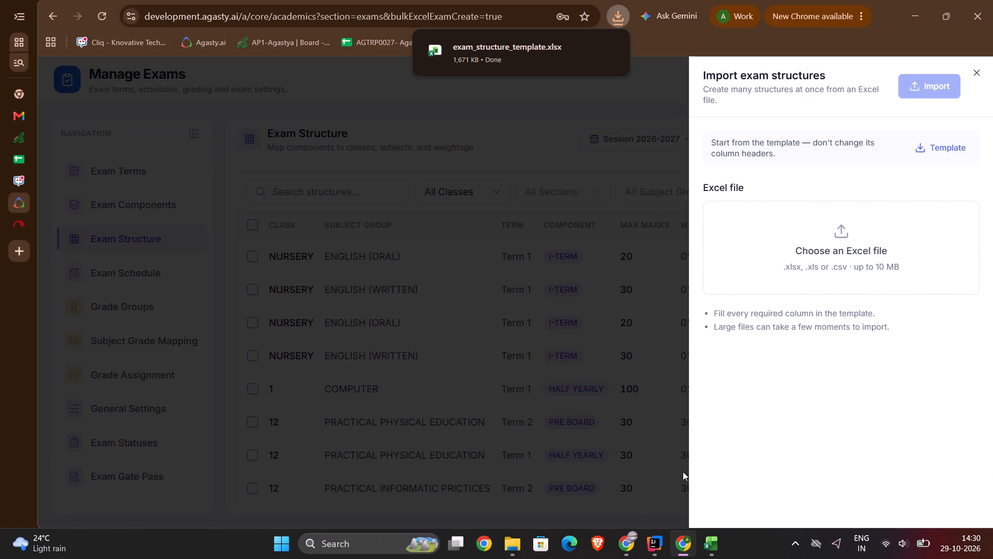
{"action": "triple_click", "coordinate": [492, 53]}
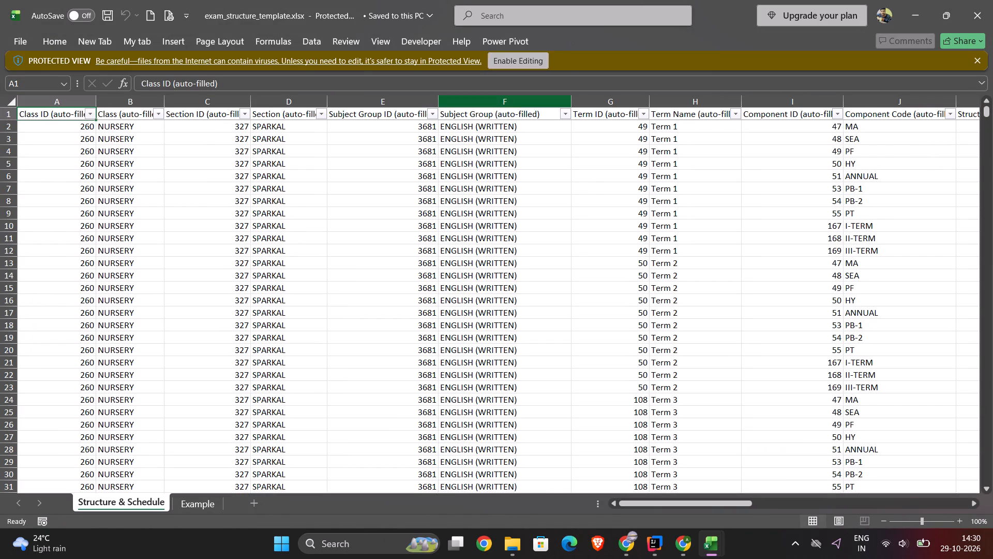
{"action": "scroll", "coordinate": [375, 263], "scroll_direction": "down", "scroll_amount": 3}
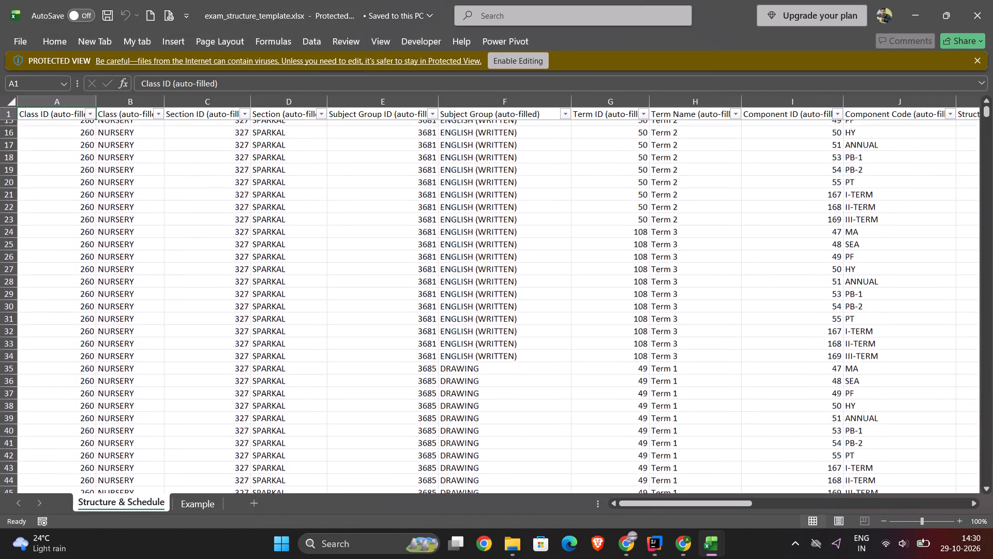
{"action": "scroll", "coordinate": [375, 263], "scroll_direction": "down", "scroll_amount": 7}
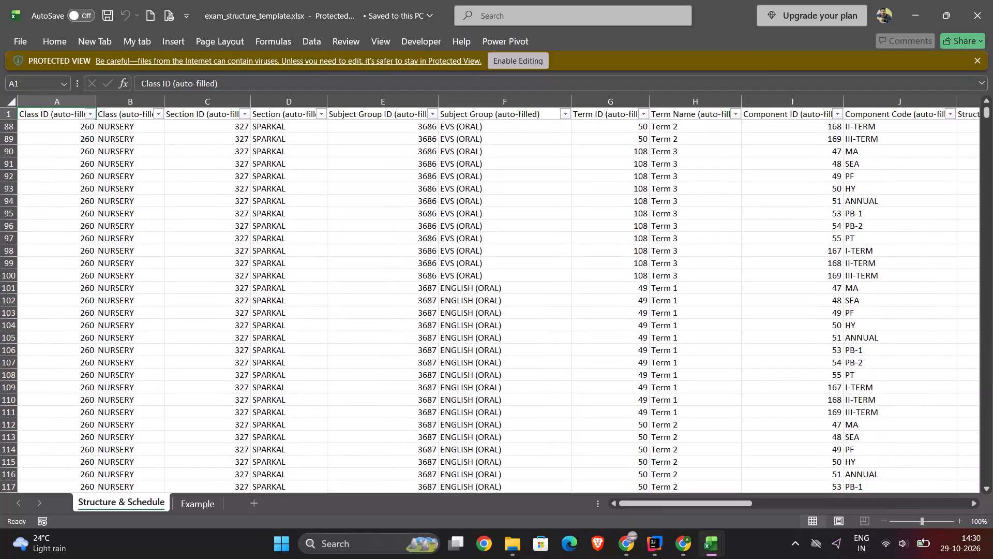
{"action": "scroll", "coordinate": [522, 162], "scroll_direction": "down", "scroll_amount": 2}
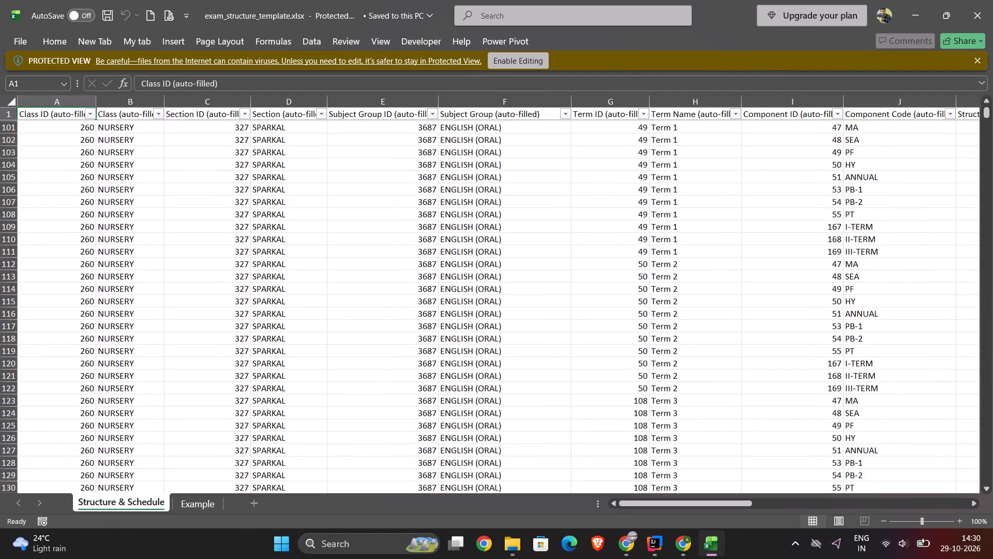
{"action": "scroll", "coordinate": [522, 162], "scroll_direction": "down", "scroll_amount": 9}
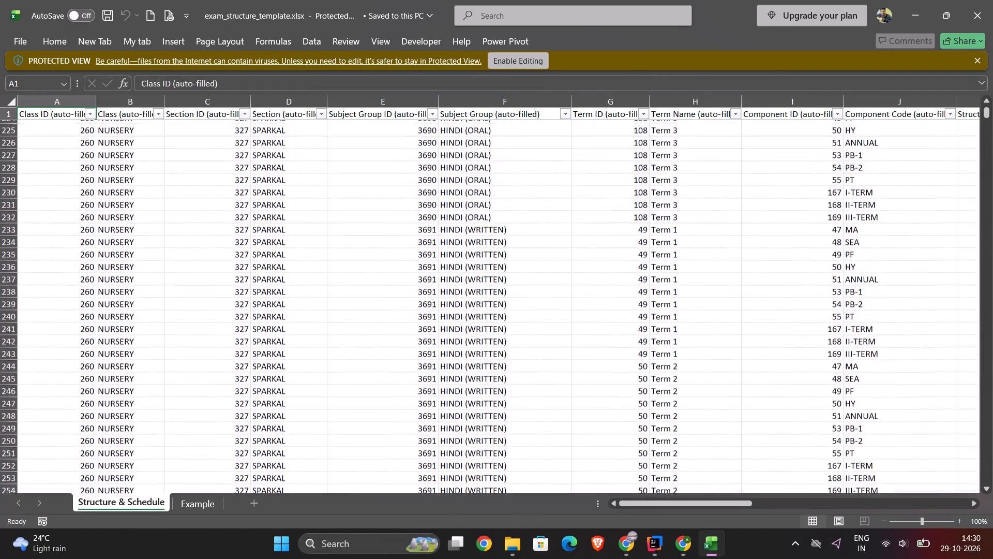
{"action": "scroll", "coordinate": [522, 162], "scroll_direction": "down", "scroll_amount": 4}
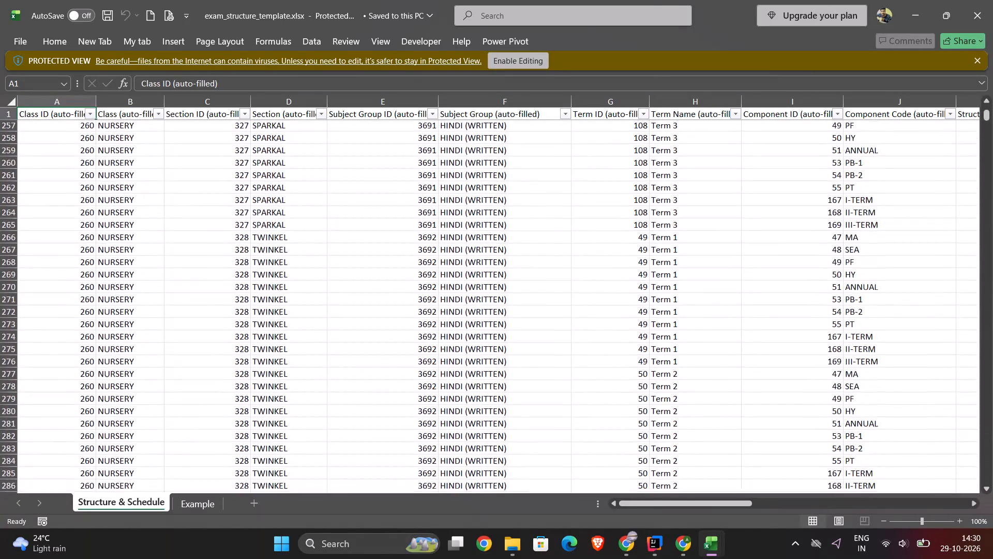
{"action": "scroll", "coordinate": [522, 162], "scroll_direction": "down", "scroll_amount": 3}
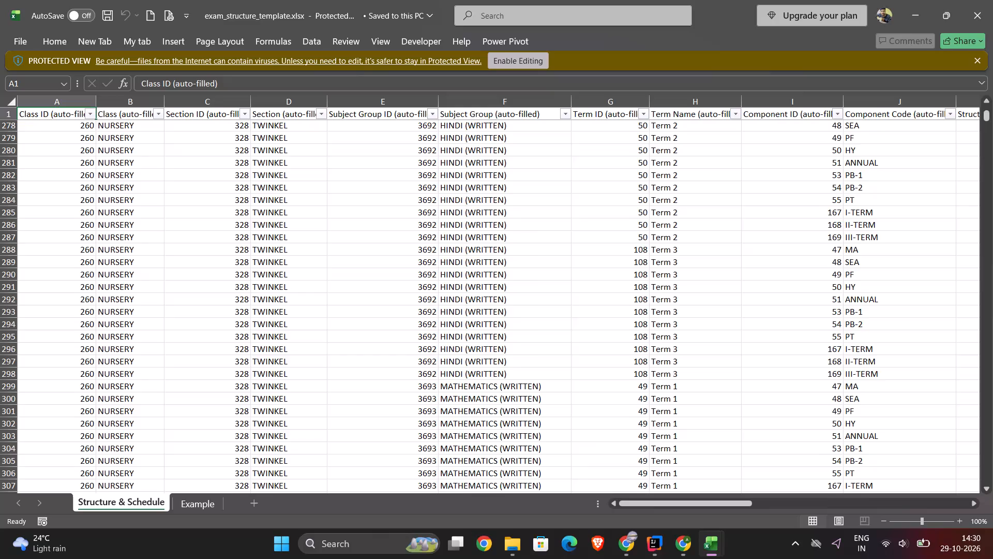
{"action": "scroll", "coordinate": [522, 162], "scroll_direction": "down", "scroll_amount": 4}
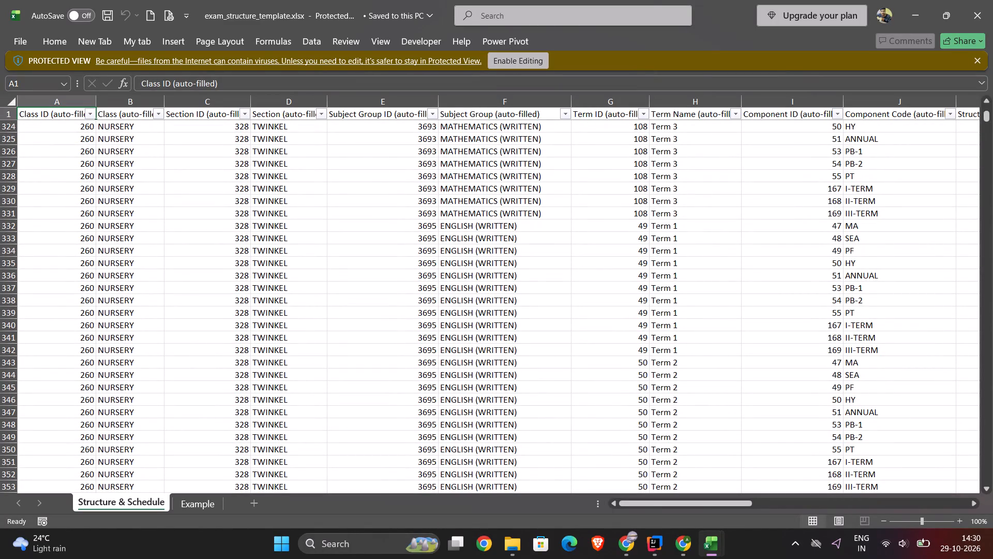
{"action": "scroll", "coordinate": [502, 210], "scroll_direction": "up", "scroll_amount": 6}
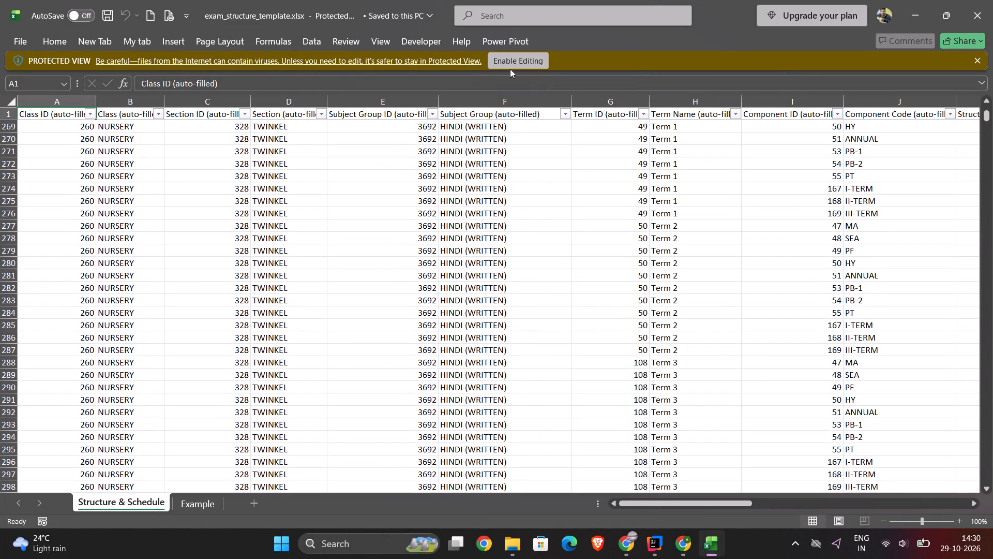
{"action": "left_click", "coordinate": [992, 1]}
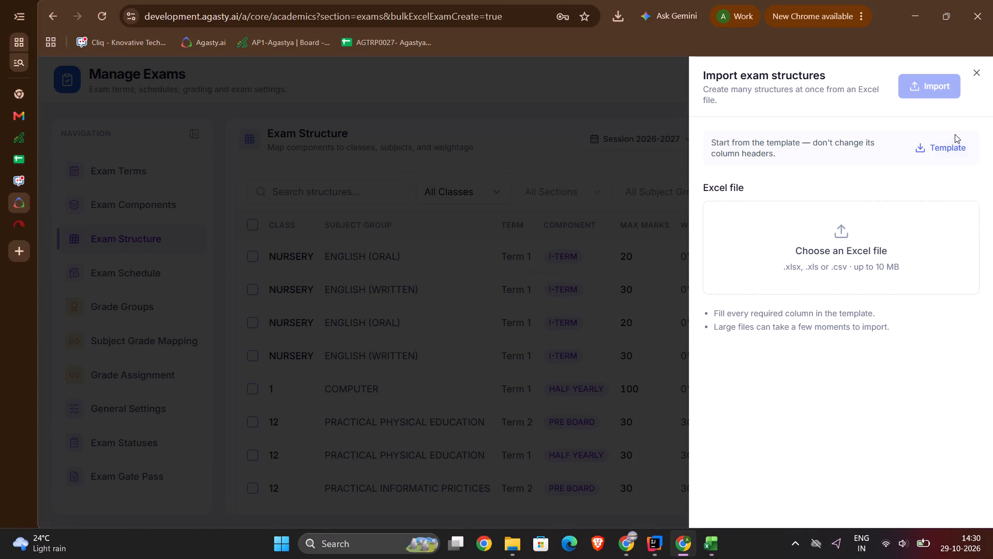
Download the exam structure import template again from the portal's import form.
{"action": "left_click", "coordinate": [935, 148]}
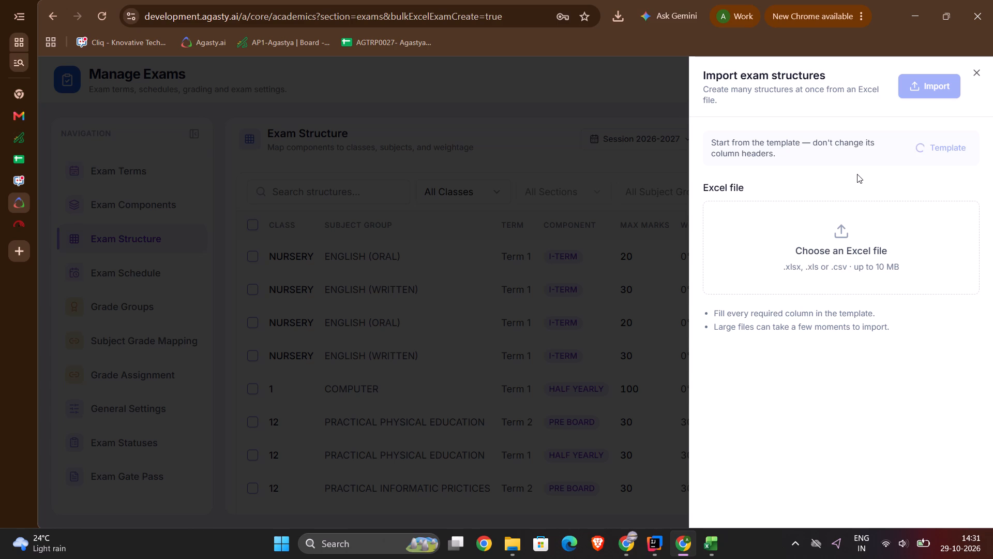
Reopen exam_structure_template.xlsx from the recent downloads, examine its component, marks, weightage and exam columns, and close it.
{"action": "left_click", "coordinate": [620, 12]}
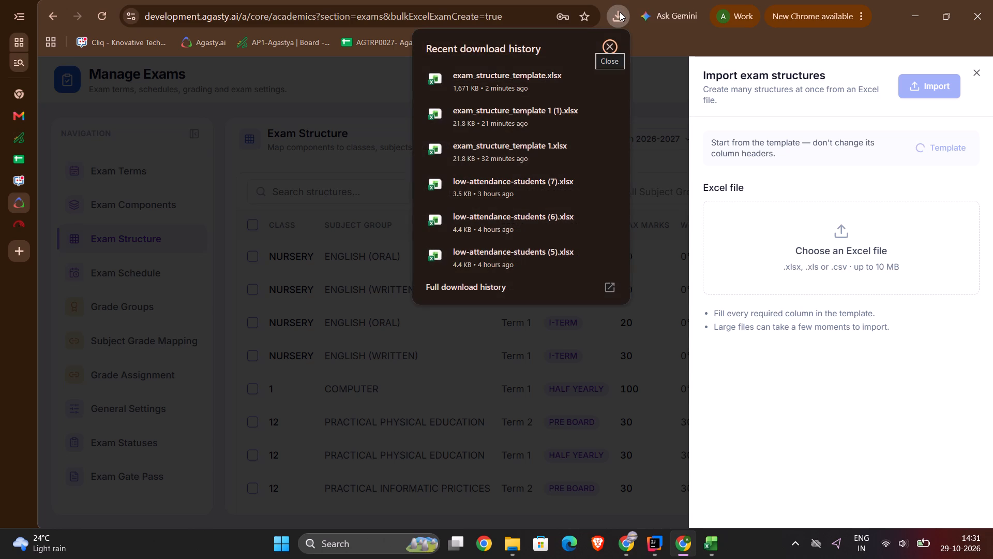
{"action": "double_click", "coordinate": [554, 84]}
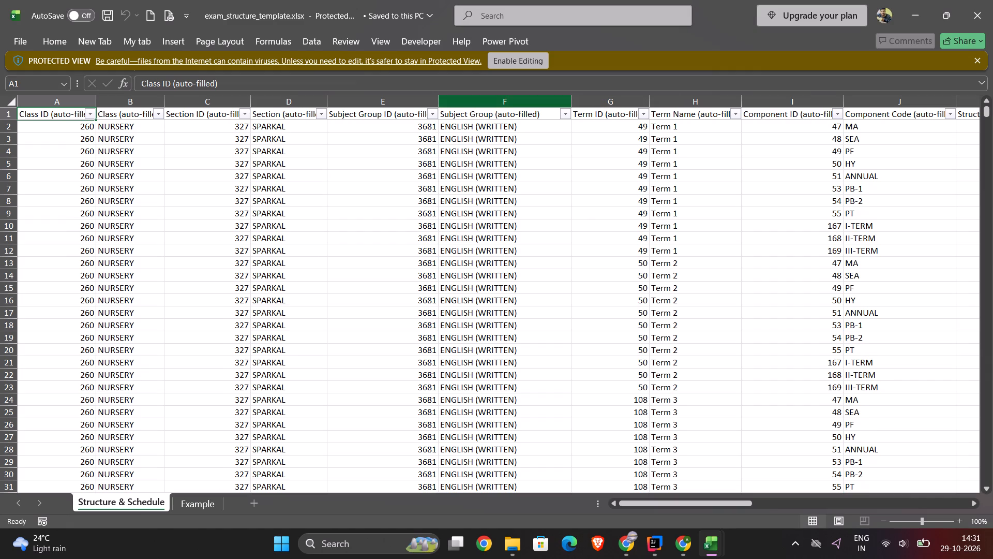
{"action": "scroll", "coordinate": [446, 184], "scroll_direction": "down", "scroll_amount": 6}
{"action": "scroll", "coordinate": [446, 184], "scroll_direction": "left", "scroll_amount": 4}
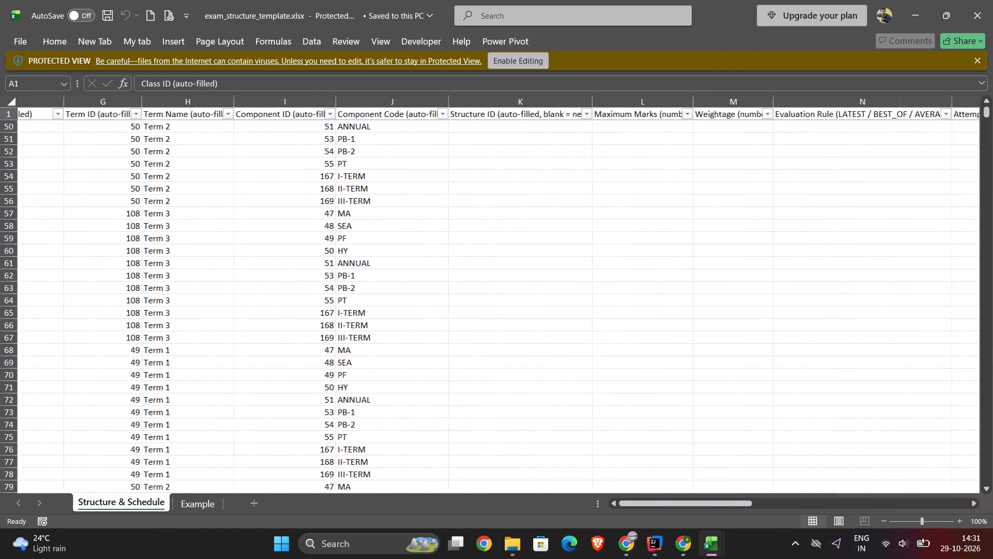
{"action": "scroll", "coordinate": [446, 184], "scroll_direction": "left", "scroll_amount": 1}
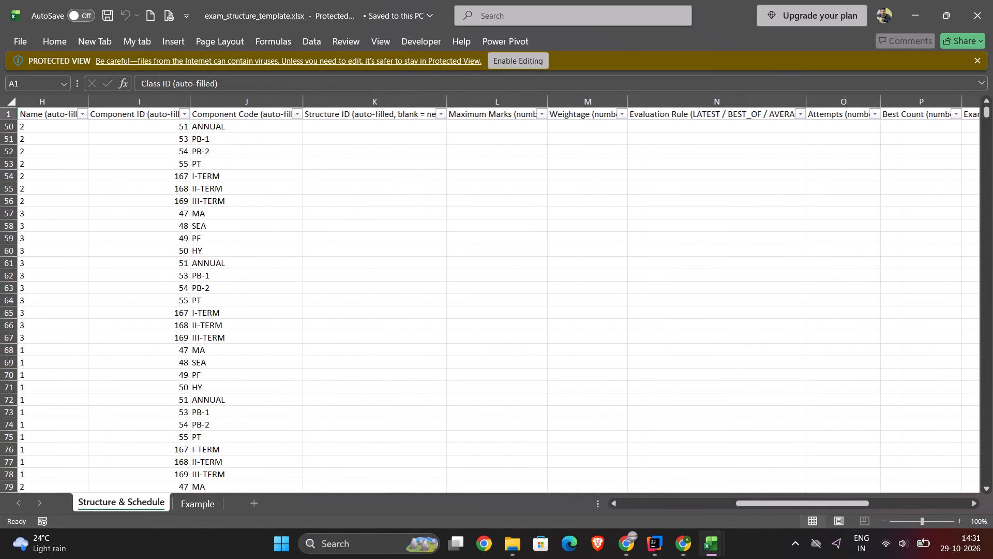
{"action": "scroll", "coordinate": [446, 184], "scroll_direction": "left", "scroll_amount": 2}
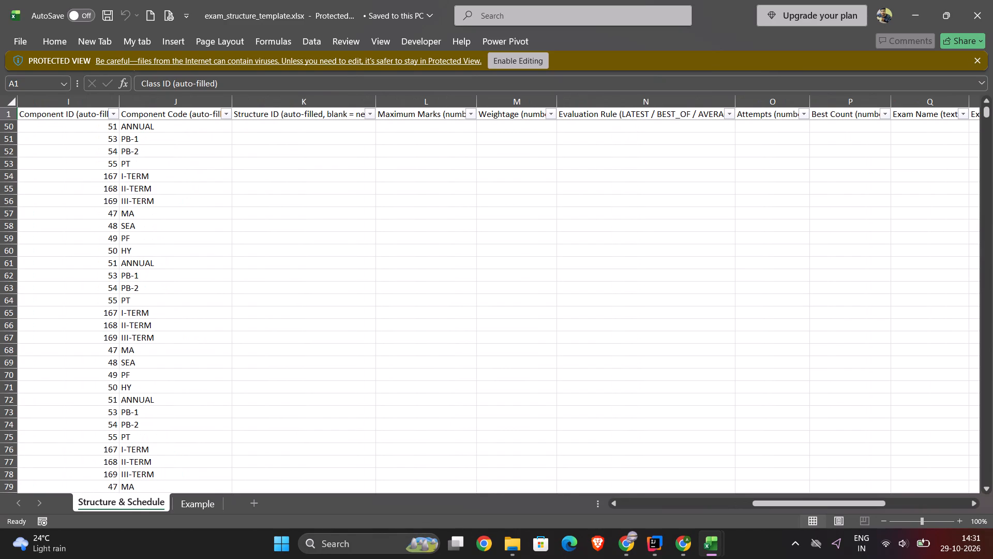
{"action": "scroll", "coordinate": [446, 184], "scroll_direction": "left", "scroll_amount": 1}
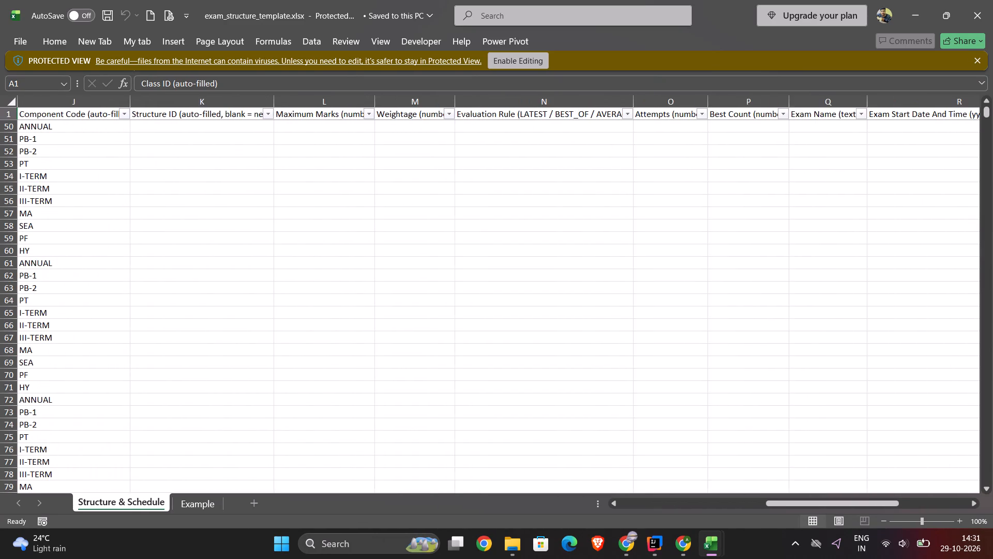
{"action": "scroll", "coordinate": [446, 184], "scroll_direction": "left", "scroll_amount": 1}
{"action": "left_click", "coordinate": [968, 0]}
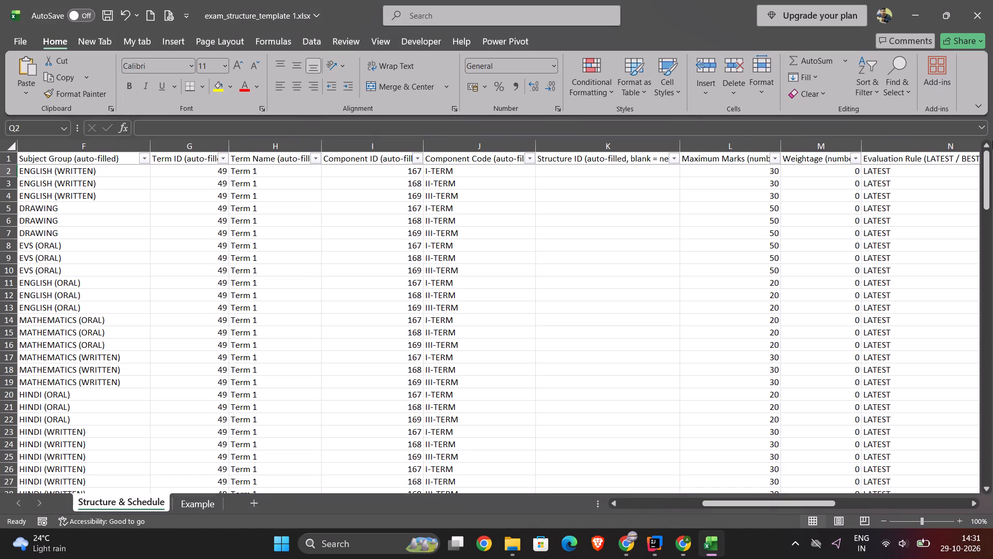
Delete exam_structure_template (1).xlsx and exam_structure_template.xlsx from the Downloads folder.
{"action": "left_click", "coordinate": [519, 547]}
{"action": "left_click", "coordinate": [264, 125]}
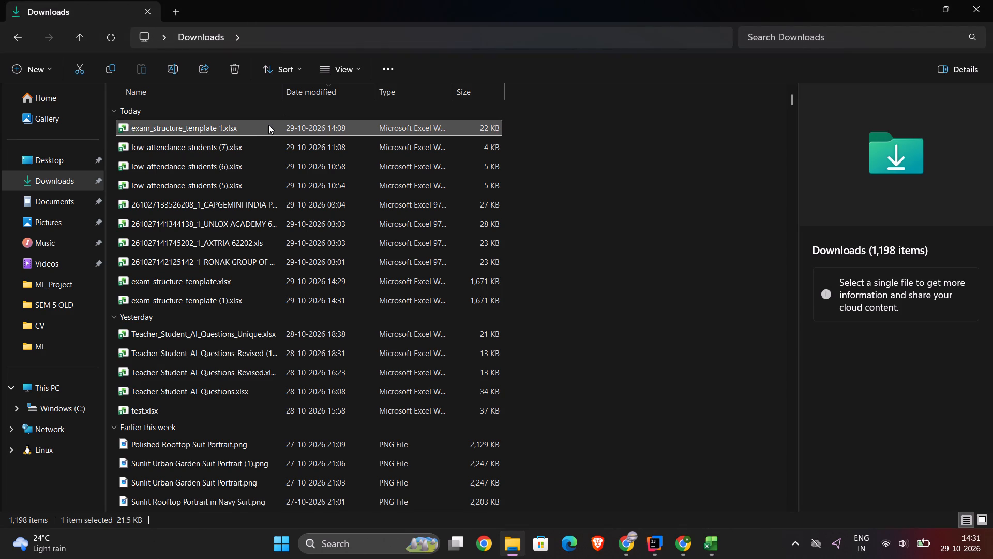
{"action": "left_click", "coordinate": [118, 42]}
{"action": "left_click", "coordinate": [228, 127]}
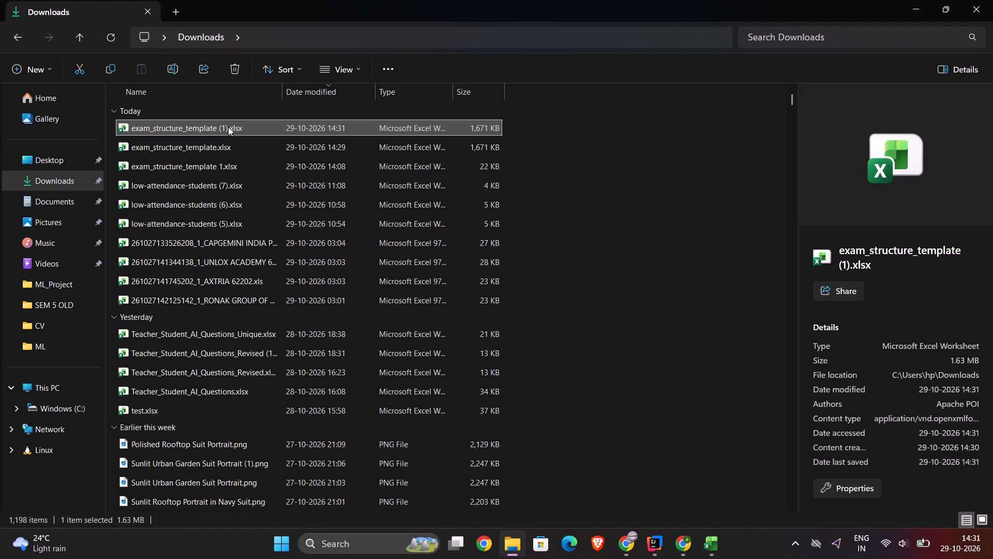
{"action": "key", "text": "Print"}
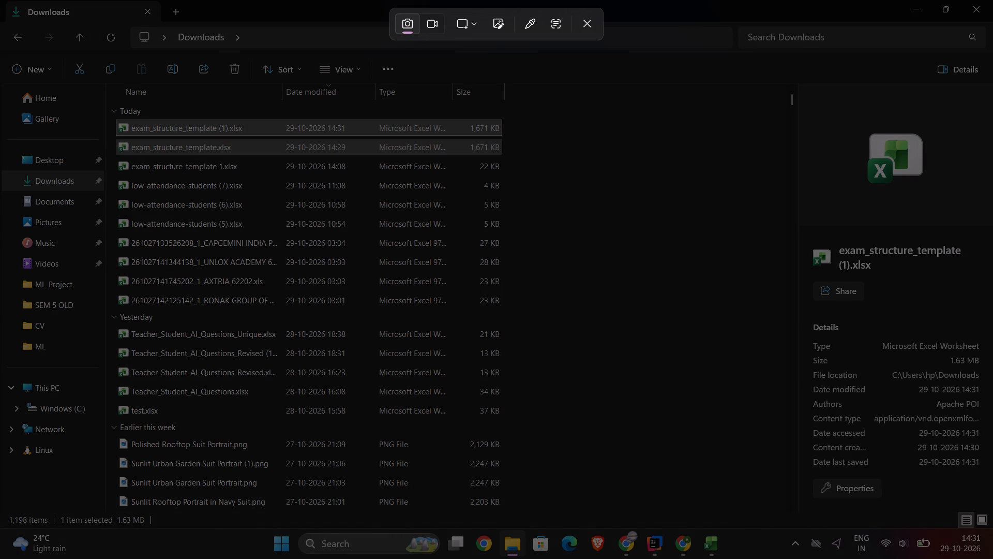
{"action": "left_click", "coordinate": [589, 24]}
{"action": "key", "text": "Delete"}
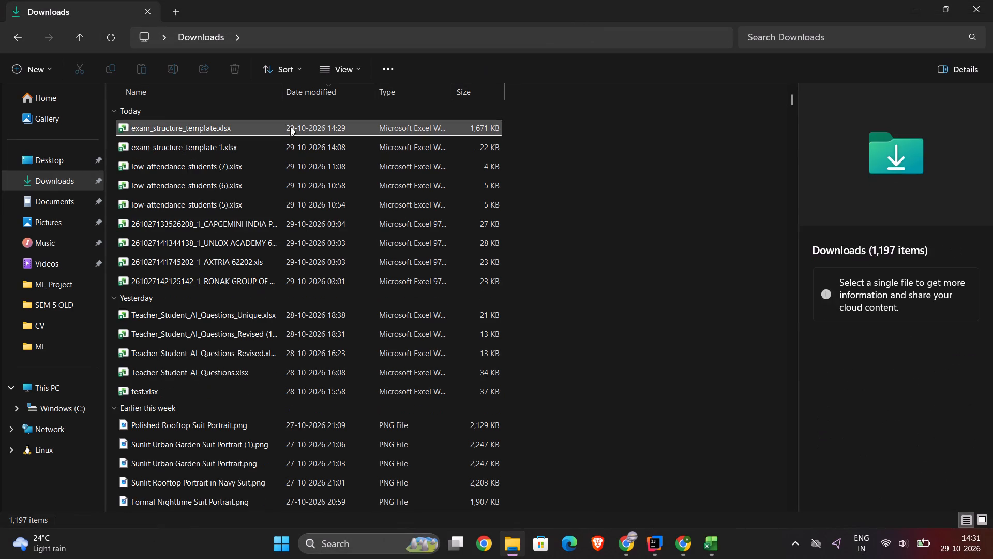
{"action": "left_click", "coordinate": [287, 127]}
{"action": "key", "text": "Delete"}
Return to the portal, restart the Excel import of exam structures, and import the file exam_structure_template 1.xlsx.
{"action": "key", "text": "alt+Tab"}
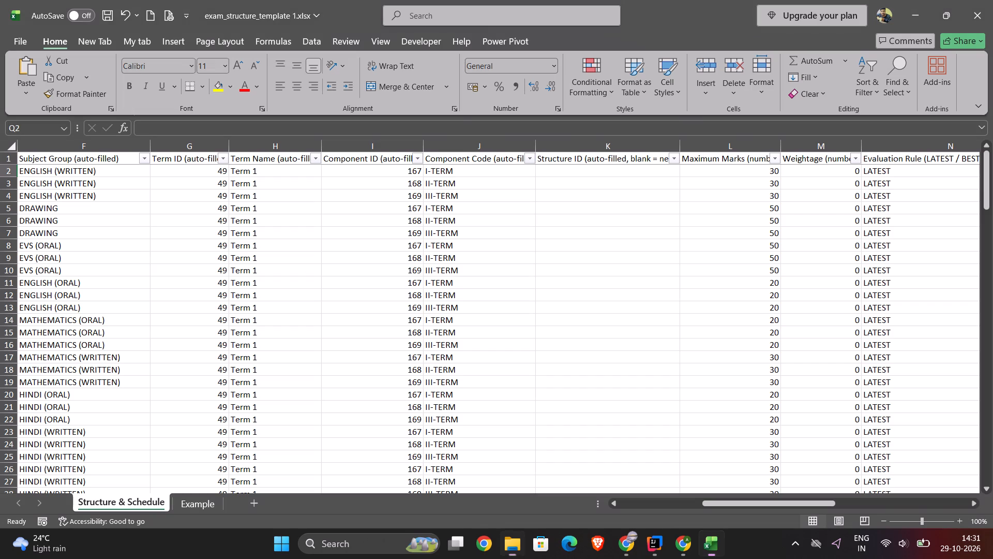
{"action": "key", "text": "alt+Tab"}
{"action": "key", "text": "alt+Tab"}
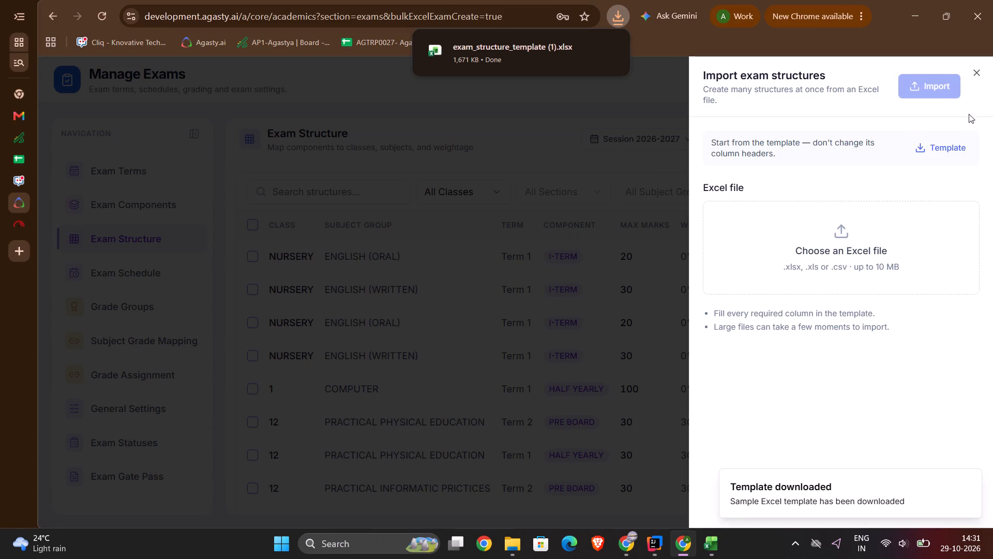
{"action": "left_click", "coordinate": [976, 75]}
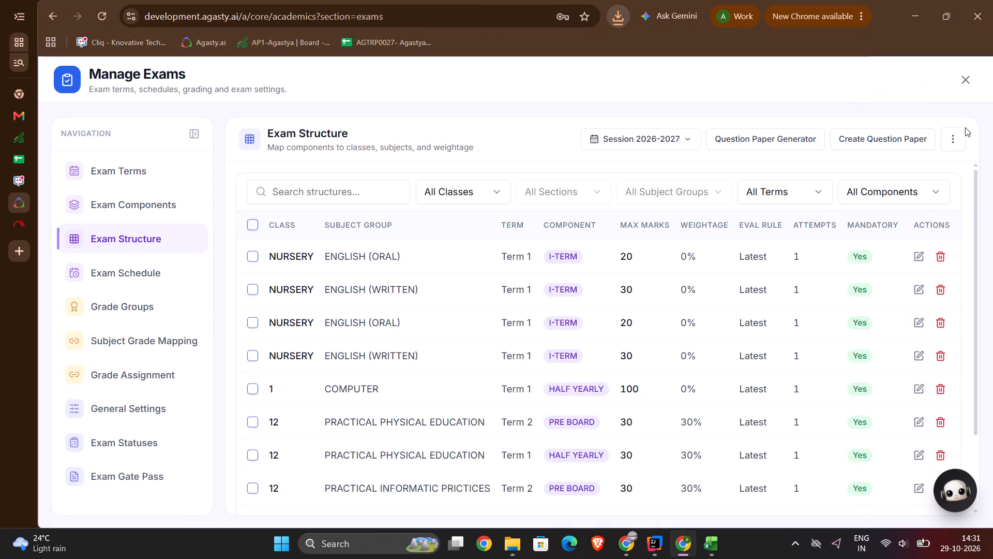
{"action": "left_click", "coordinate": [955, 135]}
{"action": "left_click", "coordinate": [920, 212]}
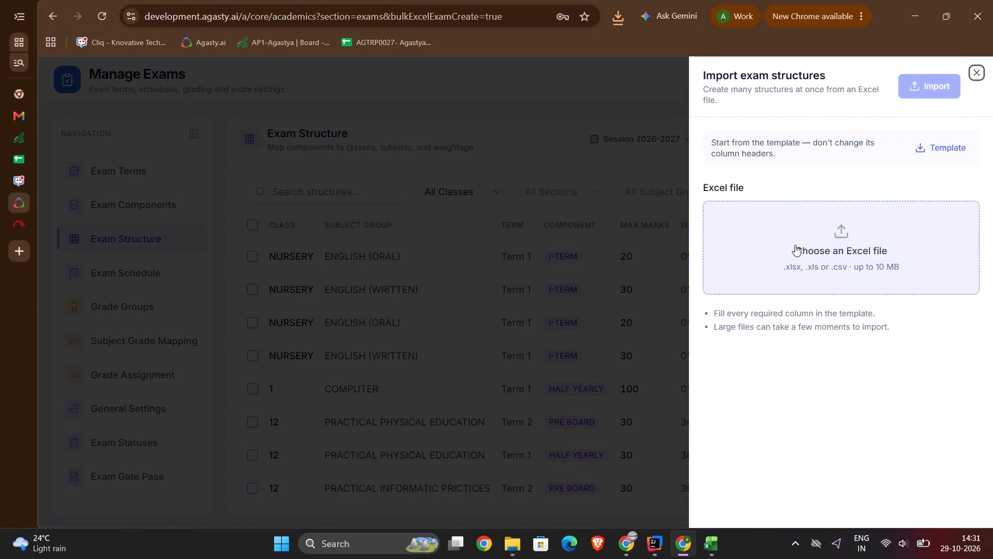
{"action": "left_click", "coordinate": [795, 245]}
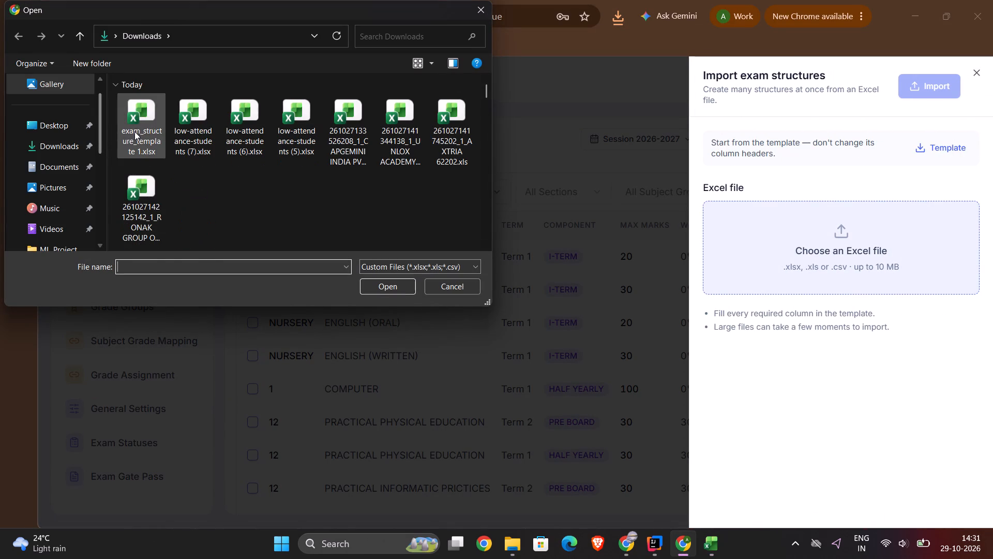
{"action": "left_click", "coordinate": [133, 133]}
{"action": "left_click", "coordinate": [380, 284]}
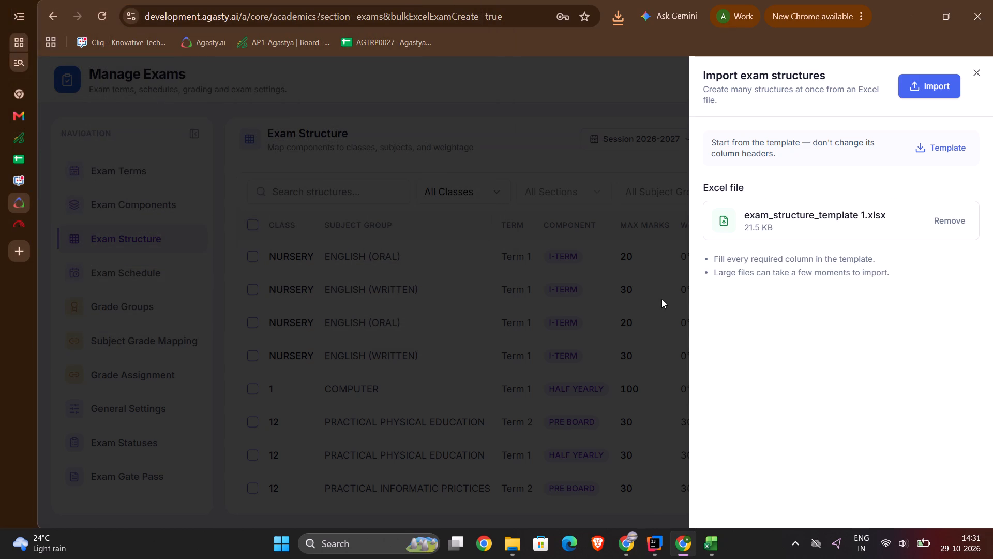
{"action": "left_click", "coordinate": [912, 91]}
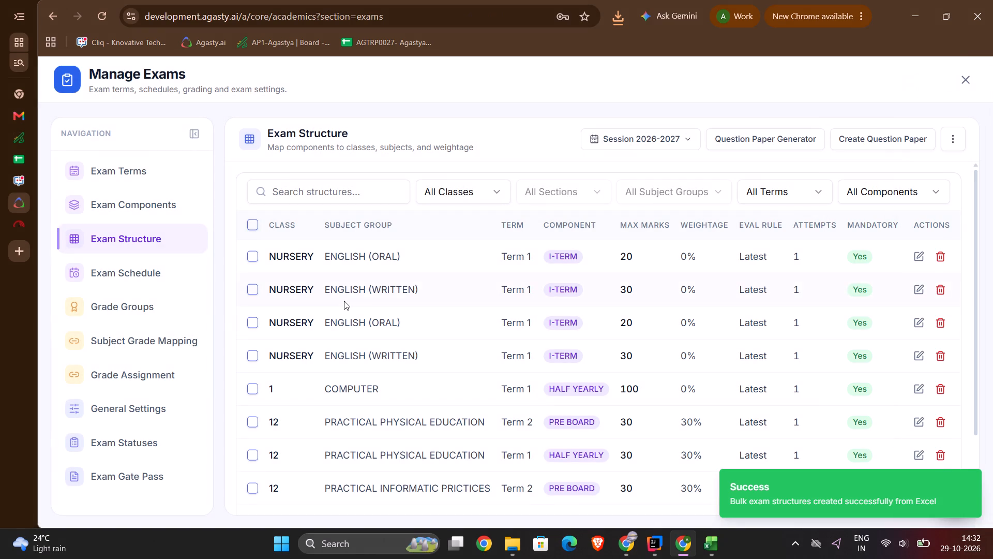
Close exam management, reopen it from the dashboard's Manage Academics section, and recheck the Exam Structure list for the imported NURSERY entries.
{"action": "scroll", "coordinate": [344, 301], "scroll_direction": "up", "scroll_amount": 1}
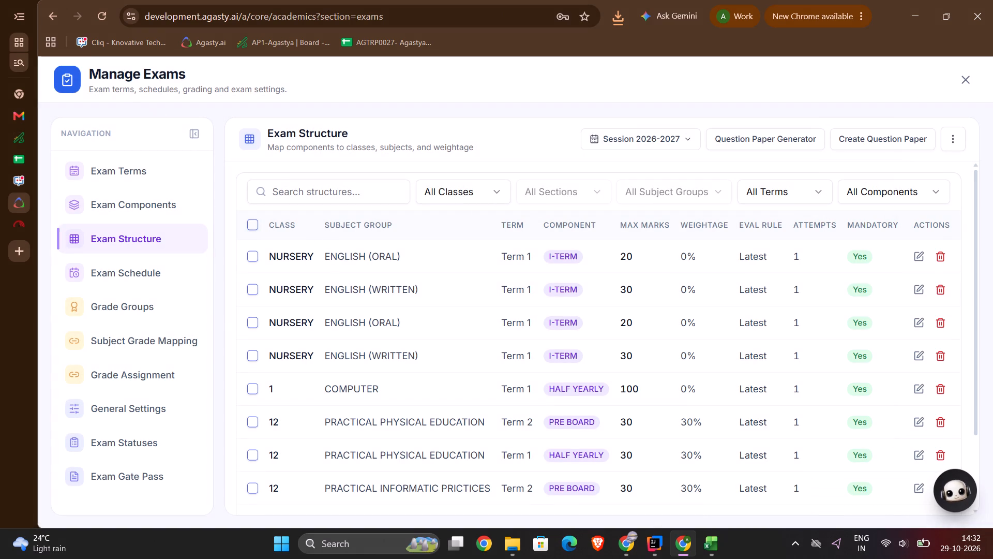
{"action": "left_click", "coordinate": [958, 81]}
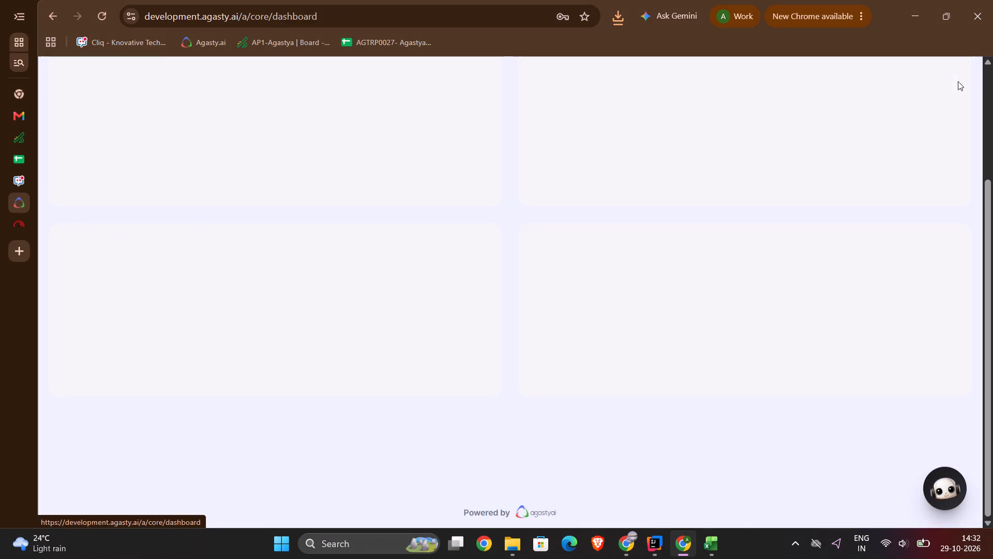
{"action": "scroll", "coordinate": [806, 391], "scroll_direction": "down", "scroll_amount": 5}
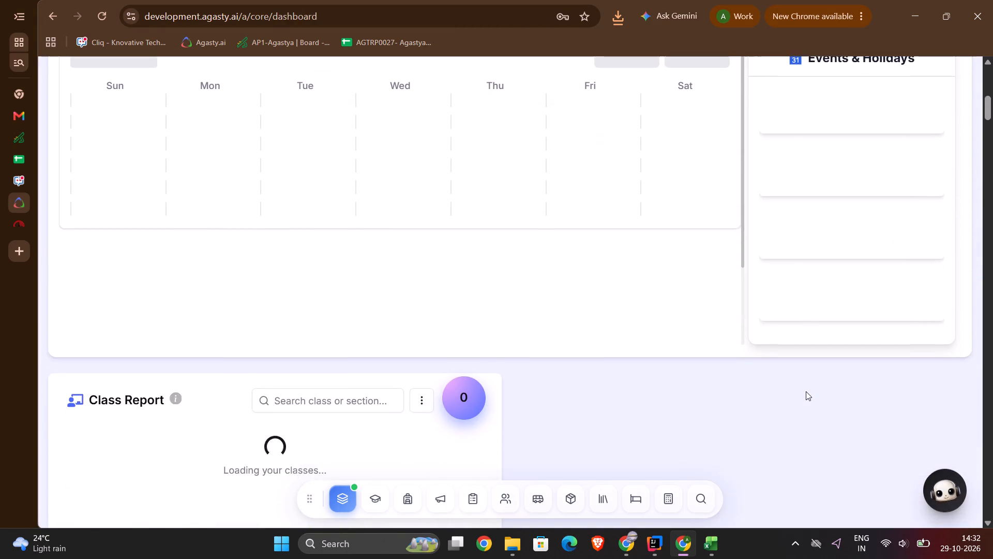
{"action": "scroll", "coordinate": [806, 391], "scroll_direction": "down", "scroll_amount": 4}
{"action": "scroll", "coordinate": [716, 275], "scroll_direction": "down", "scroll_amount": 3}
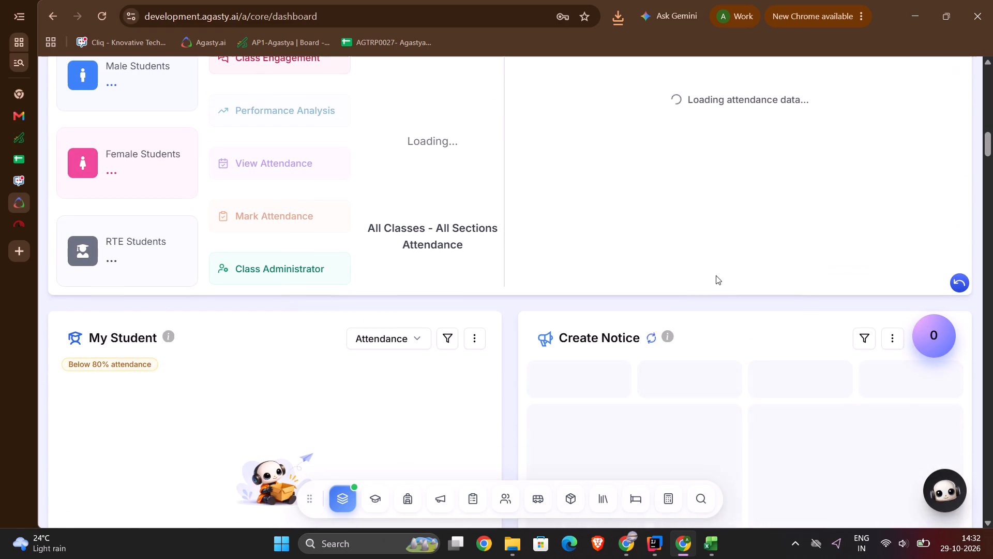
{"action": "scroll", "coordinate": [716, 275], "scroll_direction": "down", "scroll_amount": 1}
{"action": "scroll", "coordinate": [750, 245], "scroll_direction": "down", "scroll_amount": 3}
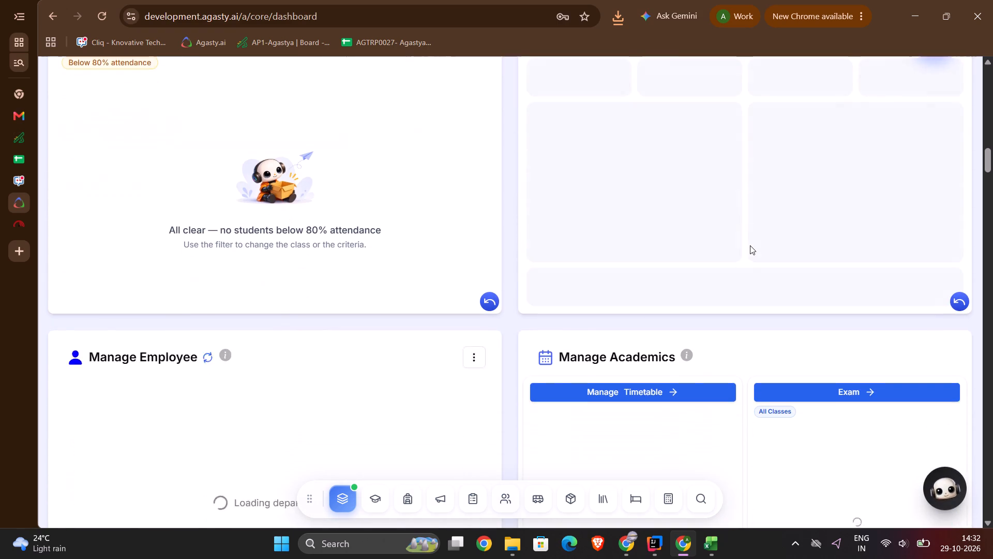
{"action": "scroll", "coordinate": [750, 245], "scroll_direction": "down", "scroll_amount": 1}
{"action": "left_click", "coordinate": [804, 375]}
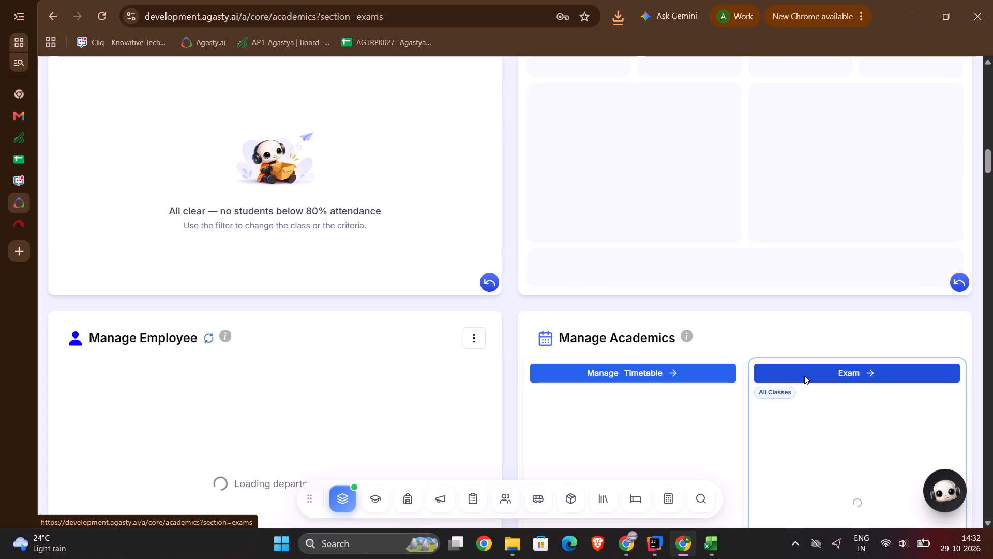
{"action": "left_click", "coordinate": [133, 270]}
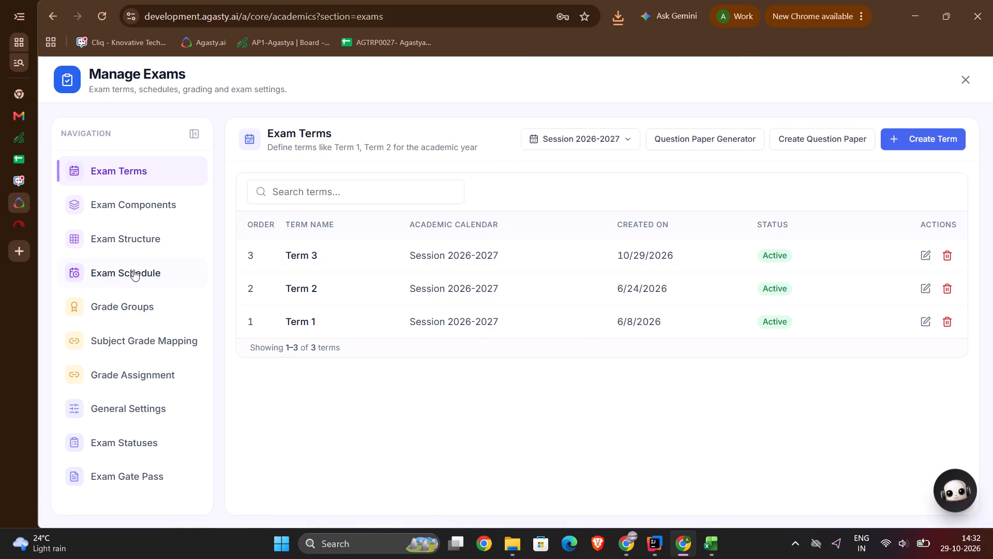
{"action": "left_click", "coordinate": [138, 243]}
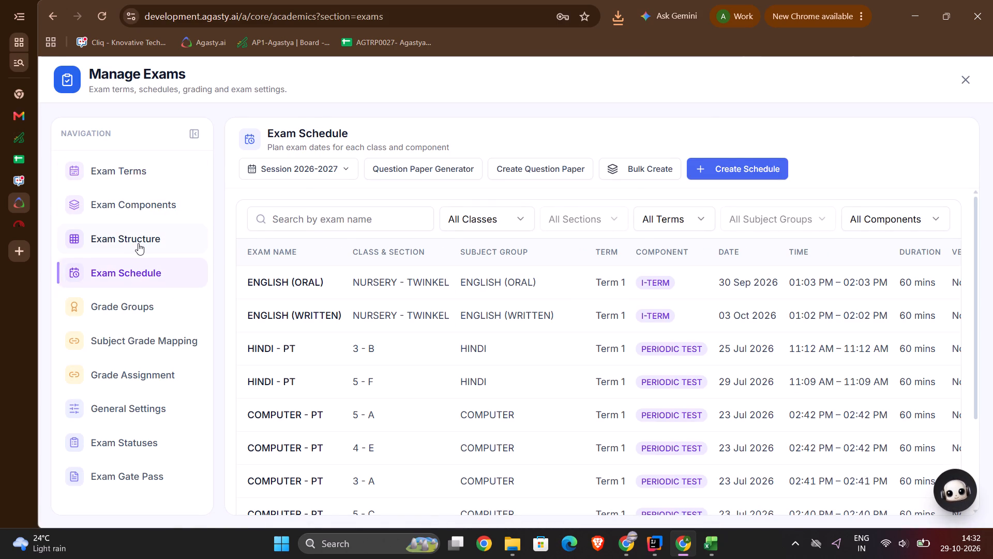
{"action": "scroll", "coordinate": [427, 275], "scroll_direction": "down", "scroll_amount": 3}
{"action": "scroll", "coordinate": [427, 275], "scroll_direction": "up", "scroll_amount": 4}
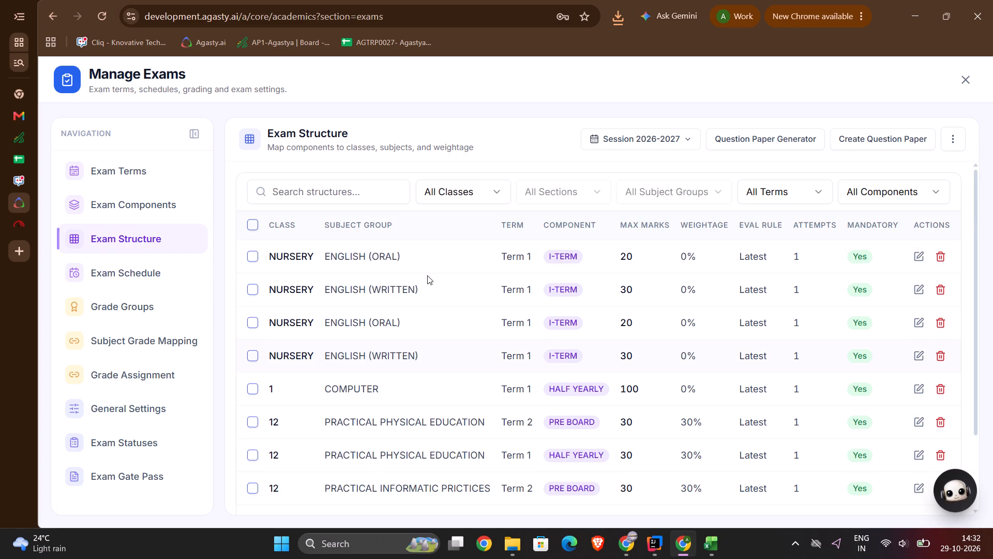
{"action": "scroll", "coordinate": [592, 275], "scroll_direction": "up", "scroll_amount": 1}
Switch to exam_structure_template 1.xlsx in Excel and examine its marks, weightage, evaluation rule and exam name columns.
{"action": "left_click", "coordinate": [469, 193]}
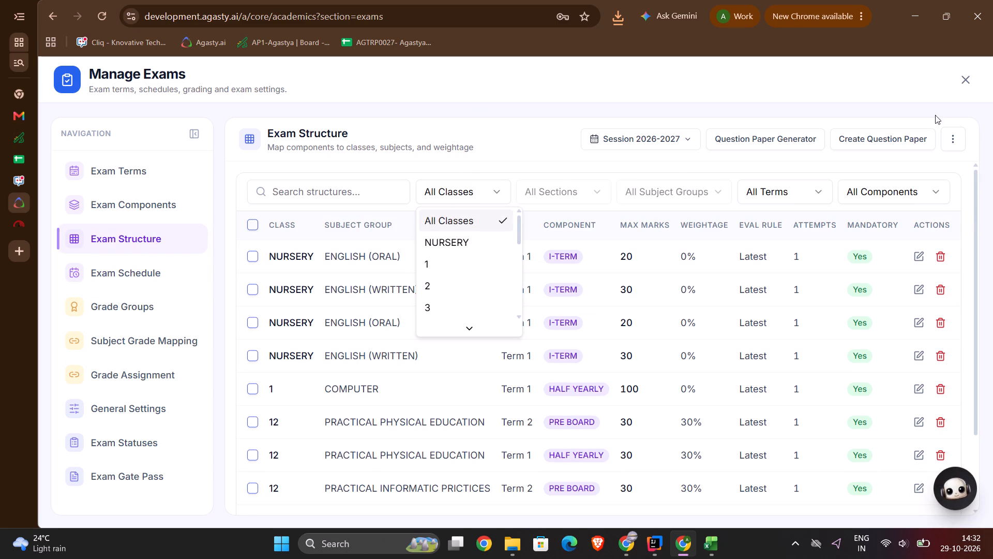
{"action": "left_click", "coordinate": [957, 131]}
{"action": "left_click", "coordinate": [954, 137]}
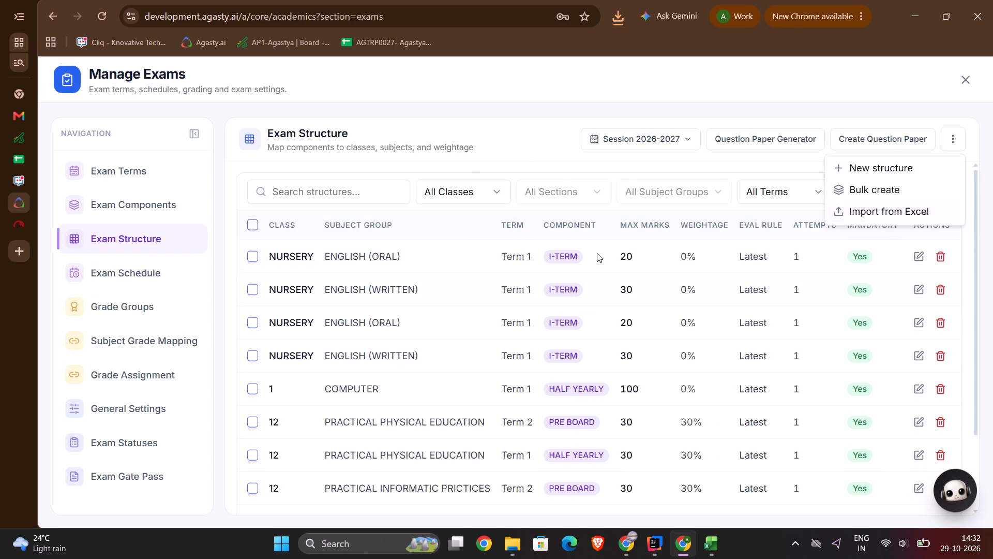
{"action": "left_click", "coordinate": [714, 547]}
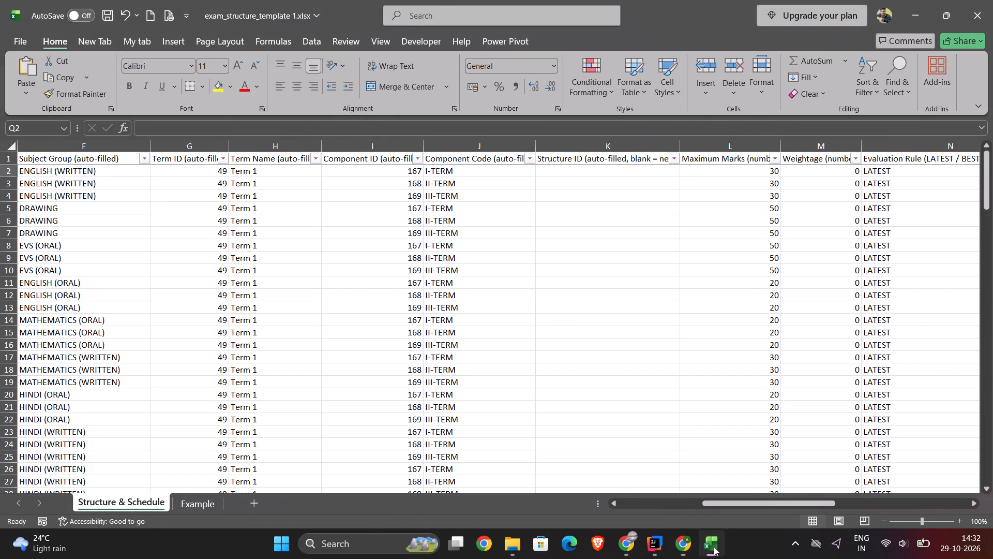
{"action": "scroll", "coordinate": [759, 423], "scroll_direction": "left", "scroll_amount": 4}
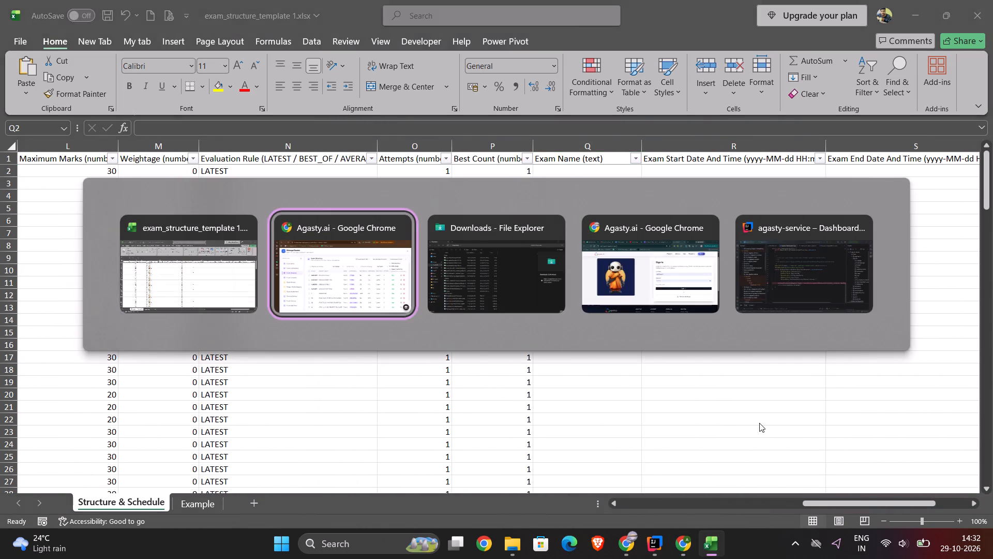
Return to the portal and open the first NURSERY ENGLISH (ORAL) structure for editing to review its details.
{"action": "left_click", "coordinate": [913, 257]}
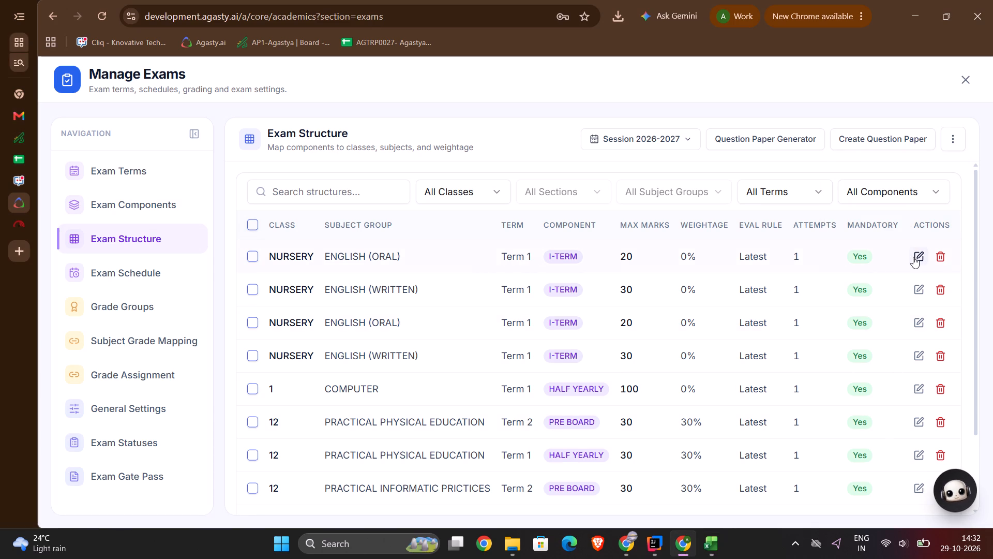
{"action": "scroll", "coordinate": [731, 352], "scroll_direction": "down", "scroll_amount": 1}
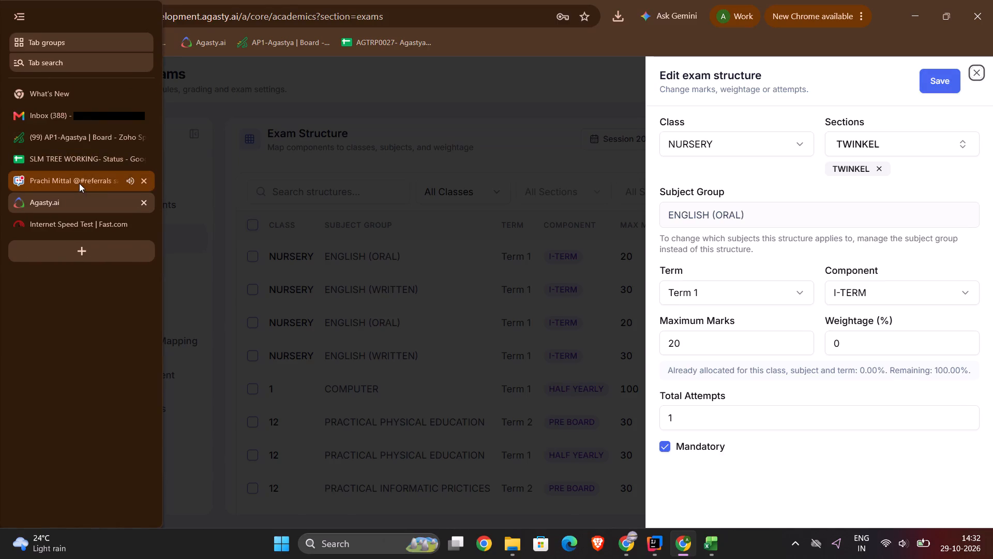
Read the new message in the #referrals channel in Cliq and glance at the AP1-Agastya sprint board.
{"action": "left_click", "coordinate": [79, 183]}
{"action": "left_click", "coordinate": [131, 256]}
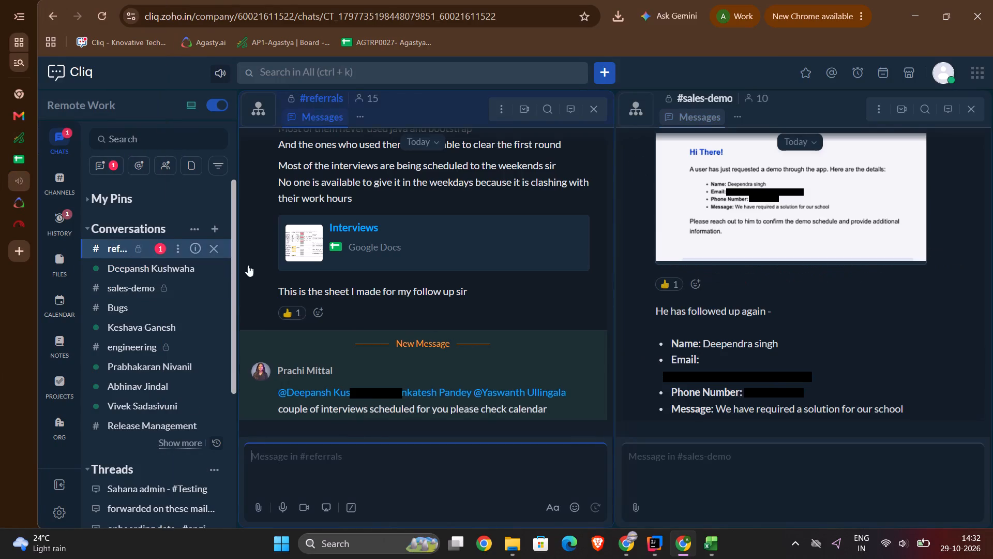
{"action": "scroll", "coordinate": [356, 332], "scroll_direction": "down", "scroll_amount": 1}
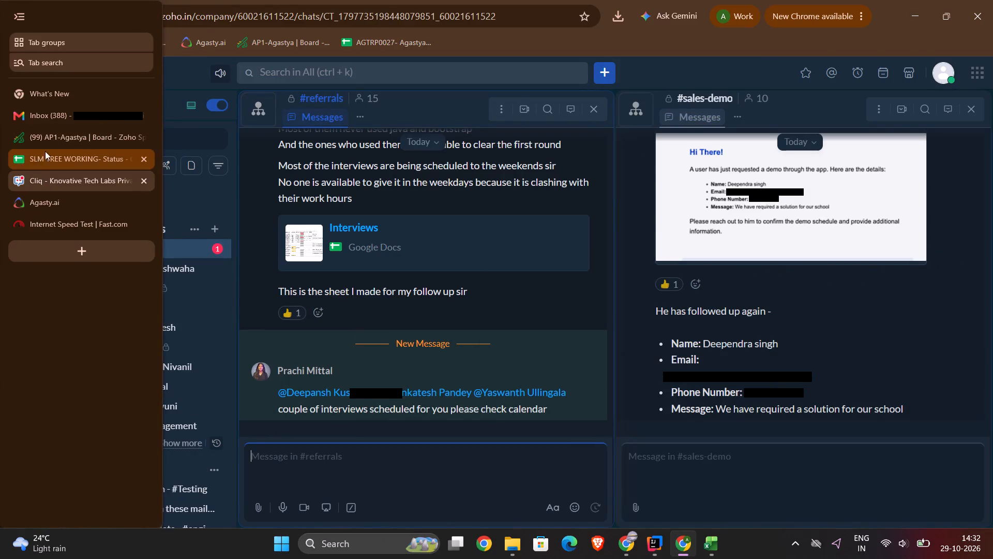
{"action": "left_click", "coordinate": [48, 140]}
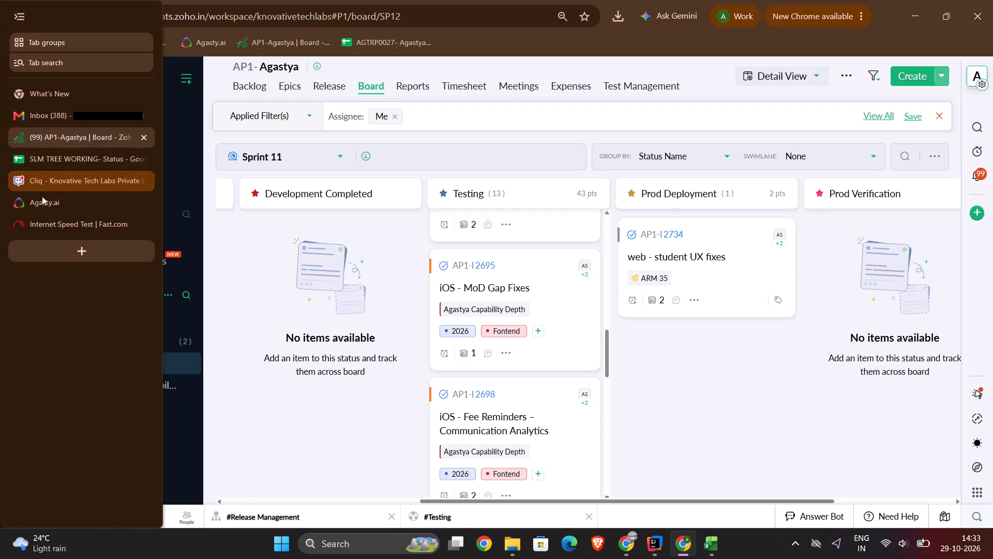
Return to the portal, close the edit form without saving, and reload the Exam Structure list by alternating with Exam Schedule.
{"action": "left_click", "coordinate": [39, 213]}
{"action": "left_click", "coordinate": [45, 197]}
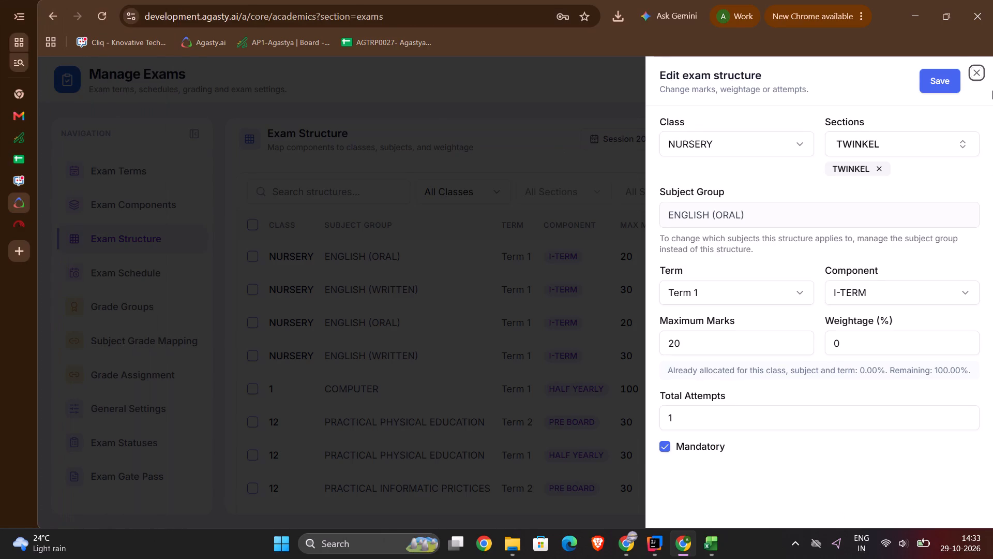
{"action": "left_click", "coordinate": [977, 74]}
{"action": "scroll", "coordinate": [822, 226], "scroll_direction": "up", "scroll_amount": 1}
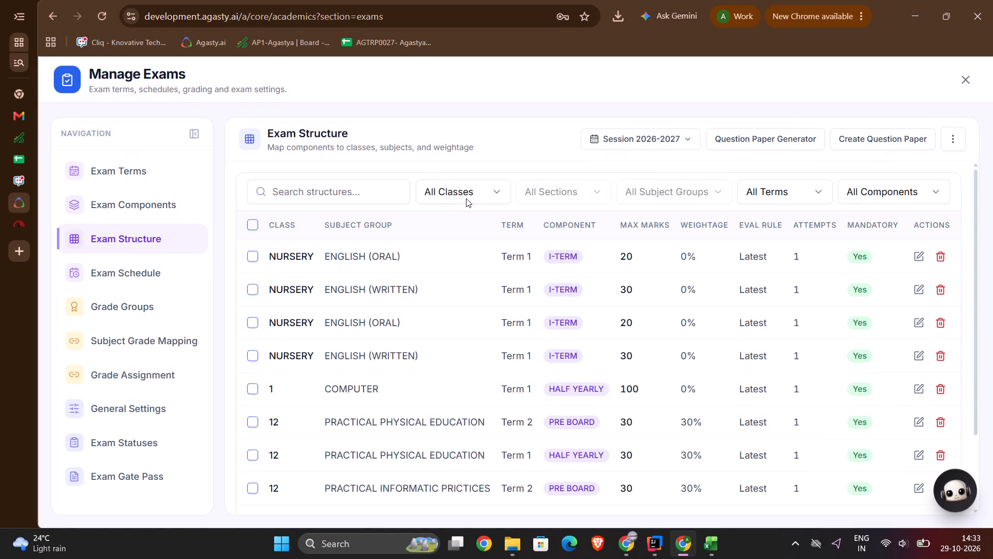
{"action": "left_click", "coordinate": [145, 278]}
{"action": "left_click", "coordinate": [143, 245]}
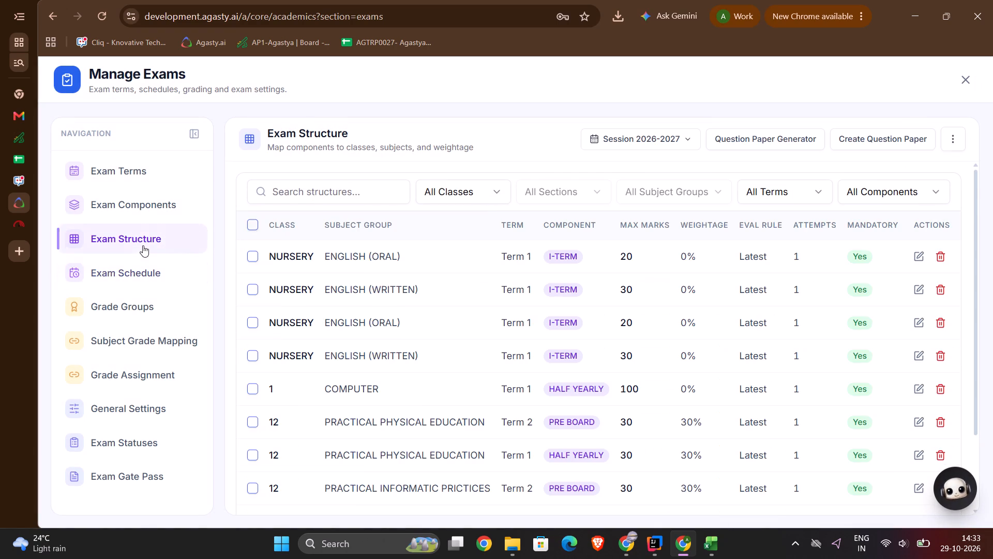
{"action": "left_click", "coordinate": [115, 273]}
{"action": "left_click", "coordinate": [145, 234]}
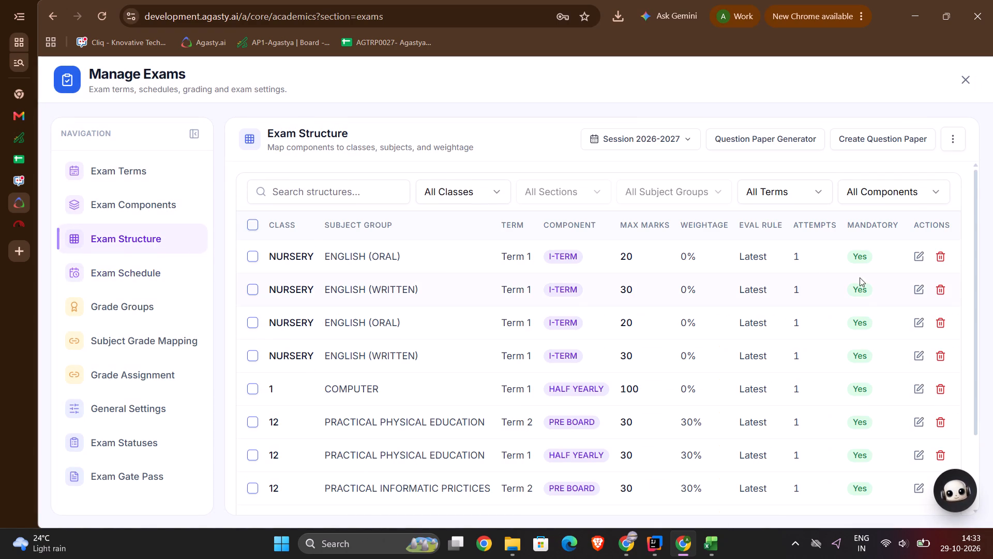
{"action": "scroll", "coordinate": [860, 277], "scroll_direction": "up", "scroll_amount": 1}
{"action": "scroll", "coordinate": [543, 217], "scroll_direction": "up", "scroll_amount": 1}
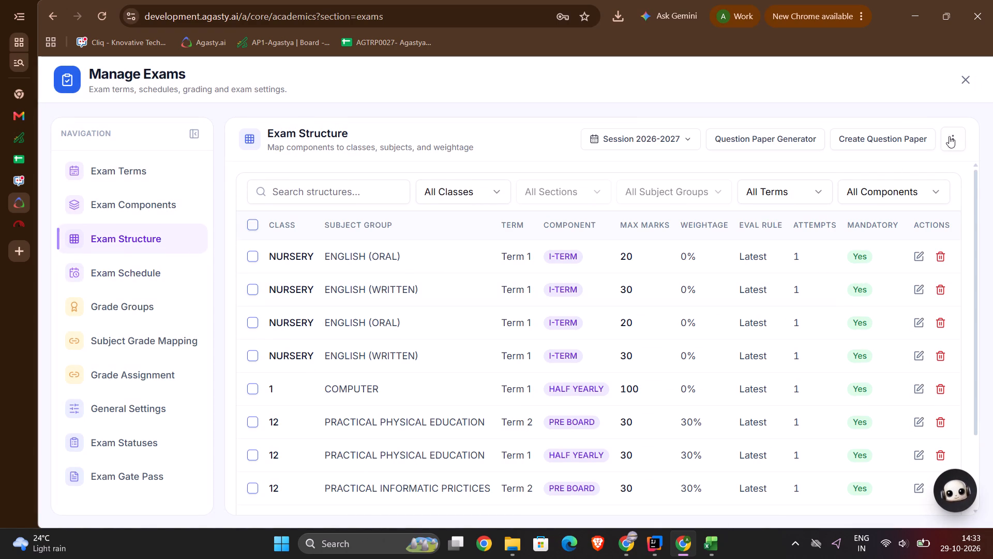
Import exam structures from the Excel file exam_structure_template 1.xlsx in Downloads once more.
{"action": "left_click", "coordinate": [951, 138]}
{"action": "left_click", "coordinate": [899, 207]}
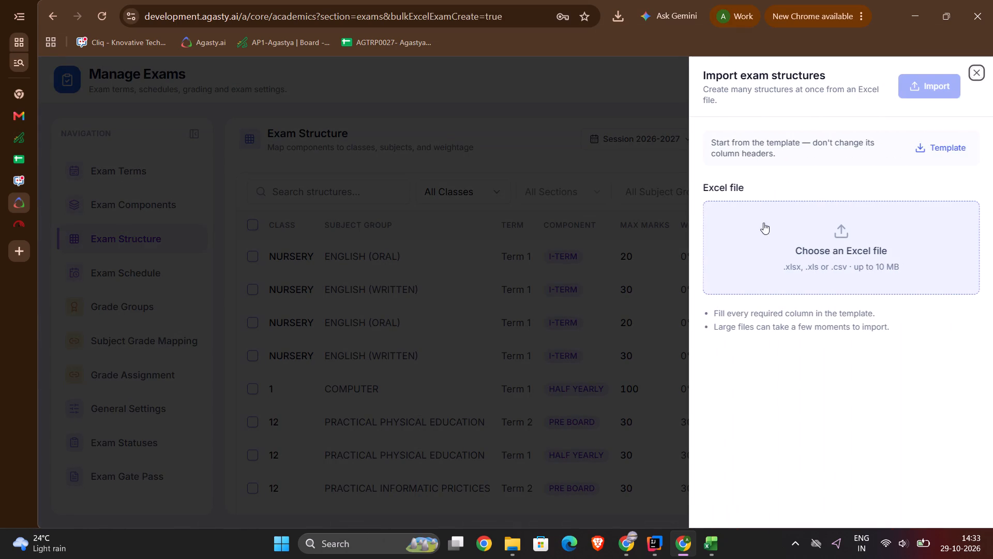
{"action": "left_click", "coordinate": [758, 246]}
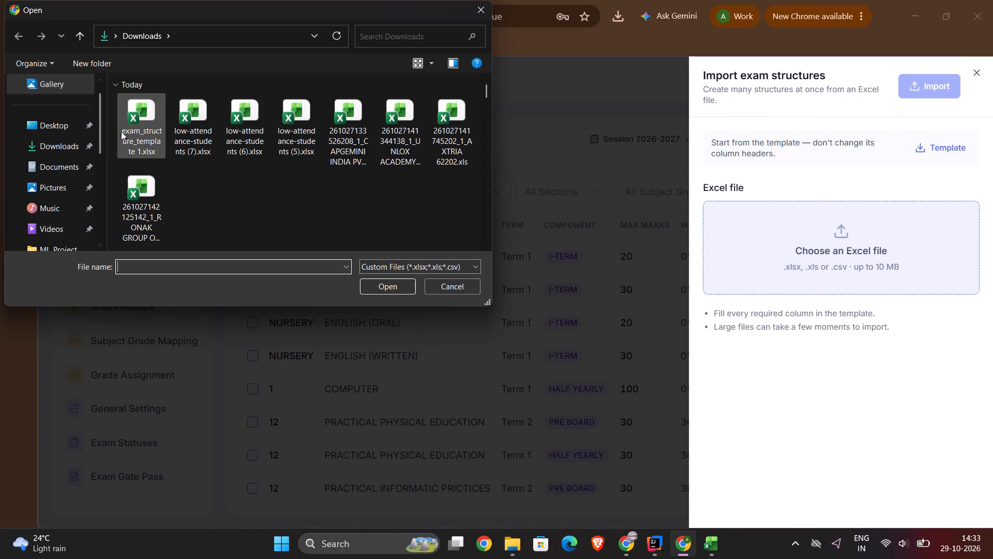
{"action": "left_click", "coordinate": [131, 133]}
{"action": "left_click", "coordinate": [398, 285]}
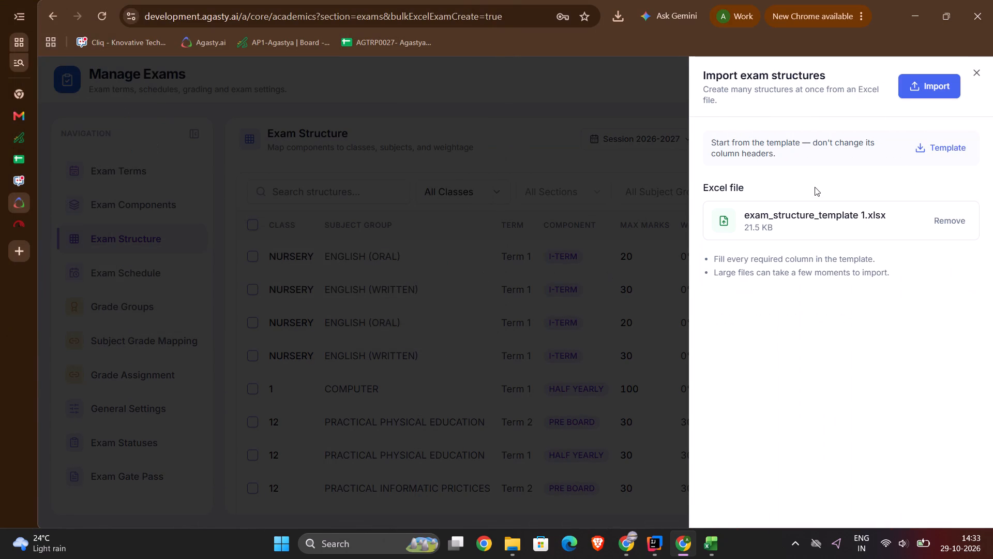
{"action": "left_click", "coordinate": [927, 84]}
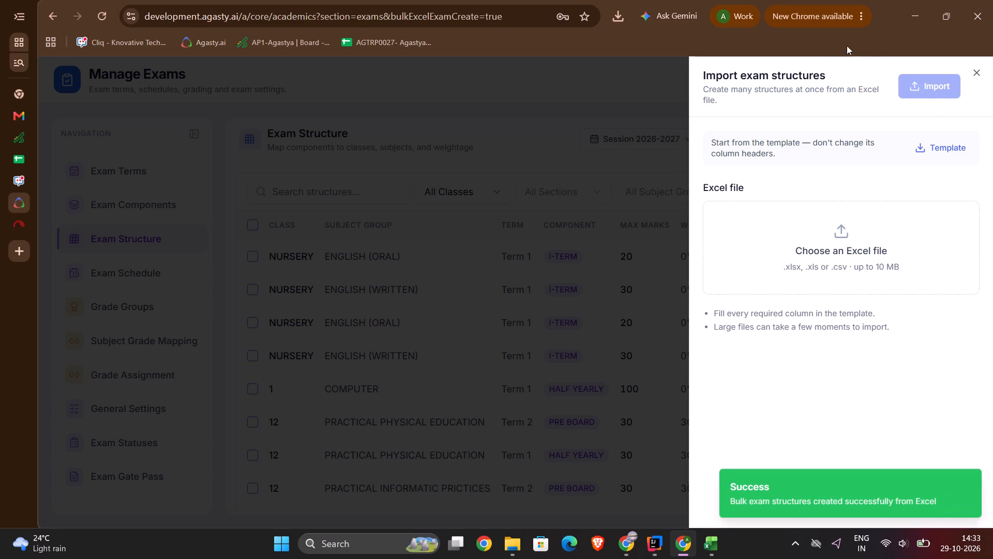
Capture a screenshot of the portal page area showing the import form and its notification.
{"action": "key", "text": "Print"}
{"action": "left_click_drag", "start_coordinate": [40, 60], "coordinate": [992, 522]}
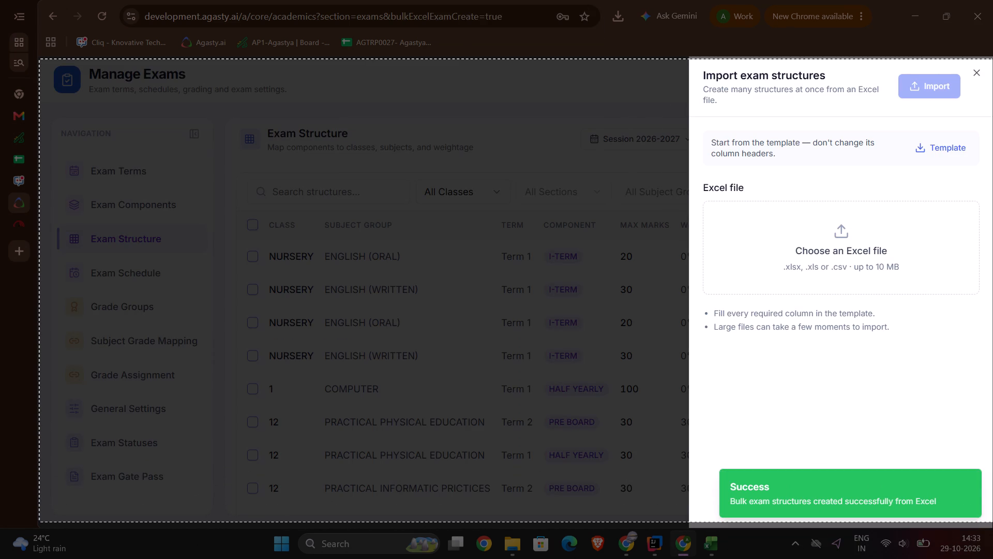
{"action": "left_click_drag", "start_coordinate": [992, 522], "coordinate": [992, 525]}
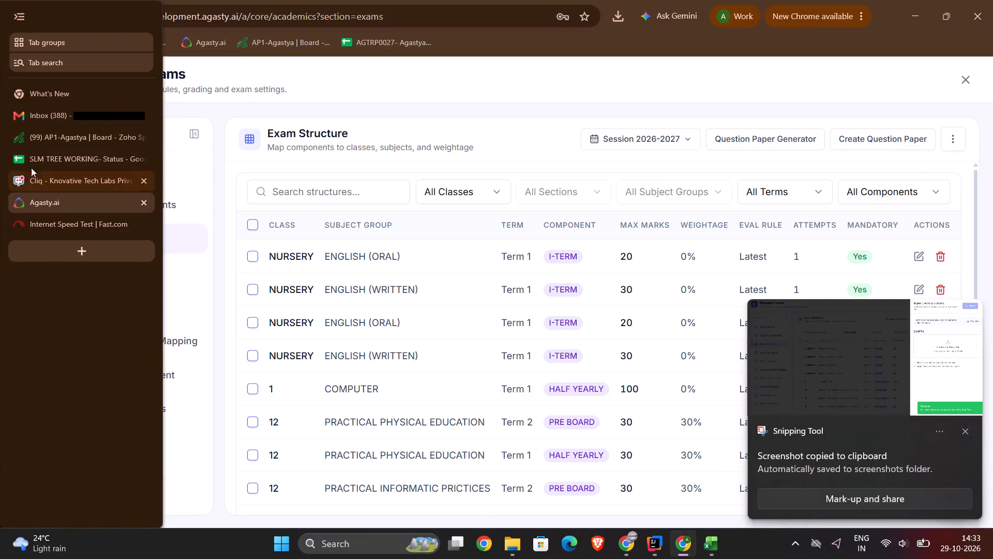
Send the captured screenshot in the Cliq direct chat with the colleague who shared exam_structure_template 1.xlsx.
{"action": "left_click", "coordinate": [61, 153]}
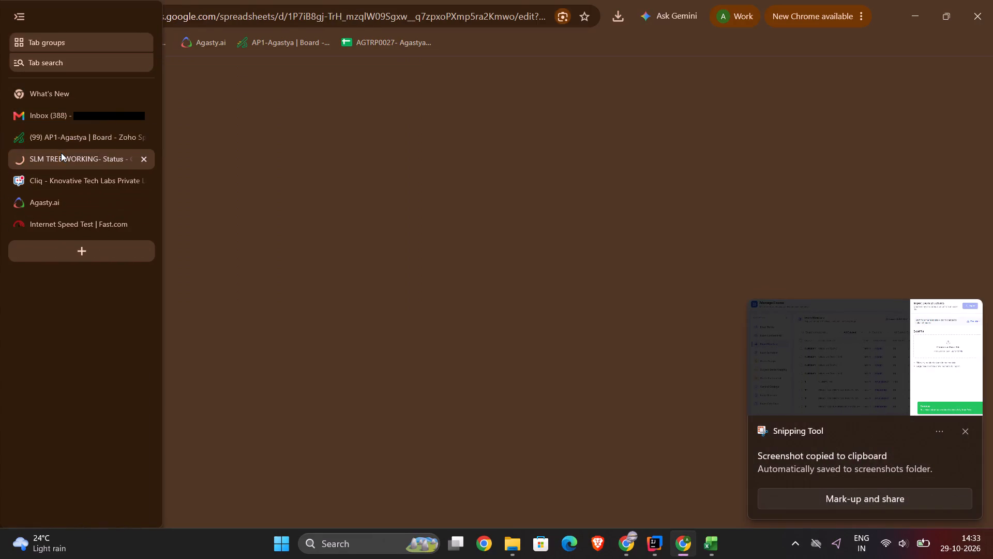
{"action": "left_click", "coordinate": [43, 180]}
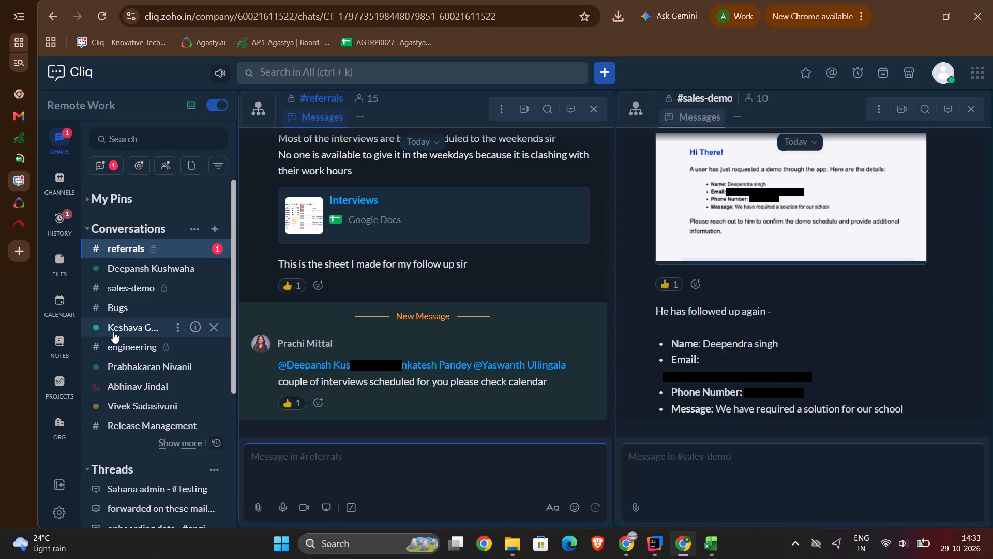
{"action": "left_click", "coordinate": [113, 371]}
{"action": "left_click", "coordinate": [349, 464]}
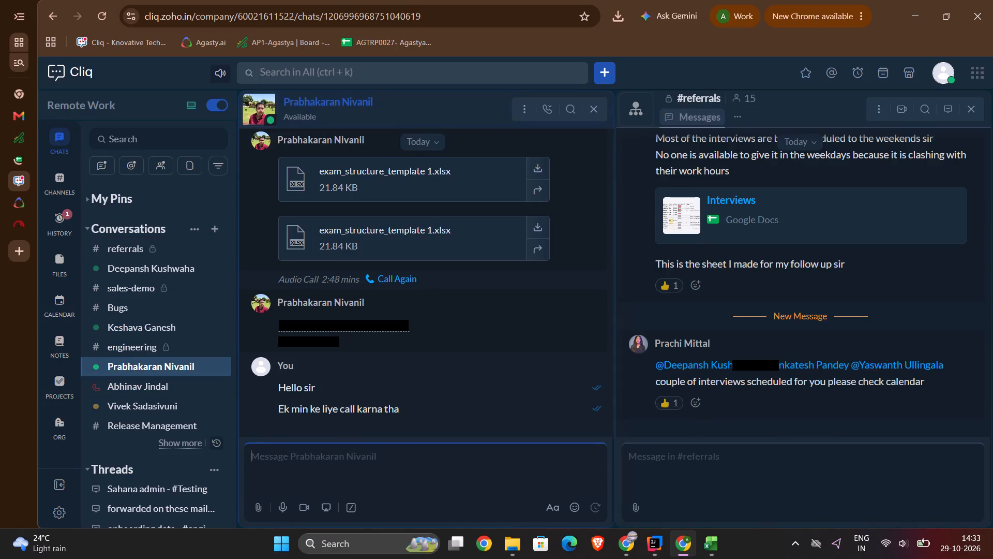
{"action": "key", "text": "ctrl+v"}
{"action": "left_click", "coordinate": [697, 466]}
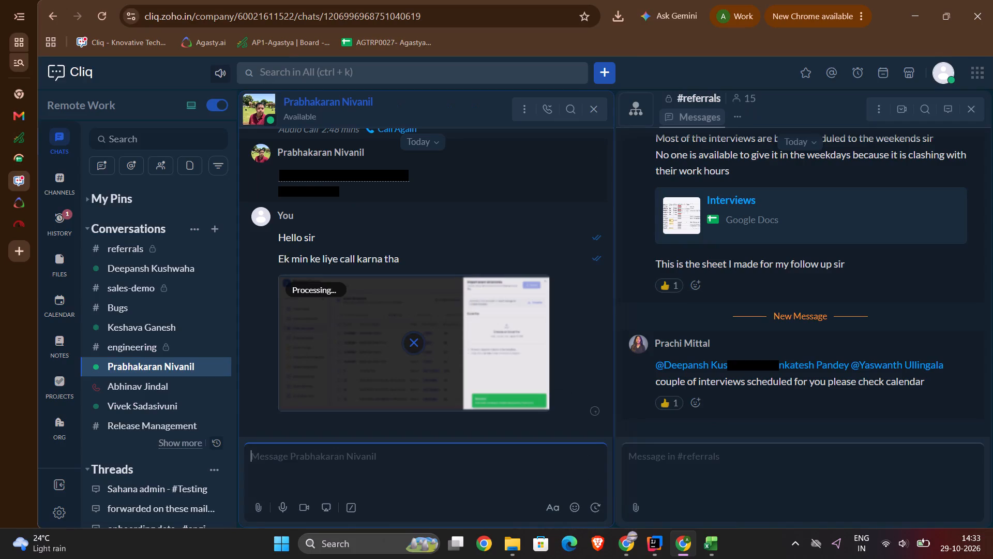
Send the message "its showing successful" in the colleague's direct chat.
{"action": "type", "text": "its gown"}
{"action": "key", "text": "BackSpace"}
{"action": "key", "text": "BackSpace"}
{"action": "key", "text": "BackSpace"}
{"action": "key", "text": "BackSpace"}
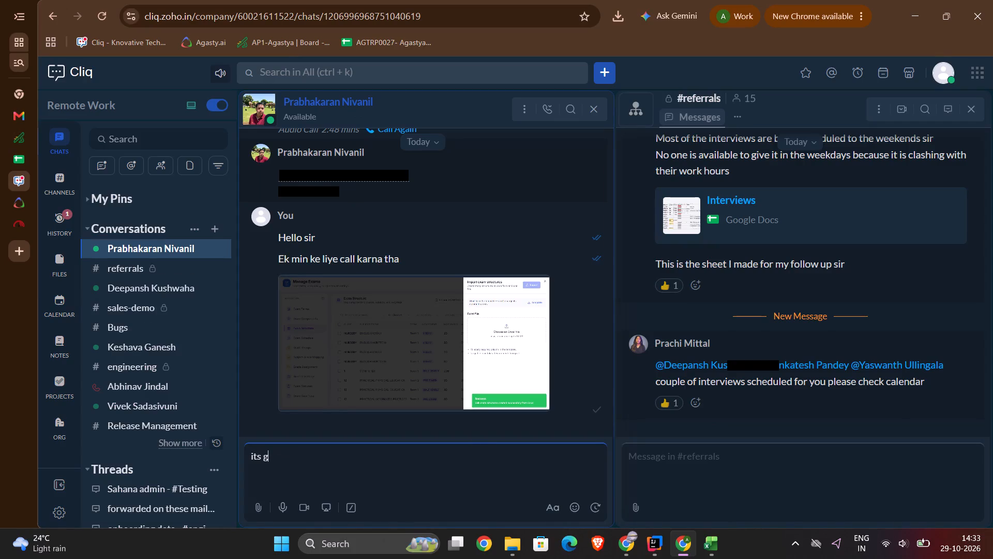
{"action": "type", "text": "showing success ful"}
{"action": "key", "text": "BackSpace"}
{"action": "key", "text": "BackSpace"}
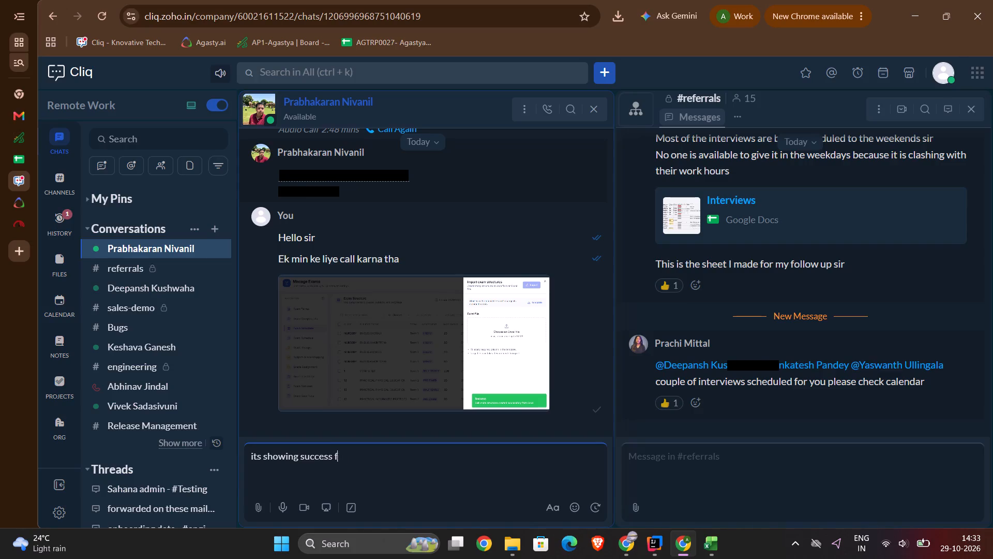
{"action": "key", "text": "BackSpace"}
{"action": "key", "text": "BackSpace"}
{"action": "type", "text": "ful"}
{"action": "key", "text": "Return"}
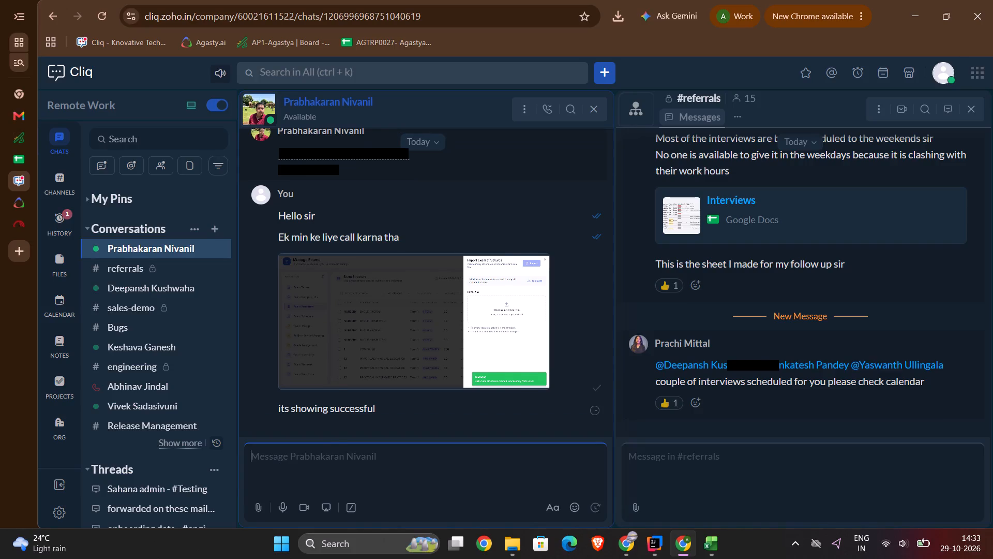
Draft a follow-up message reading "But the data is not uploading" in the same chat.
{"action": "type", "text": "But the data"}
{"action": "key", "text": "space"}
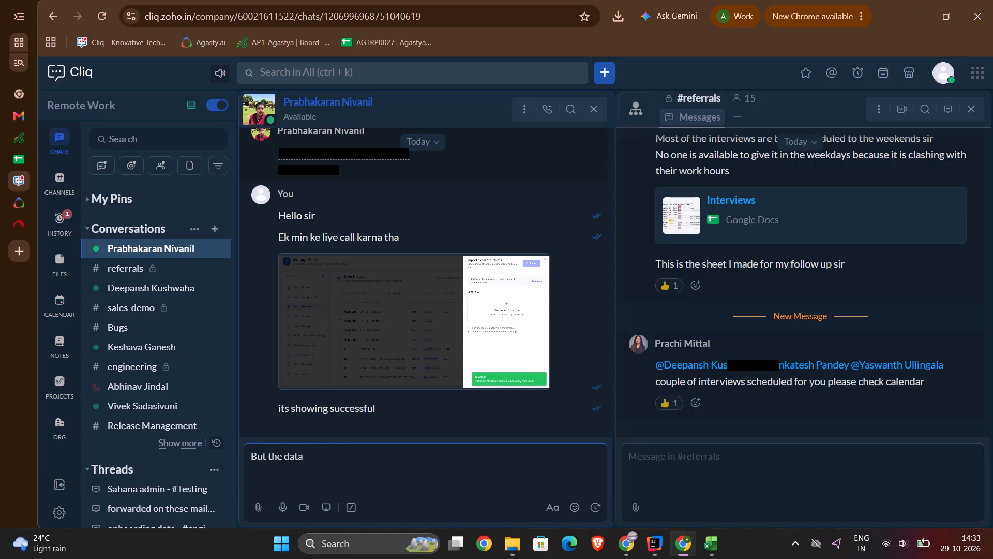
{"action": "type", "text": "is not"}
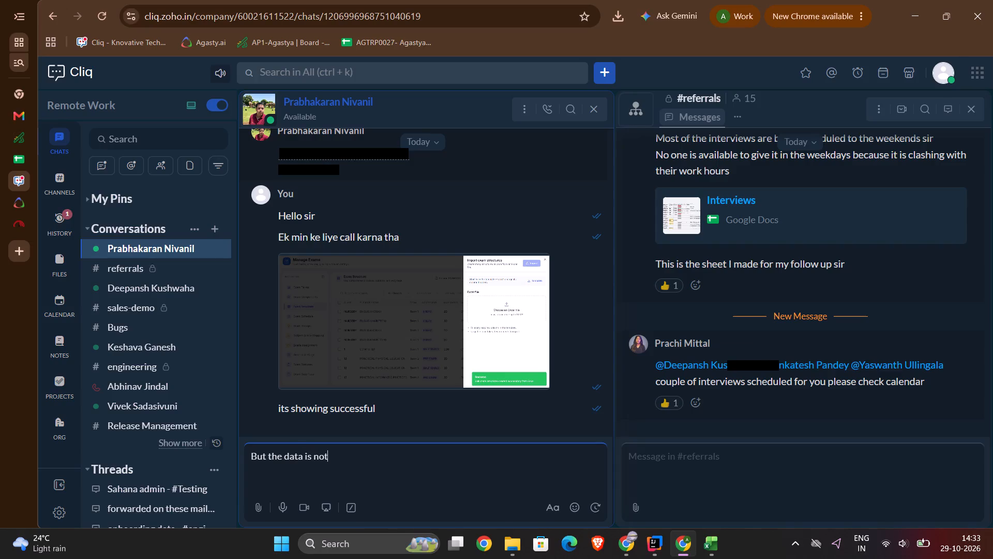
{"action": "key", "text": "space"}
{"action": "type", "text": "upload"}
{"action": "type", "text": "ing"}
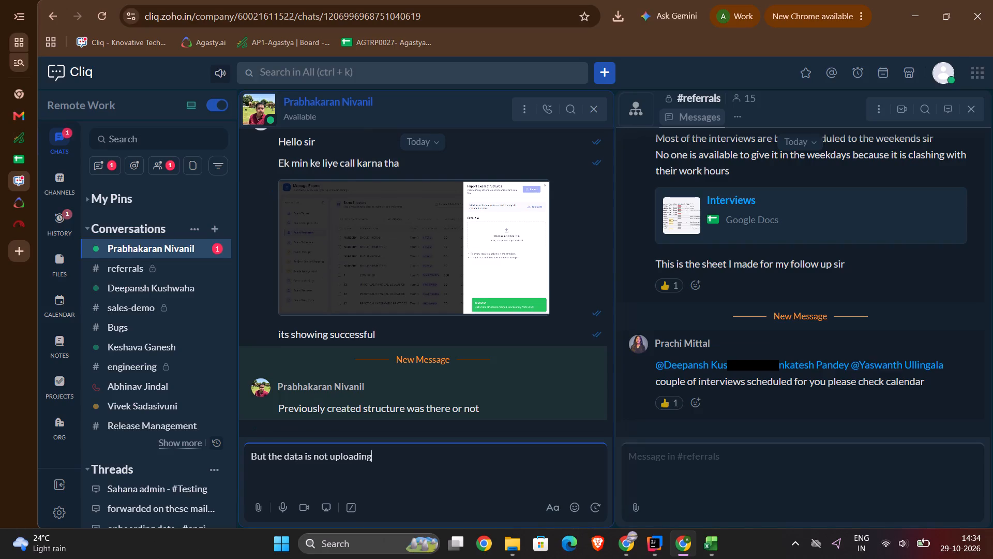
Insert "Yes sir that was there" at the start of the drafted message, before "But the data".
{"action": "key", "text": "Left"}
{"action": "key", "text": "Left"}
{"action": "key", "text": "Left"}
{"action": "key", "text": "Left"}
{"action": "key", "text": "Left"}
{"action": "key", "text": "Left"}
{"action": "key", "text": "Left"}
{"action": "key", "text": "Left"}
{"action": "key", "text": "Left"}
{"action": "key", "text": "Left"}
{"action": "key", "text": "Left"}
{"action": "key", "text": "Left"}
{"action": "key", "text": "Left"}
{"action": "key", "text": "Left"}
{"action": "key", "text": "Left"}
{"action": "key", "text": "Left"}
{"action": "key", "text": "Left"}
{"action": "key", "text": "Left"}
{"action": "key", "text": "Left"}
{"action": "key", "text": "Left"}
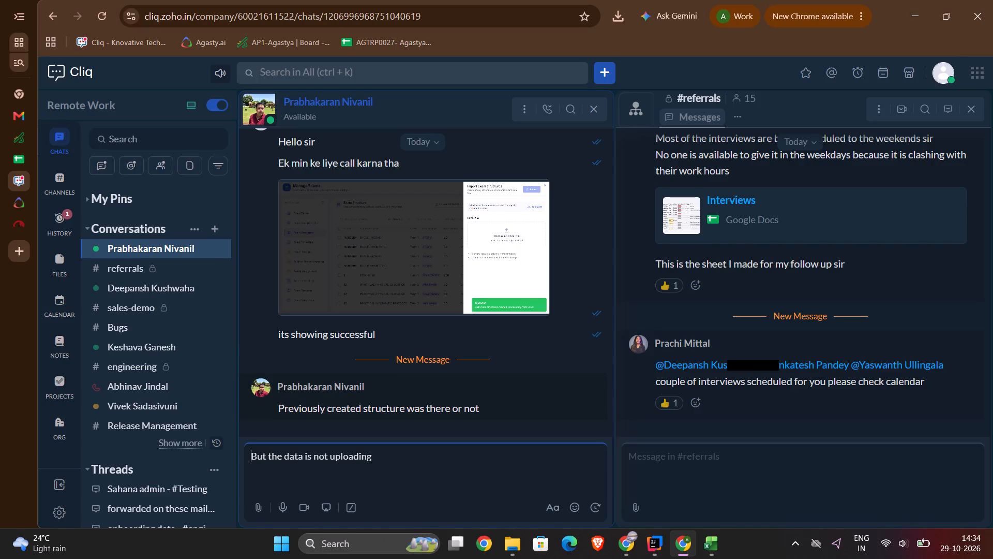
{"action": "type", "text": "Yes sie"}
{"action": "key", "text": "space"}
{"action": "key", "text": "BackSpace"}
{"action": "key", "text": "BackSpace"}
{"action": "type", "text": "r that"}
{"action": "key", "text": "space"}
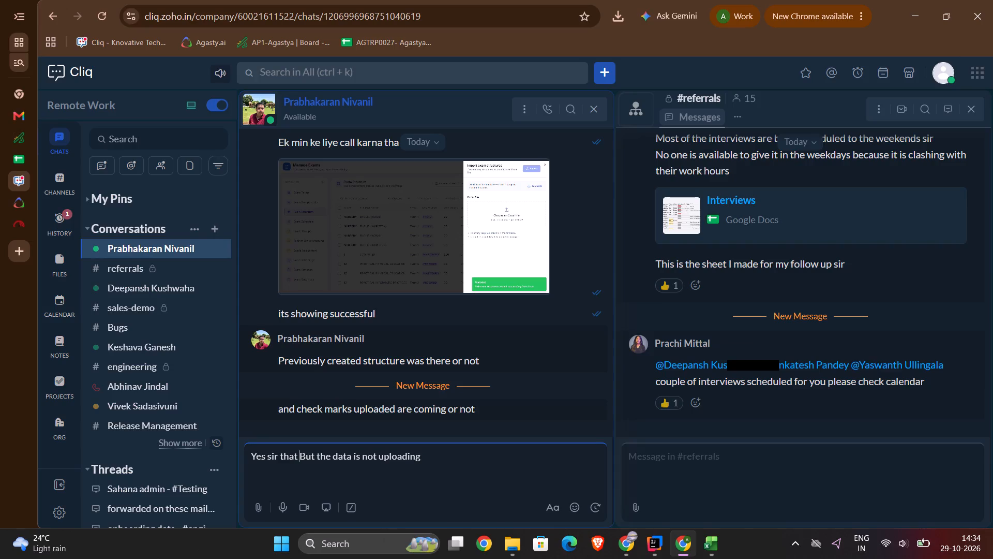
{"action": "type", "text": "was there"}
{"action": "key", "text": "space"}
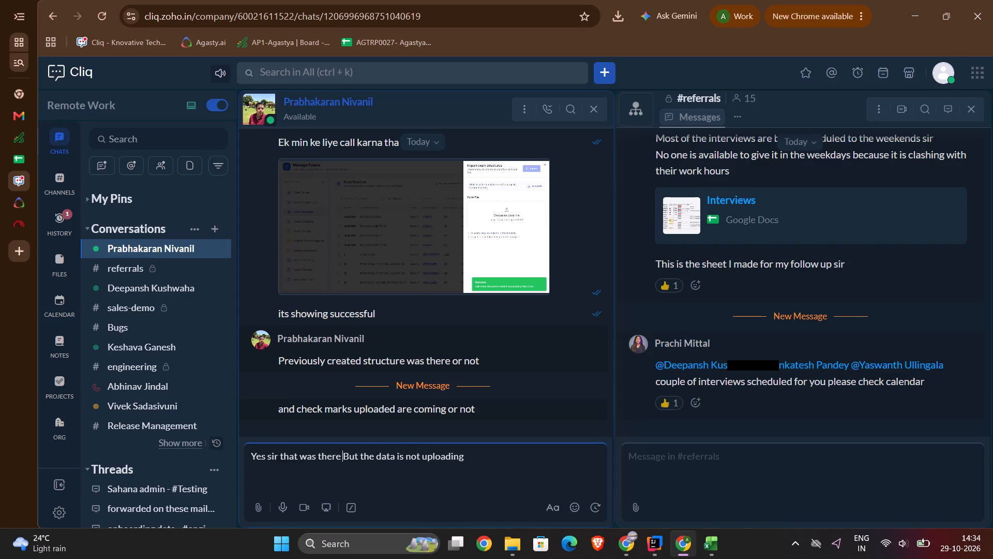
Replace the draft's ending "is not uploading" with "that i uploaded is not coming" and send the message.
{"action": "key", "text": "Right"}
{"action": "key", "text": "Right"}
{"action": "key", "text": "Right"}
{"action": "key", "text": "Right"}
{"action": "key", "text": "Right"}
{"action": "key", "text": "Right"}
{"action": "key", "text": "Right"}
{"action": "key", "text": "Right"}
{"action": "key", "text": "Right"}
{"action": "key", "text": "Right"}
{"action": "key", "text": "Right"}
{"action": "key", "text": "Right"}
{"action": "key", "text": "Right"}
{"action": "key", "text": "Right"}
{"action": "key", "text": "Right"}
{"action": "key", "text": "Left"}
{"action": "key", "text": "Right"}
{"action": "left_click", "coordinate": [374, 457]}
{"action": "key", "text": "Right"}
{"action": "key", "text": "Right"}
{"action": "key", "text": "Right"}
{"action": "key", "text": "Right"}
{"action": "key", "text": "Right"}
{"action": "key", "text": "Right"}
{"action": "key", "text": "Right"}
{"action": "key", "text": "Right"}
{"action": "key", "text": "Right"}
{"action": "key", "text": "Right"}
{"action": "key", "text": "Right"}
{"action": "key", "text": "Right"}
{"action": "key", "text": "Right"}
{"action": "key", "text": "Right"}
{"action": "key", "text": "Right"}
{"action": "key", "text": "Right"}
{"action": "key", "text": "Right"}
{"action": "key", "text": "Right"}
{"action": "key", "text": "Right"}
{"action": "key", "text": "Right"}
{"action": "key", "text": "Right"}
{"action": "key", "text": "Right"}
{"action": "key", "text": "Right"}
{"action": "key", "text": "BackSpace"}
{"action": "key", "text": "BackSpace"}
{"action": "key", "text": "BackSpace"}
{"action": "key", "text": "BackSpace"}
{"action": "key", "text": "BackSpace"}
{"action": "key", "text": "BackSpace"}
{"action": "key", "text": "BackSpace"}
{"action": "key", "text": "BackSpace"}
{"action": "key", "text": "BackSpace"}
{"action": "key", "text": "BackSpace"}
{"action": "key", "text": "BackSpace"}
{"action": "key", "text": "BackSpace"}
{"action": "key", "text": "BackSpace"}
{"action": "key", "text": "BackSpace"}
{"action": "key", "text": "BackSpace"}
{"action": "key", "text": "BackSpace"}
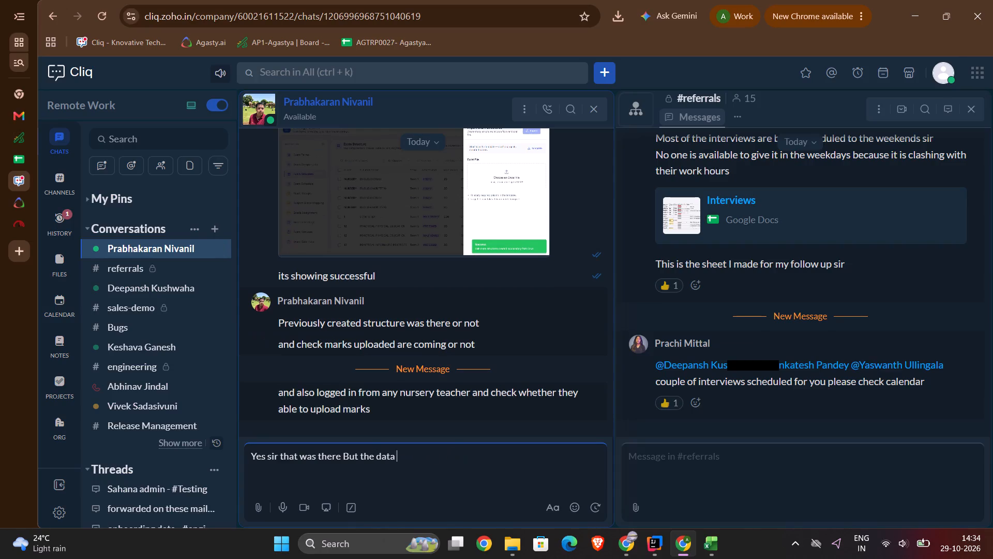
{"action": "type", "text": "that i uploaded is not"}
{"action": "key", "text": "space"}
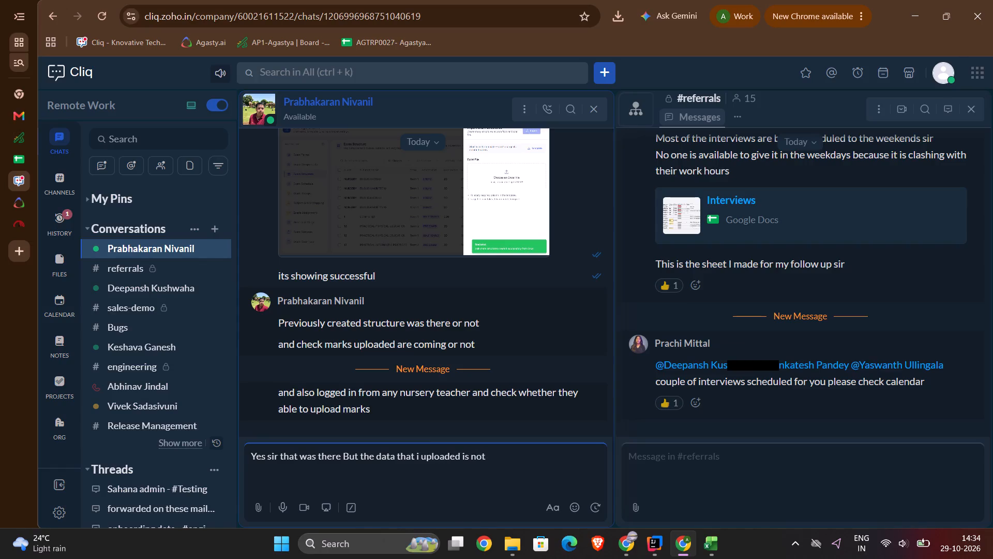
{"action": "type", "text": "coming"}
{"action": "key", "text": "Return"}
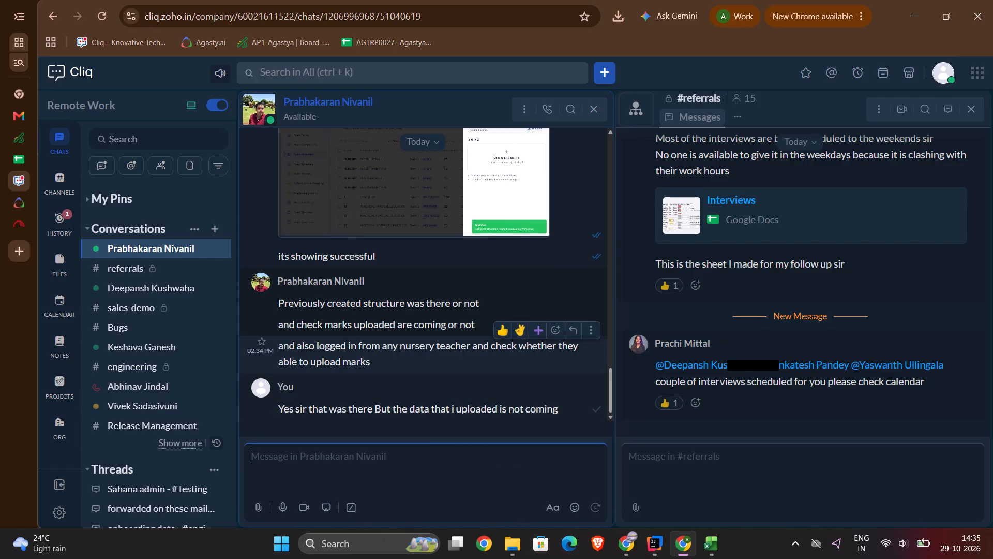
Review the colleague's chat questions, switch to the Agasty.ai portal, and examine the NURSERY entries in the Exam Structure list.
{"action": "scroll", "coordinate": [360, 348], "scroll_direction": "down", "scroll_amount": 1}
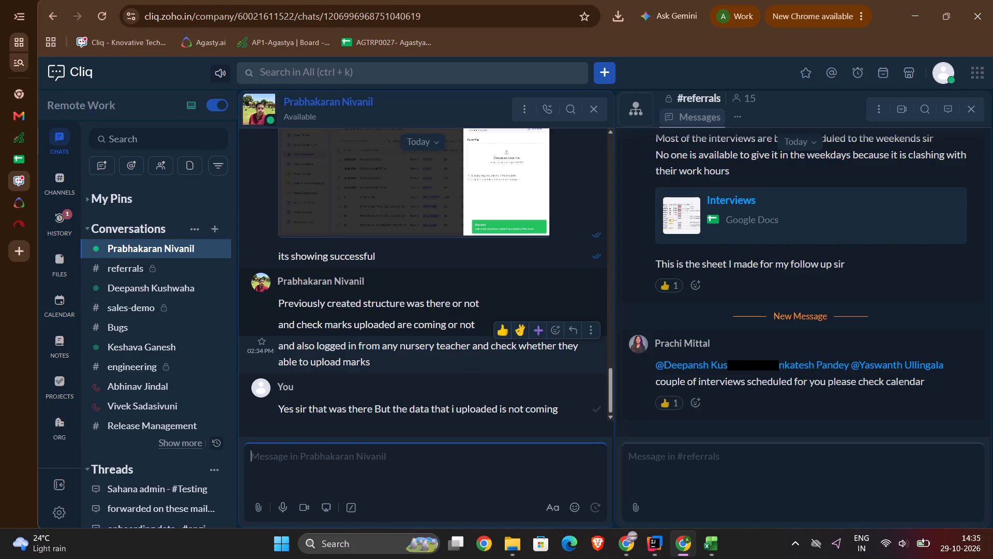
{"action": "left_click", "coordinate": [351, 453]}
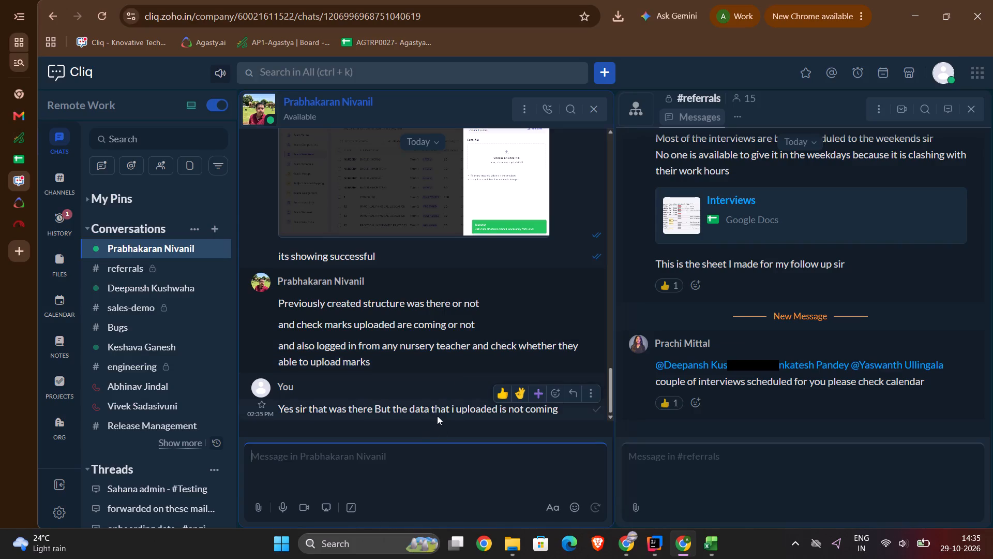
{"action": "scroll", "coordinate": [437, 416], "scroll_direction": "down", "scroll_amount": 1}
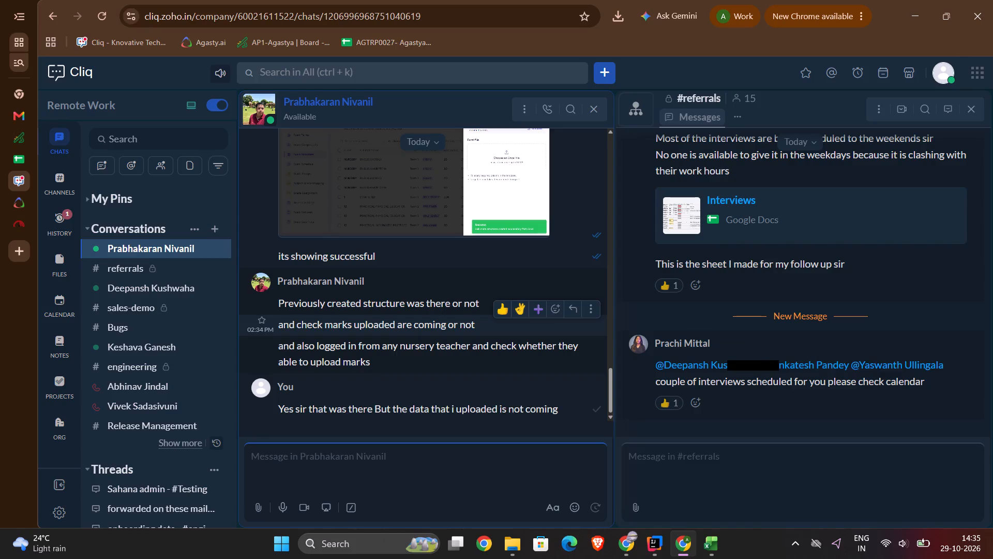
{"action": "left_click", "coordinate": [350, 326]}
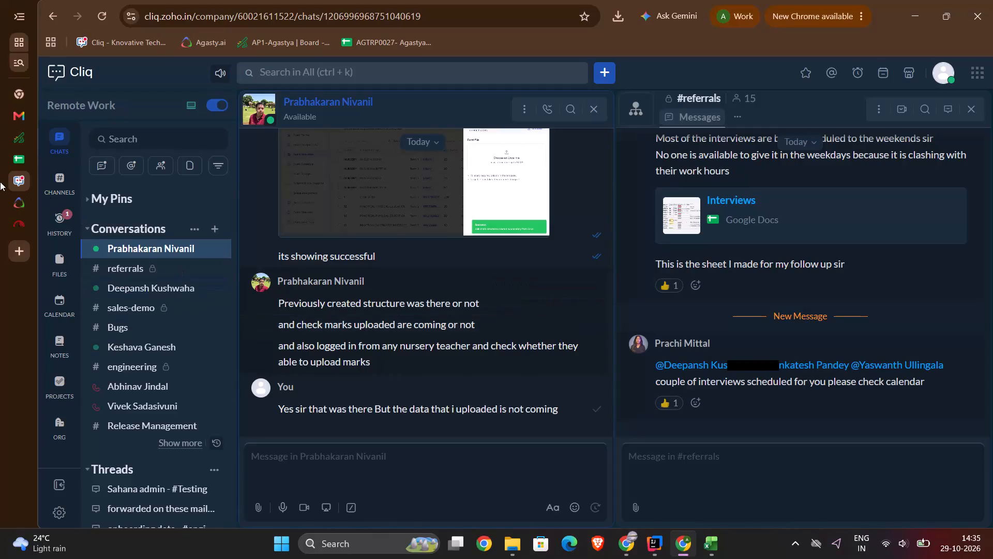
{"action": "left_click", "coordinate": [36, 201]}
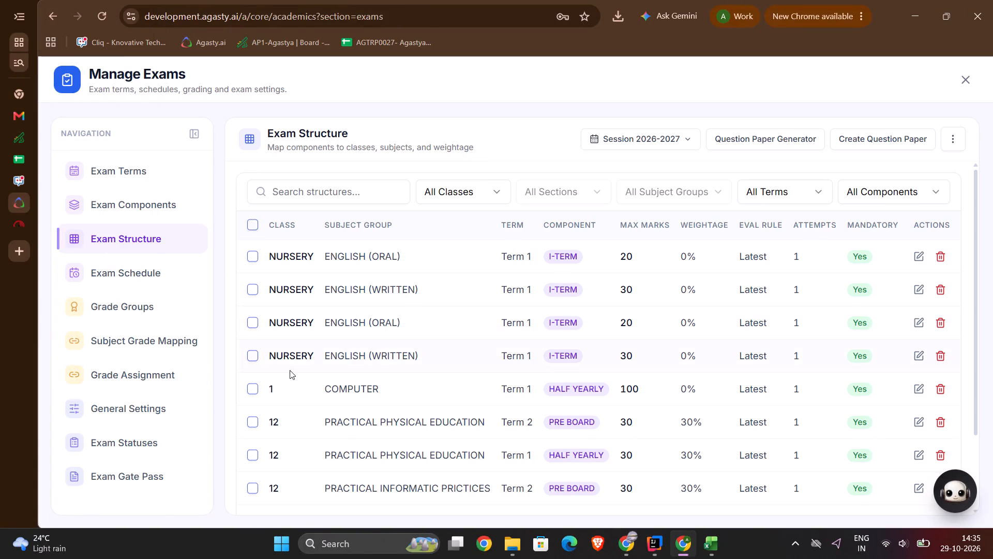
{"action": "scroll", "coordinate": [290, 370], "scroll_direction": "up", "scroll_amount": 1}
{"action": "scroll", "coordinate": [584, 359], "scroll_direction": "left", "scroll_amount": 2}
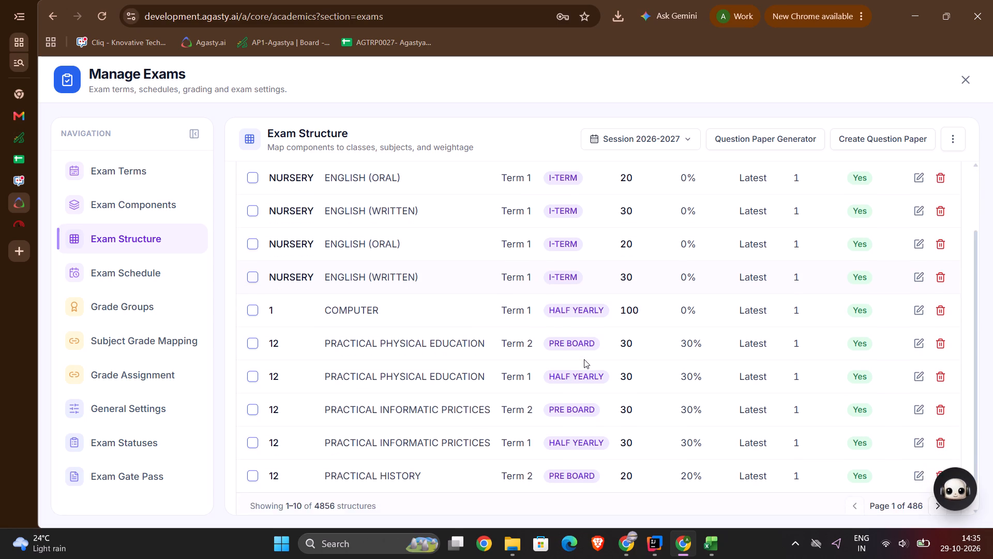
{"action": "scroll", "coordinate": [708, 327], "scroll_direction": "left", "scroll_amount": 1}
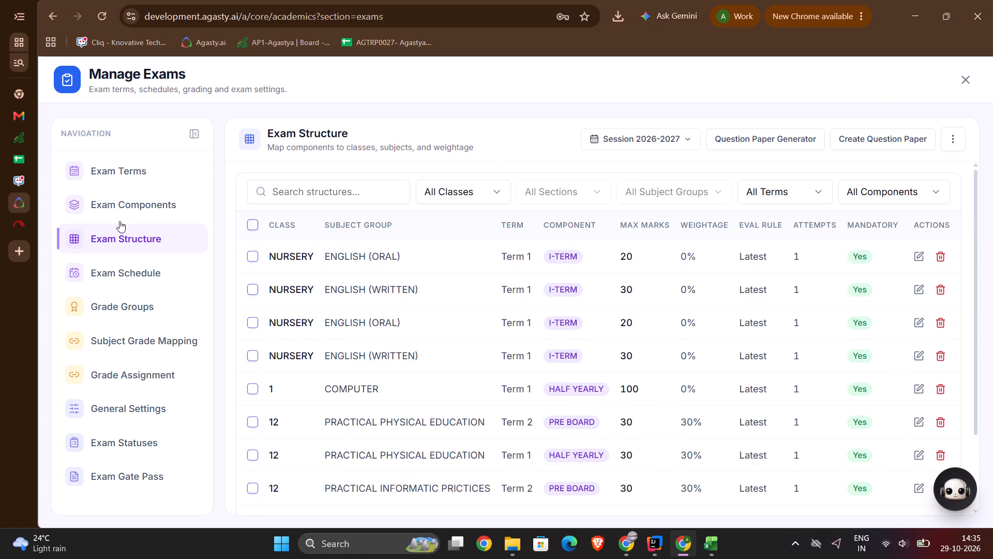
{"action": "scroll", "coordinate": [104, 249], "scroll_direction": "up", "scroll_amount": 1}
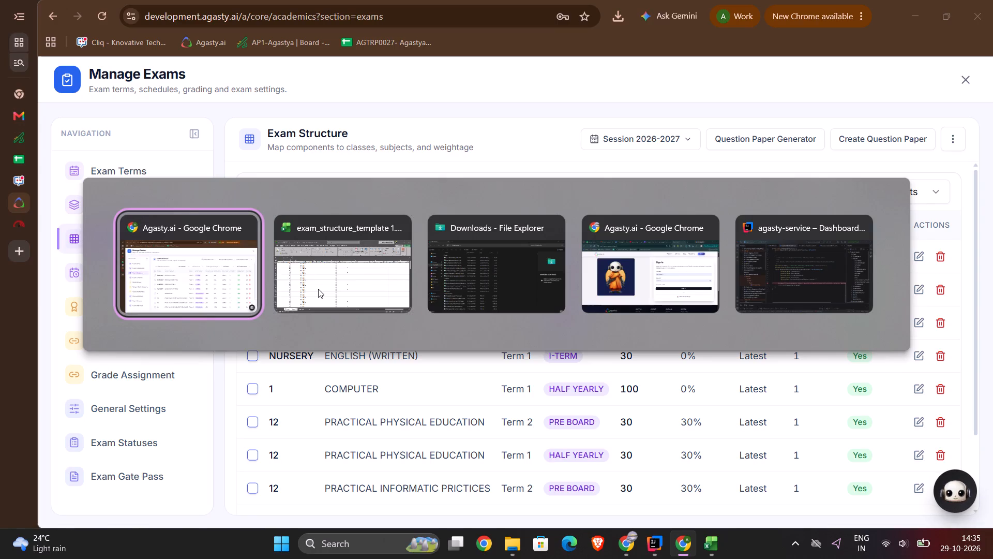
Return to the colleague's Cliq chat and make its message box ready for a reply.
{"action": "left_click", "coordinate": [15, 180]}
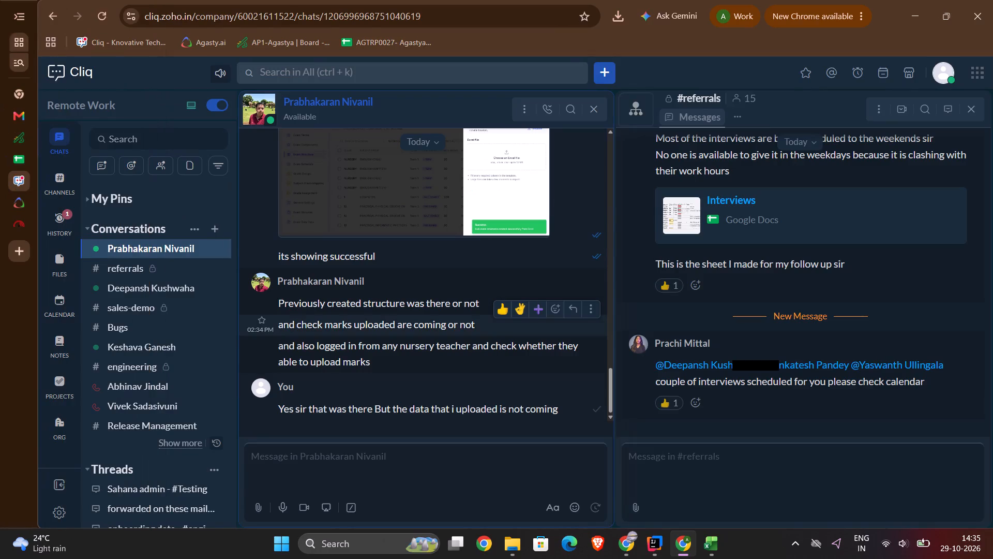
{"action": "scroll", "coordinate": [368, 328], "scroll_direction": "down", "scroll_amount": 1}
{"action": "left_click", "coordinate": [363, 464]}
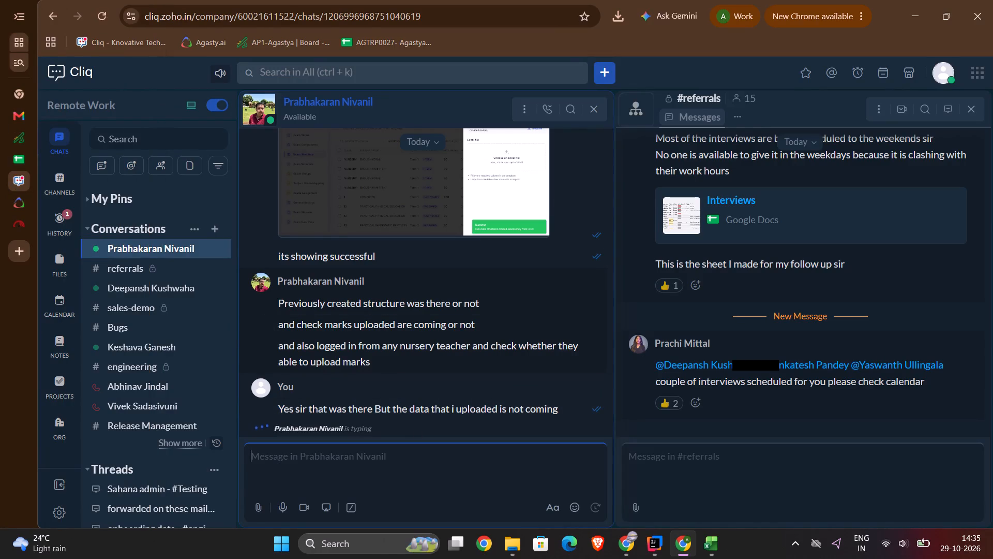
{"action": "left_click", "coordinate": [335, 462]}
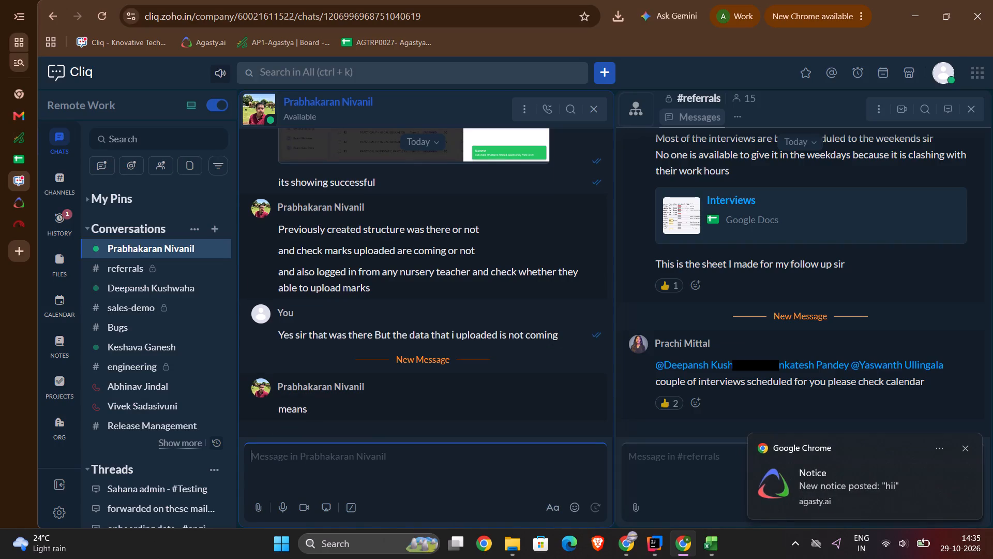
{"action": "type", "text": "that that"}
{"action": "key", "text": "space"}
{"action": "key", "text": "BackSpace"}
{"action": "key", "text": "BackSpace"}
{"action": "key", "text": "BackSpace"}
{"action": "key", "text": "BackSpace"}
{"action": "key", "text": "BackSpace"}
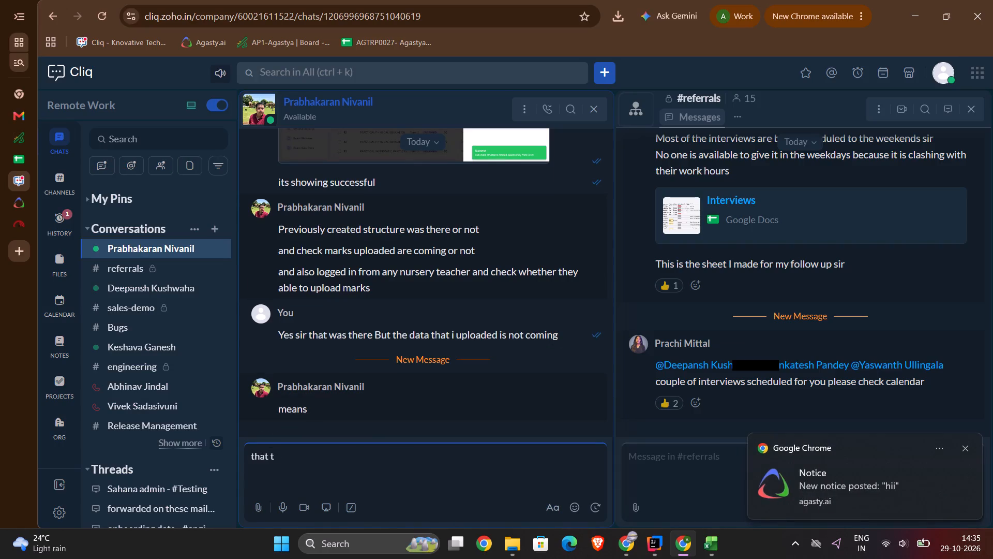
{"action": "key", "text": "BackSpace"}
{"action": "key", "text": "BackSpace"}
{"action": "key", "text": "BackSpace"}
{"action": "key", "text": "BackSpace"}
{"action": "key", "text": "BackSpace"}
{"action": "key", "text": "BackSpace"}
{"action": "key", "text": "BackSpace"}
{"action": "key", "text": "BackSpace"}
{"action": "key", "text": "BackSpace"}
Send the reply "the nursery data that i uploaded is not showing" in the colleague's chat.
{"action": "type", "text": "the"}
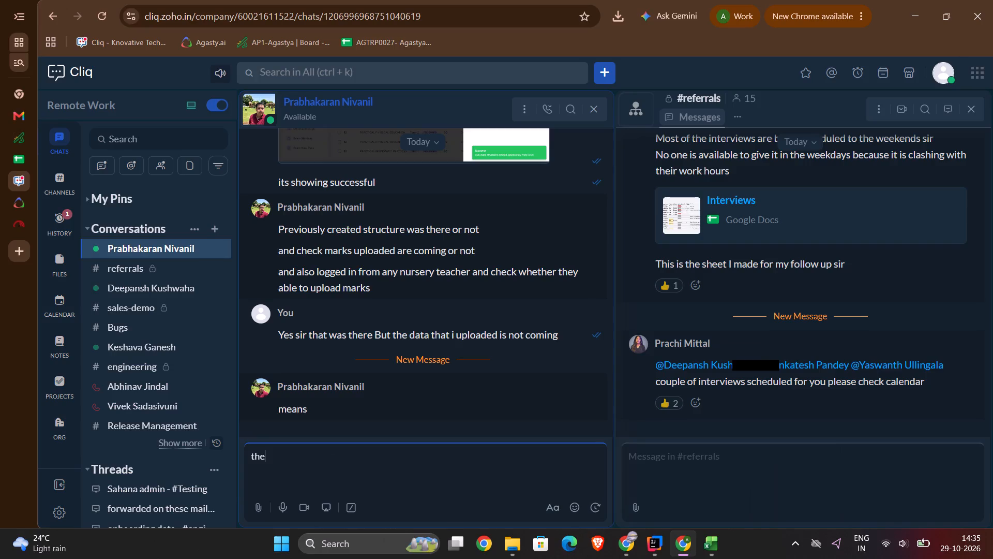
{"action": "key", "text": "space"}
{"action": "type", "text": "nurset"}
{"action": "key", "text": "BackSpace"}
{"action": "type", "text": "ry tha"}
{"action": "key", "text": "BackSpace"}
{"action": "key", "text": "BackSpace"}
{"action": "key", "text": "BackSpace"}
{"action": "type", "text": "data that i"}
{"action": "key", "text": "space"}
{"action": "type", "text": "uploaded i"}
{"action": "key", "text": "BackSpace"}
{"action": "type", "text": "is not"}
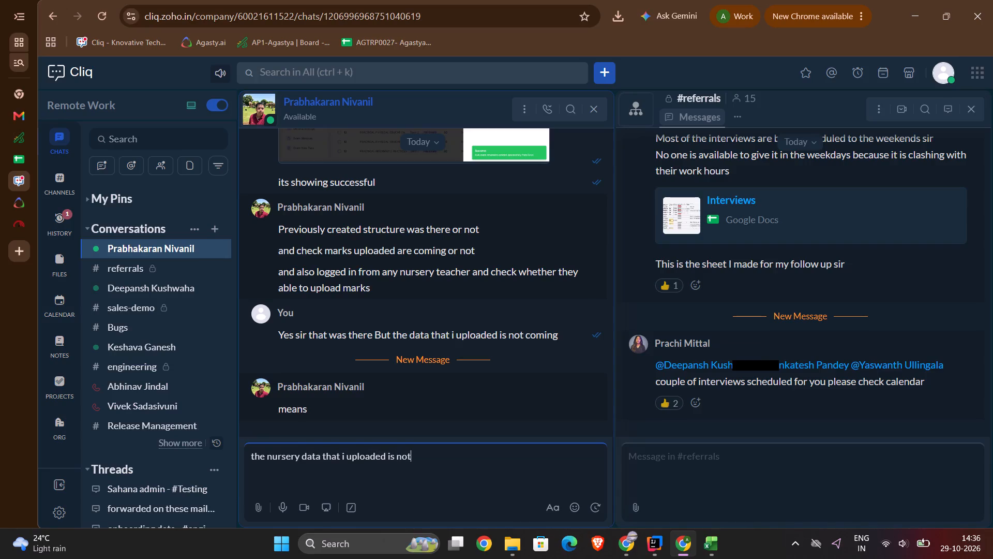
{"action": "key", "text": "space"}
{"action": "type", "text": "showing"}
{"action": "key", "text": "Return"}
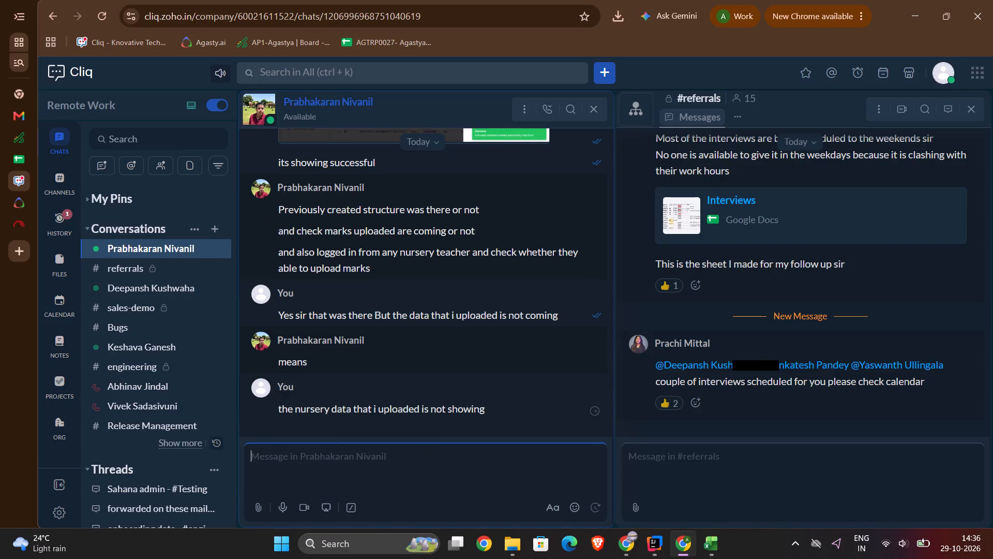
Switch to the Agasty.ai portal and filter the Exam Structure list to the NURSERY class.
{"action": "left_click", "coordinate": [27, 202]}
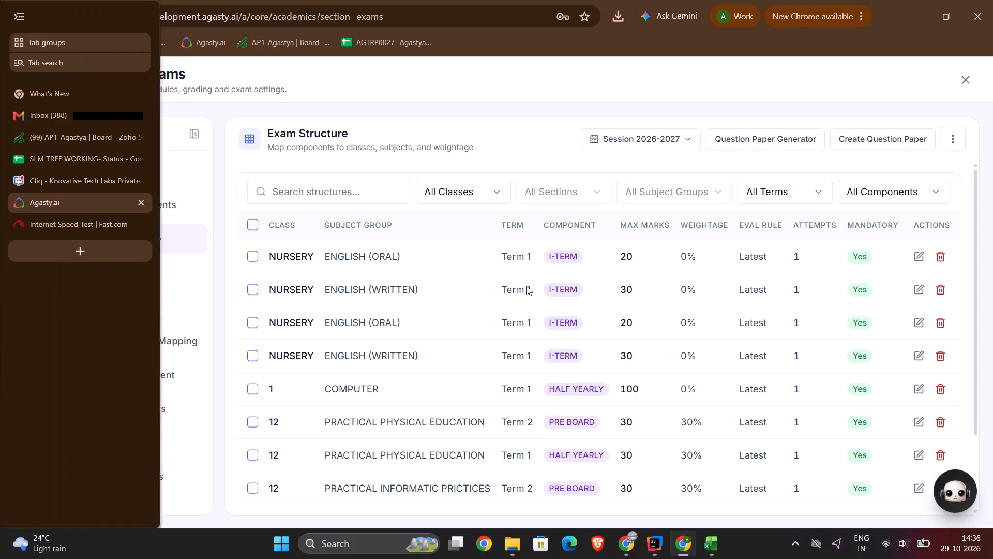
{"action": "left_click", "coordinate": [462, 192]}
{"action": "left_click", "coordinate": [460, 234]}
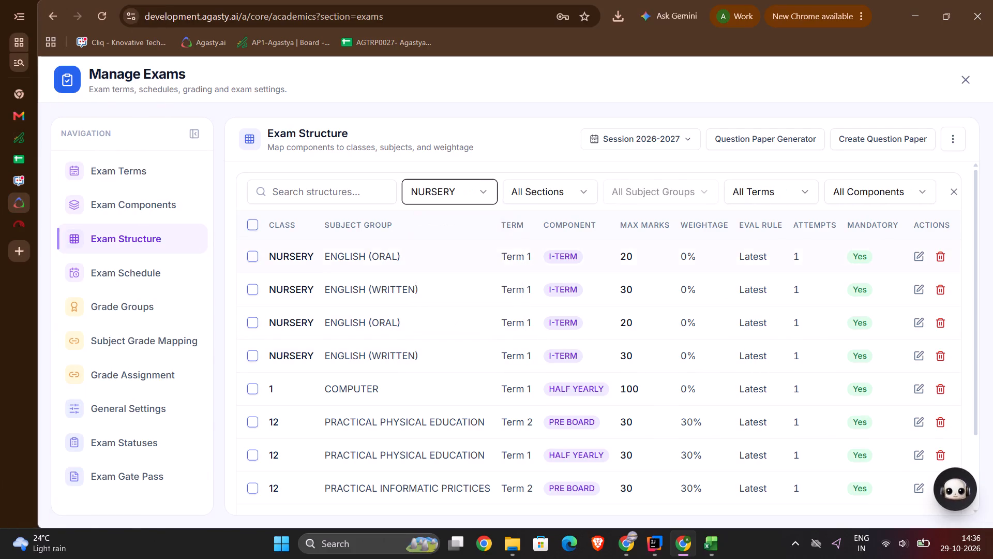
Capture a screenshot of the filtered Manage Exams page and share it in the colleague's Cliq chat.
{"action": "key", "text": "Print"}
{"action": "left_click_drag", "start_coordinate": [44, 57], "coordinate": [992, 556]}
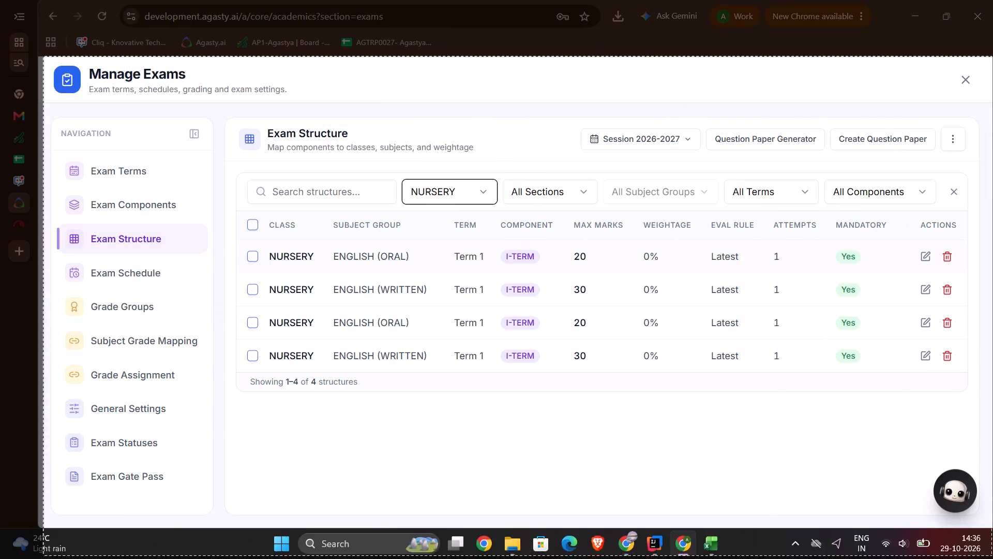
{"action": "left_click_drag", "start_coordinate": [992, 556], "coordinate": [992, 527]}
{"action": "left_click", "coordinate": [20, 180]}
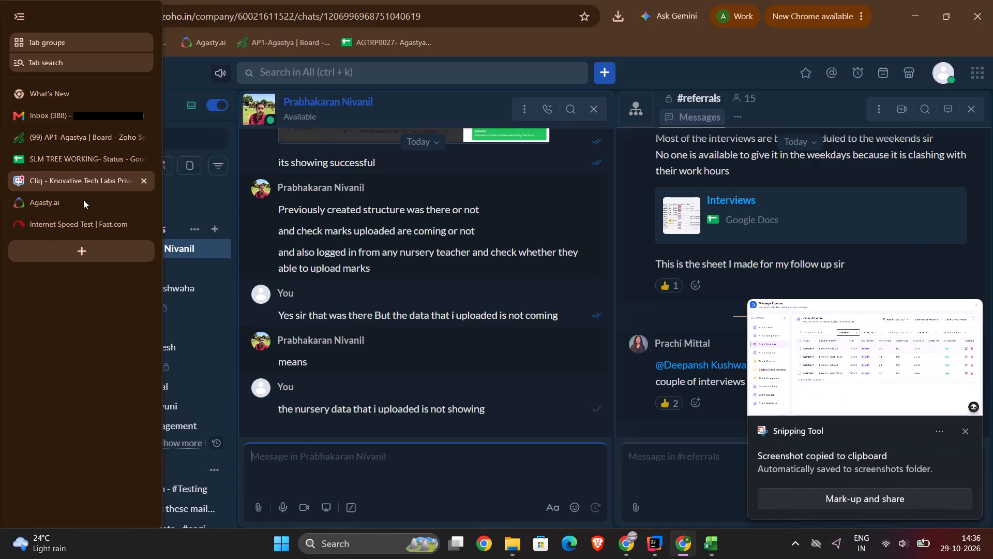
{"action": "left_click", "coordinate": [303, 443]}
{"action": "key", "text": "ctrl+v"}
{"action": "key", "text": "Return"}
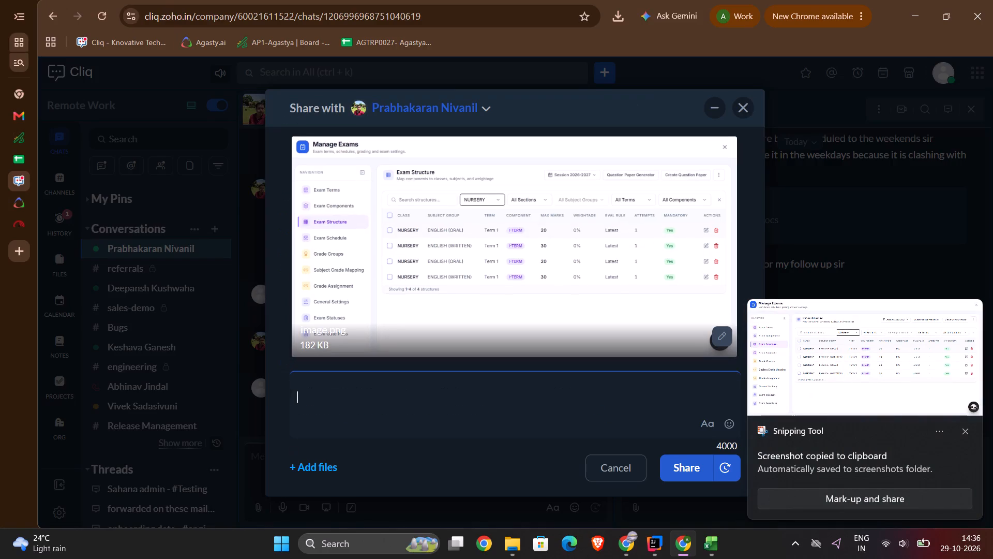
{"action": "left_click", "coordinate": [664, 464]}
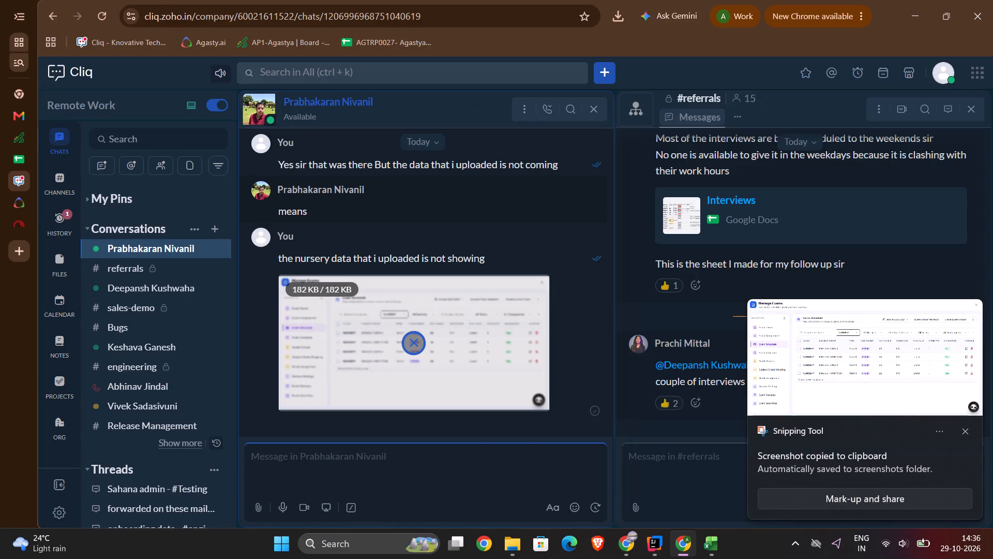
Draft the message "only these 5 colums are showing" below the shared screenshot.
{"action": "type", "text": "only these"}
{"action": "key", "text": "space"}
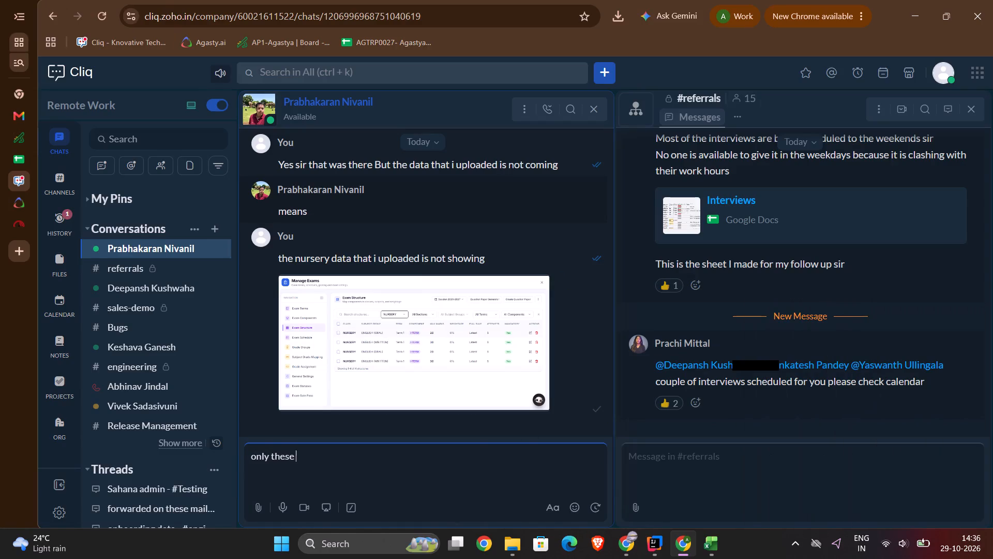
{"action": "type", "text": "5 f"}
{"action": "key", "text": "BackSpace"}
{"action": "type", "text": "cl"}
{"action": "key", "text": "BackSpace"}
{"action": "type", "text": "olums are showing"}
Replace "colums" with "rows" in the drafted message and send it.
{"action": "left_click", "coordinate": [333, 457]}
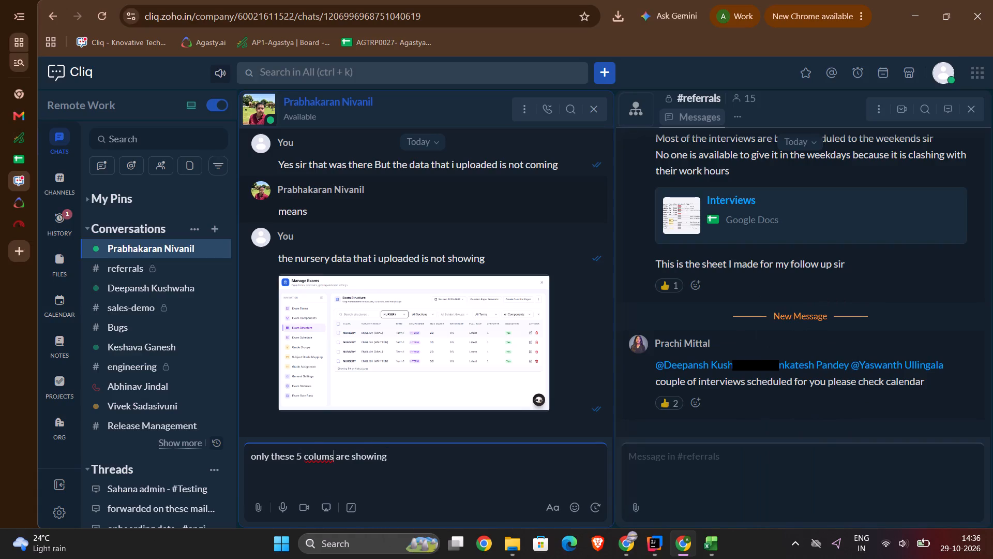
{"action": "key", "text": "BackSpace"}
{"action": "key", "text": "BackSpace"}
{"action": "key", "text": "BackSpace"}
{"action": "key", "text": "BackSpace"}
{"action": "key", "text": "BackSpace"}
{"action": "key", "text": "BackSpace"}
{"action": "type", "text": "rows"}
{"action": "key", "text": "Return"}
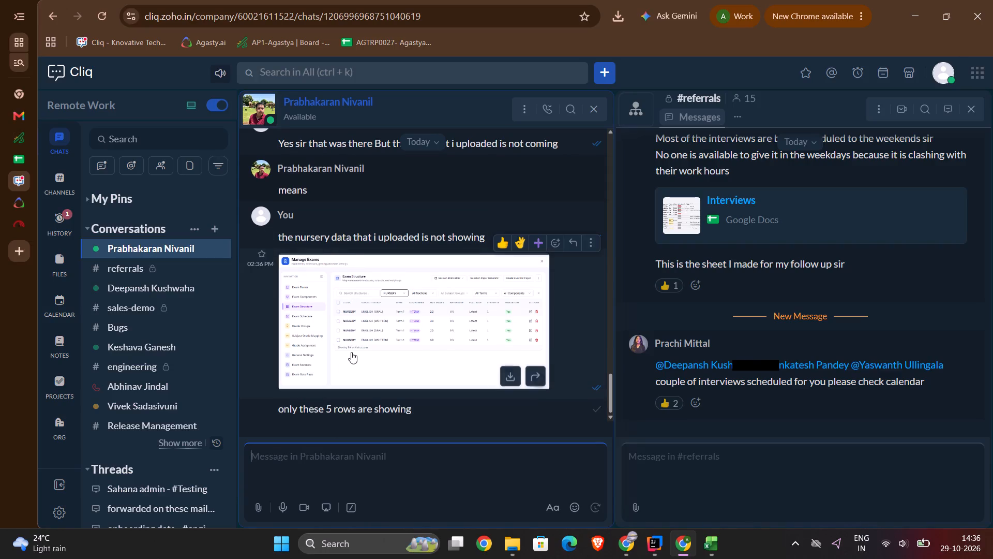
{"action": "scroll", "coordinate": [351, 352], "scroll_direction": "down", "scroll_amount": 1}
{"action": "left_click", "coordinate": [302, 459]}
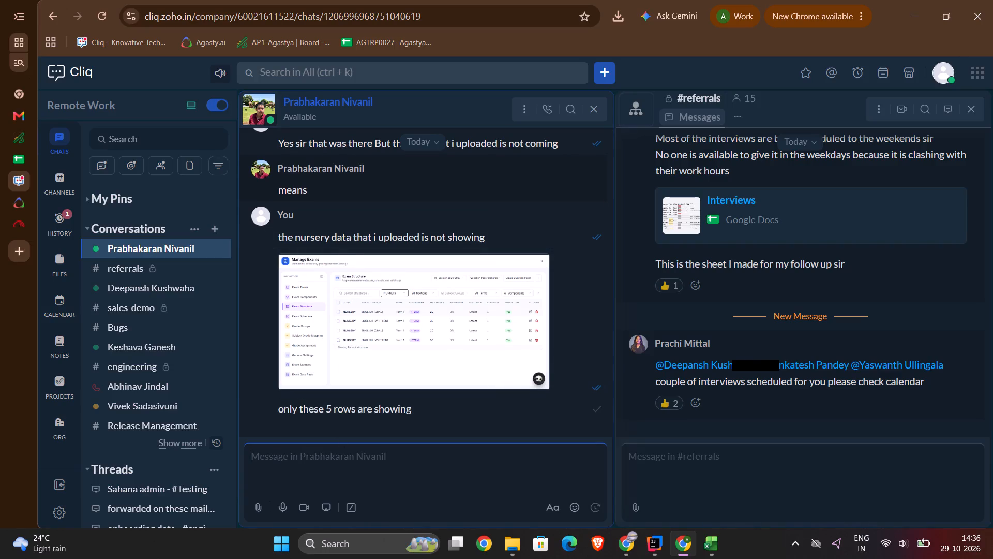
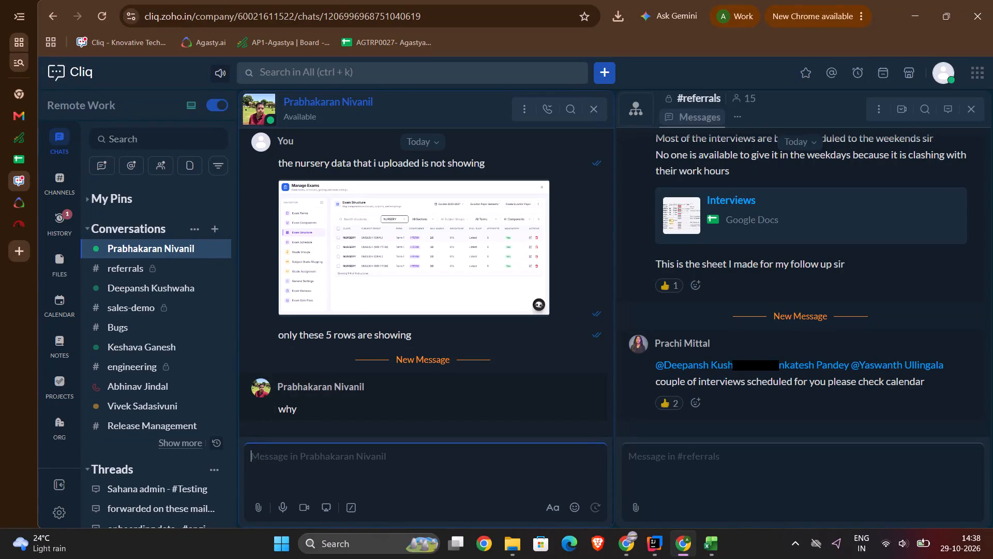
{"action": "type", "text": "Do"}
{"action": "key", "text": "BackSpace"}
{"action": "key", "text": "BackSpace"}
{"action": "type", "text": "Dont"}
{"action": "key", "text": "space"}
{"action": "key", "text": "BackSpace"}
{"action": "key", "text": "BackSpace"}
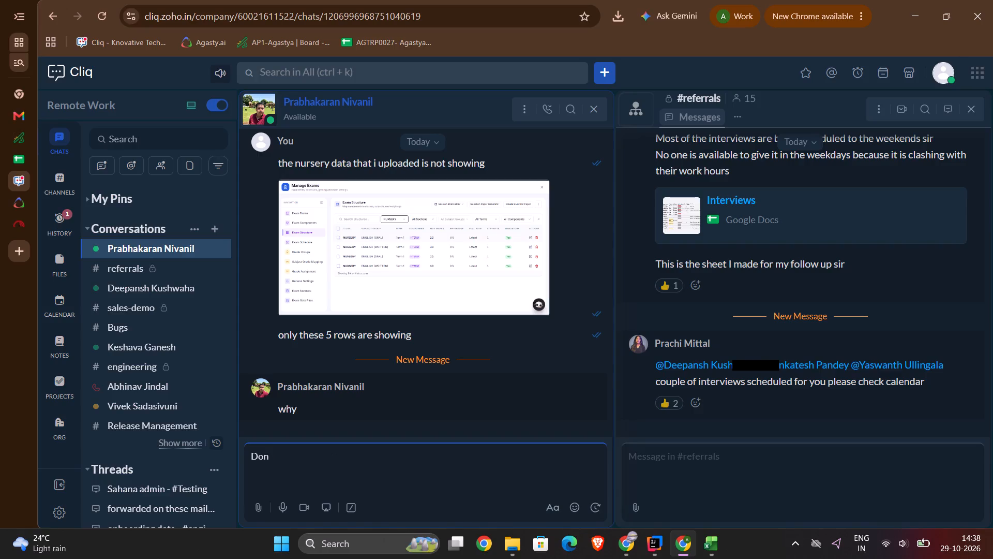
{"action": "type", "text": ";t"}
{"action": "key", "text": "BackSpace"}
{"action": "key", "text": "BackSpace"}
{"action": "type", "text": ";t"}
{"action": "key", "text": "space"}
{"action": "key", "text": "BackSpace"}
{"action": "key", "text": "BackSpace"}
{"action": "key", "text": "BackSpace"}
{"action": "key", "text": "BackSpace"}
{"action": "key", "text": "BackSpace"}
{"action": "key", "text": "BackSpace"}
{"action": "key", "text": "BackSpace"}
Begin a reply to the colleague's "why" in the Cliq chat with "Its showing that".
{"action": "key", "text": "shift+i"}
{"action": "type", "text": "yt"}
{"action": "key", "text": "BackSpace"}
{"action": "key", "text": "BackSpace"}
{"action": "type", "text": "ts shw"}
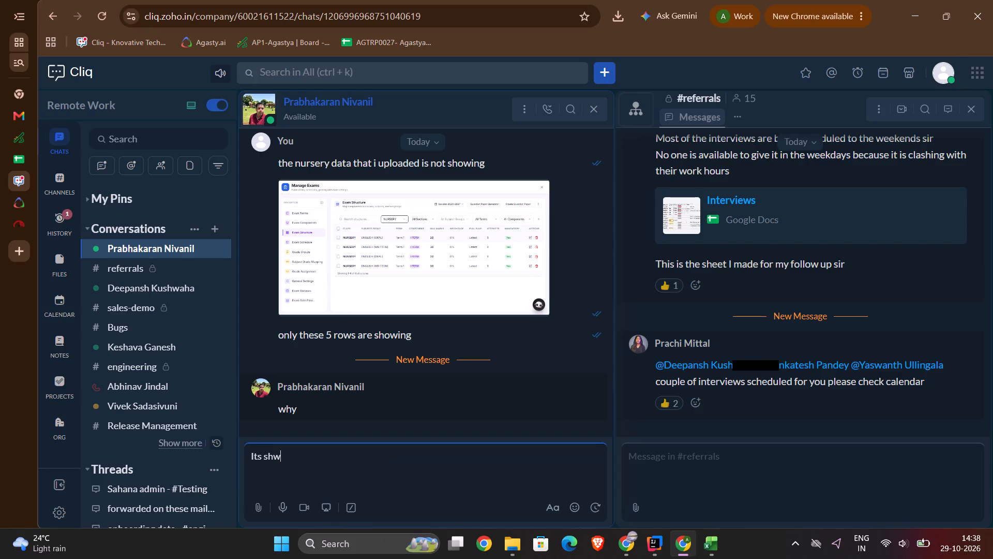
{"action": "key", "text": "BackSpace"}
{"action": "type", "text": "owing r"}
{"action": "key", "text": "BackSpace"}
{"action": "type", "text": "that"}
{"action": "key", "text": "space"}
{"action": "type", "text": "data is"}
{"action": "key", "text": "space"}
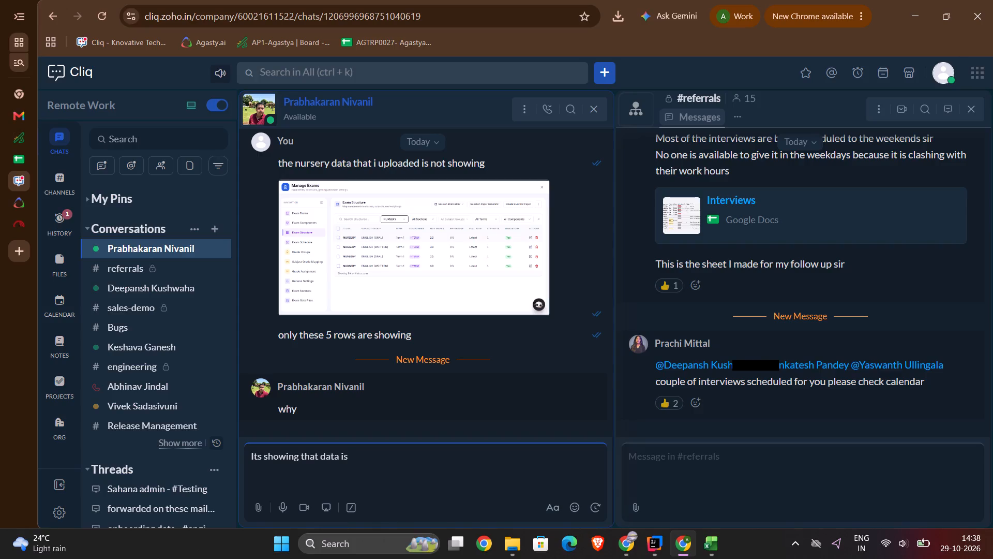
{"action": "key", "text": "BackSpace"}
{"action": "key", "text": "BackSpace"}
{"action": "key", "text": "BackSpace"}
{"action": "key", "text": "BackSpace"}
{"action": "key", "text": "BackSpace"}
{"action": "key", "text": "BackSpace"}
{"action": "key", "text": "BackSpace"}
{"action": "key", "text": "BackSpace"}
Continue the drafted reply with "Success at the time of uploading".
{"action": "type", "text": "Success but"}
{"action": "key", "text": "space"}
{"action": "key", "text": "BackSpace"}
{"action": "key", "text": "BackSpace"}
{"action": "key", "text": "BackSpace"}
{"action": "key", "text": "BackSpace"}
{"action": "key", "text": "BackSpace"}
{"action": "key", "text": "space"}
{"action": "type", "text": "at the time i=of"}
{"action": "key", "text": "space"}
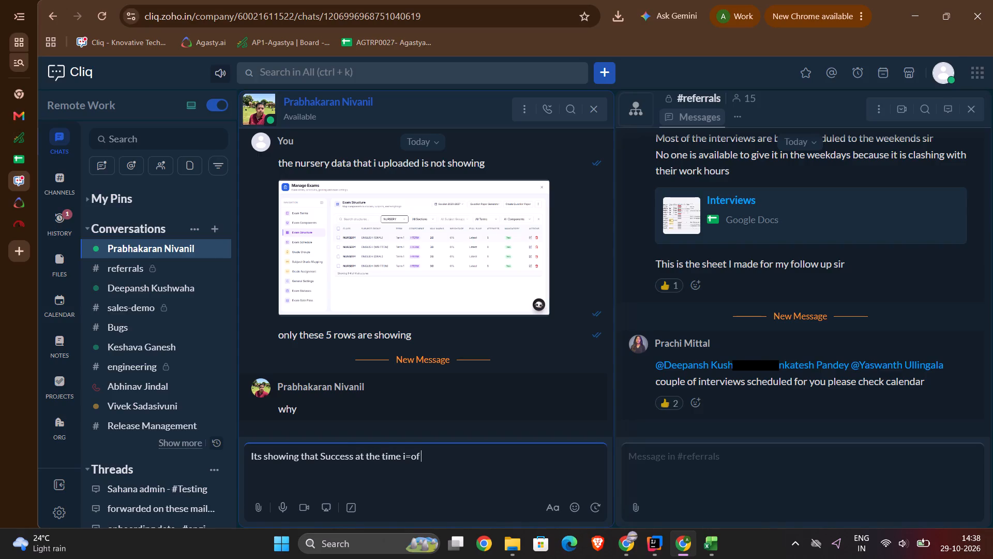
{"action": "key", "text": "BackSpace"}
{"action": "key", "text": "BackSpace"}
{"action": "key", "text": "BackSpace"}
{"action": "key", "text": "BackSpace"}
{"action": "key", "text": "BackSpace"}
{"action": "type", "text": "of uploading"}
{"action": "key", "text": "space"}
Delete the word "that" before "Success" in the drafted chat reply.
{"action": "left_click_drag", "start_coordinate": [319, 452], "coordinate": [299, 452]}
{"action": "key", "text": "BackSpace"}
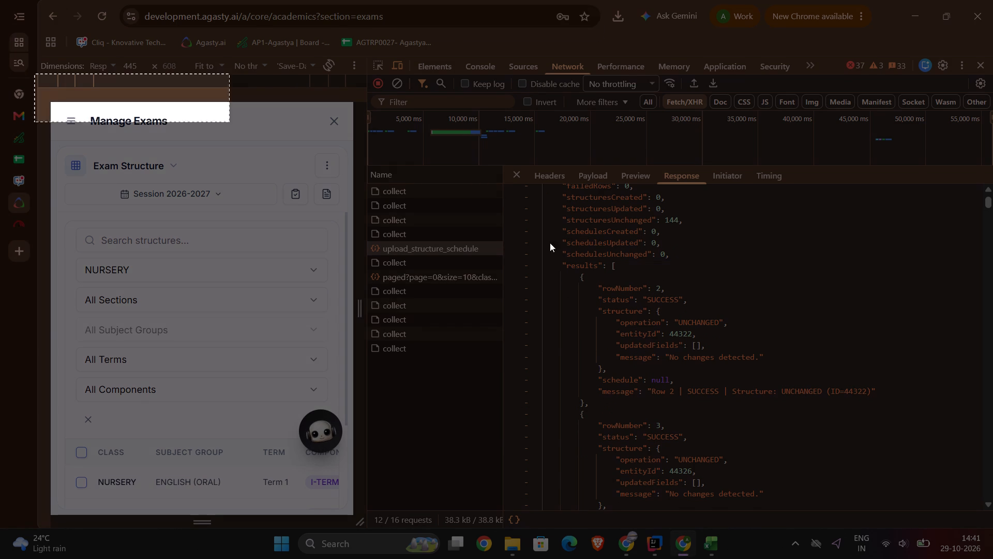
Capture a screenshot of the Exam Structure page beside the upload_structure_schedule response, retaking it with the response shown from its first line.
{"action": "left_click_drag", "start_coordinate": [550, 243], "coordinate": [992, 512]}
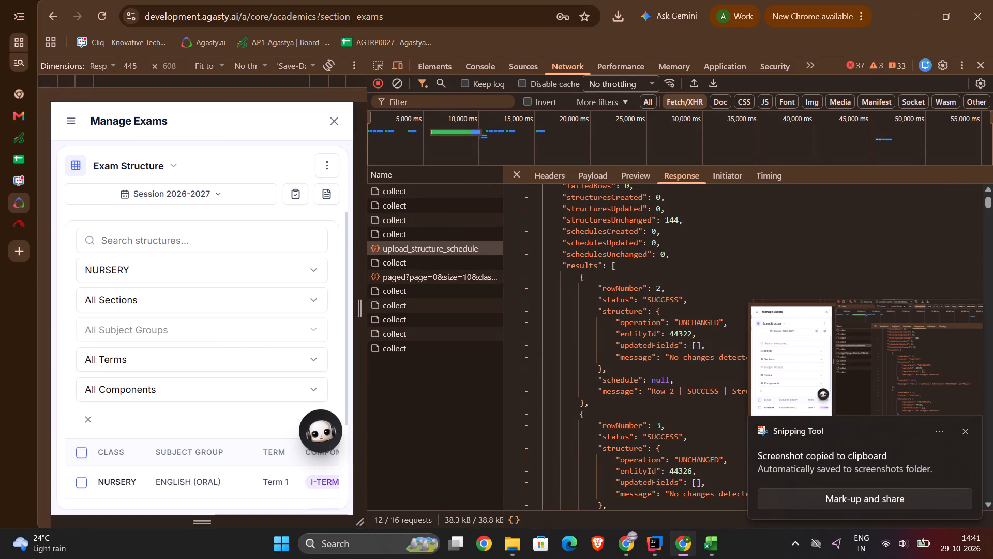
{"action": "scroll", "coordinate": [613, 268], "scroll_direction": "up", "scroll_amount": 2}
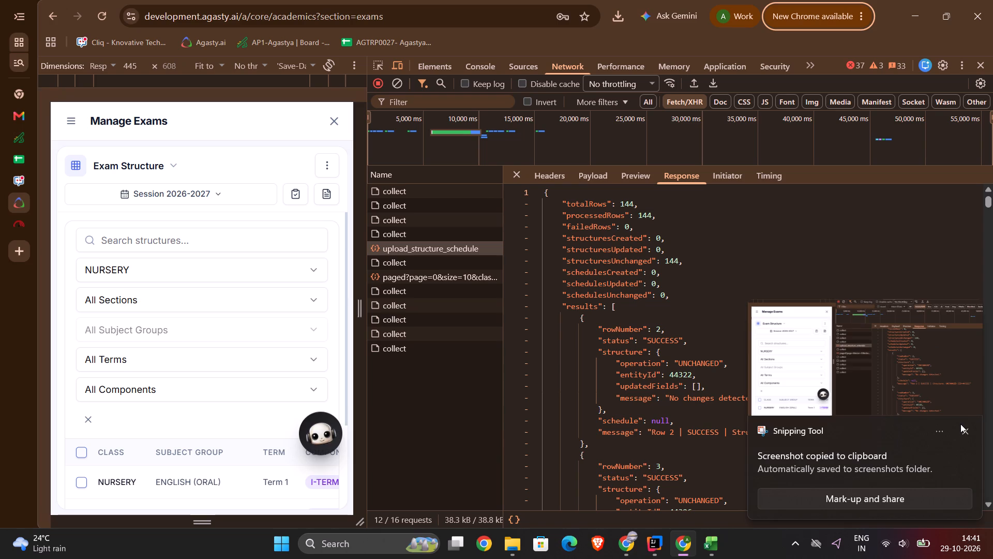
{"action": "left_click", "coordinate": [960, 424]}
{"action": "key", "text": "Print"}
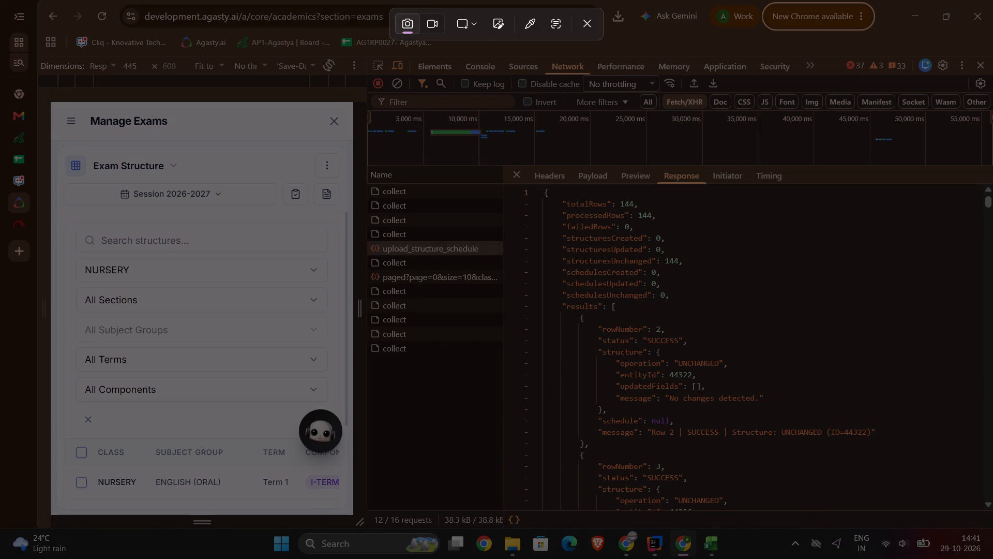
{"action": "left_click_drag", "start_coordinate": [36, 76], "coordinate": [992, 519]}
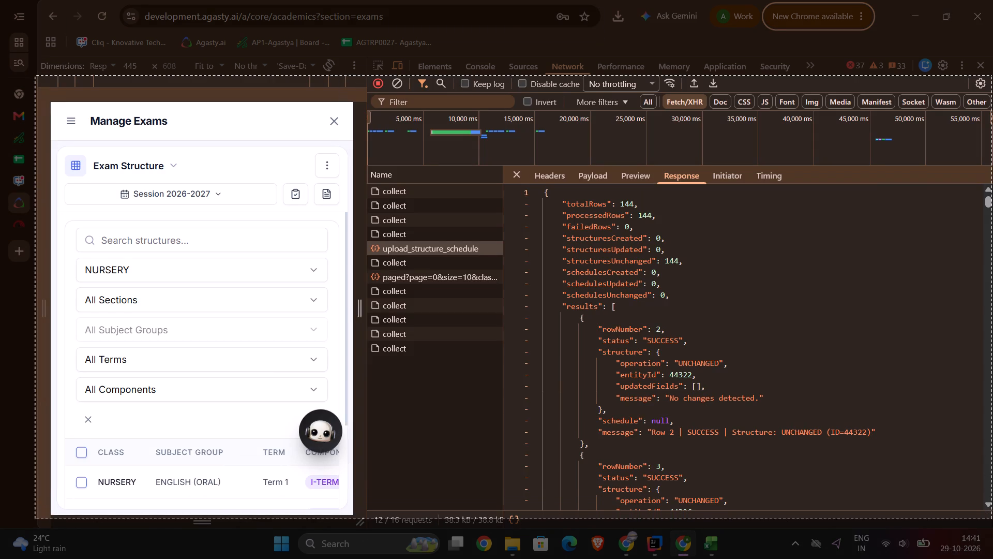
{"action": "left_click_drag", "start_coordinate": [992, 519], "coordinate": [992, 528]}
Switch to Cliq and share the captured screenshot in the direct chat with the colleague, without a comment.
{"action": "key", "text": "alt+Tab"}
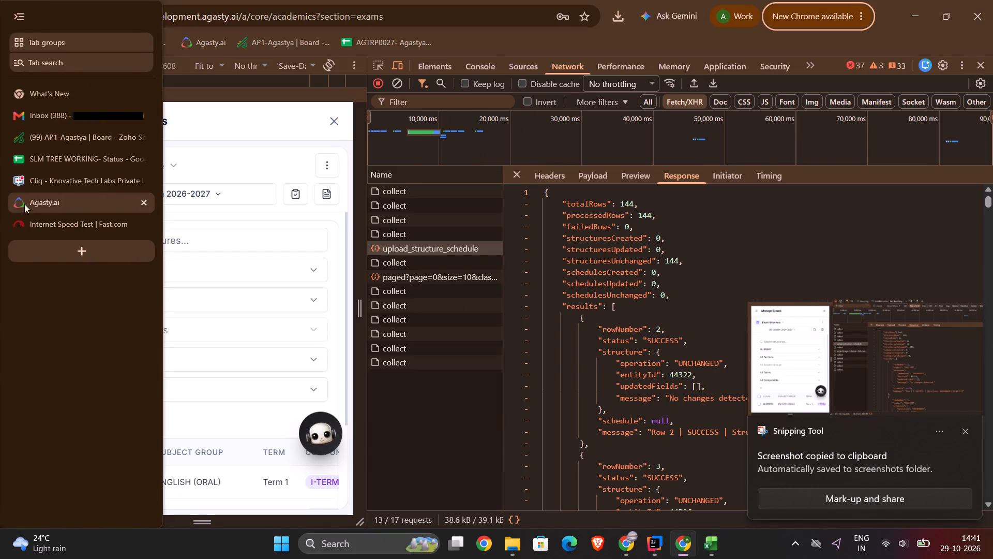
{"action": "left_click", "coordinate": [33, 178]}
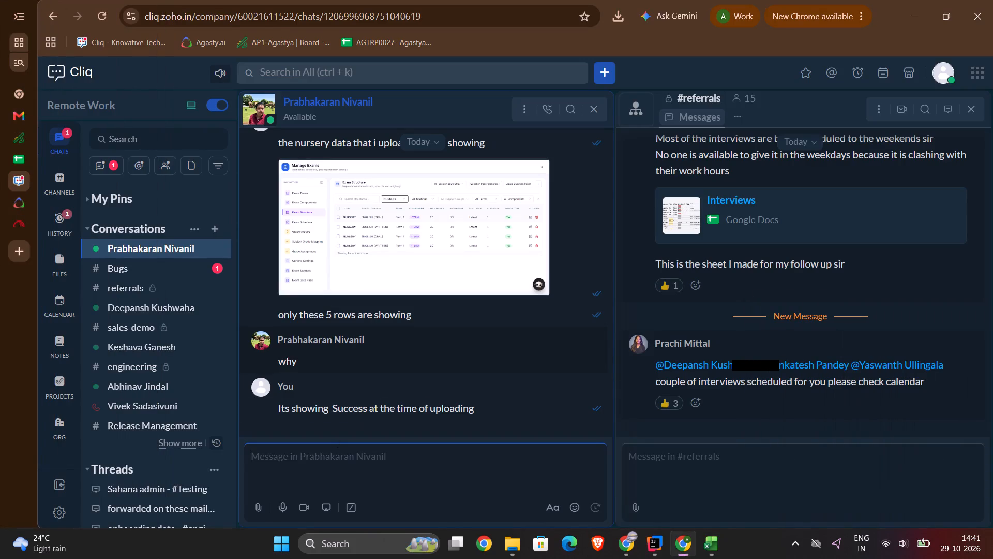
{"action": "left_click", "coordinate": [294, 463]}
{"action": "key", "text": "ctrl+v"}
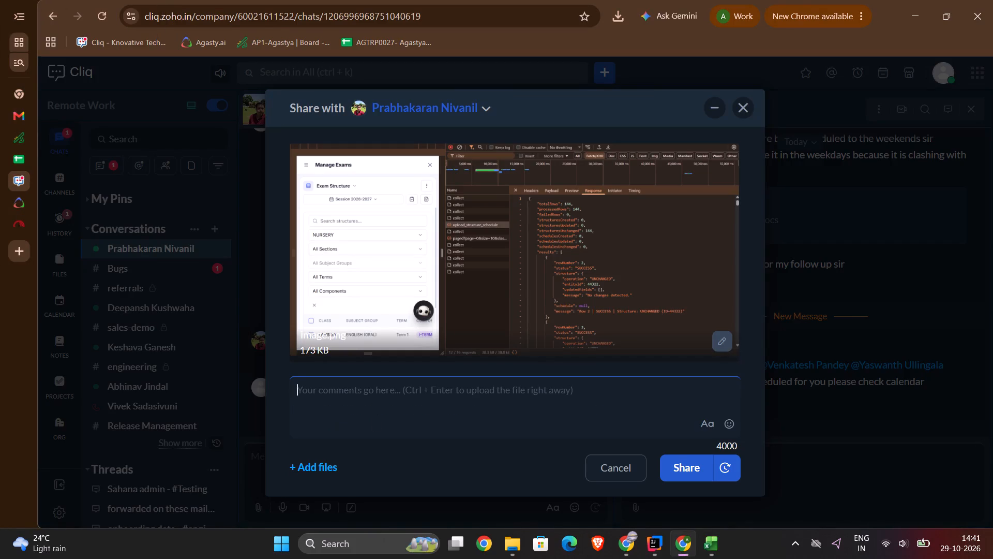
{"action": "left_click", "coordinate": [672, 466]}
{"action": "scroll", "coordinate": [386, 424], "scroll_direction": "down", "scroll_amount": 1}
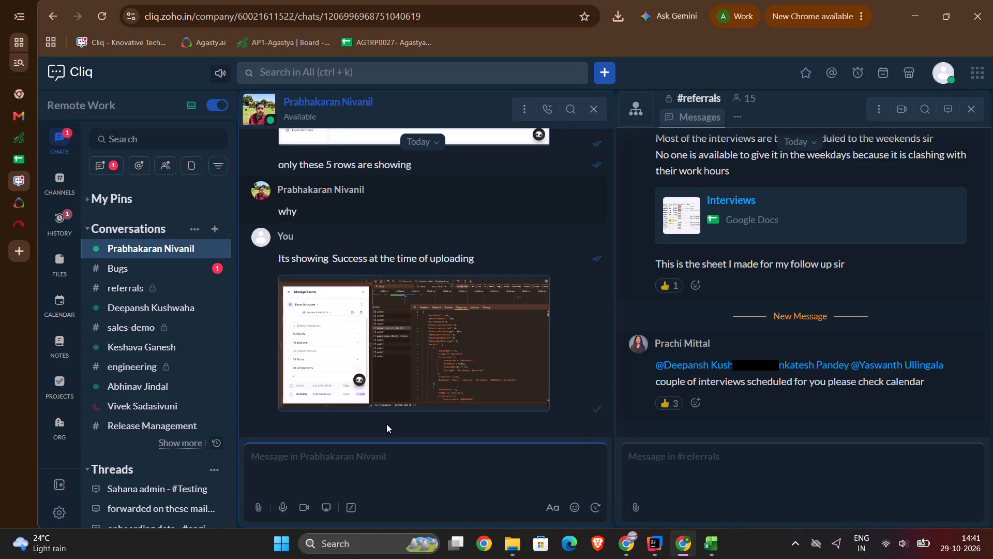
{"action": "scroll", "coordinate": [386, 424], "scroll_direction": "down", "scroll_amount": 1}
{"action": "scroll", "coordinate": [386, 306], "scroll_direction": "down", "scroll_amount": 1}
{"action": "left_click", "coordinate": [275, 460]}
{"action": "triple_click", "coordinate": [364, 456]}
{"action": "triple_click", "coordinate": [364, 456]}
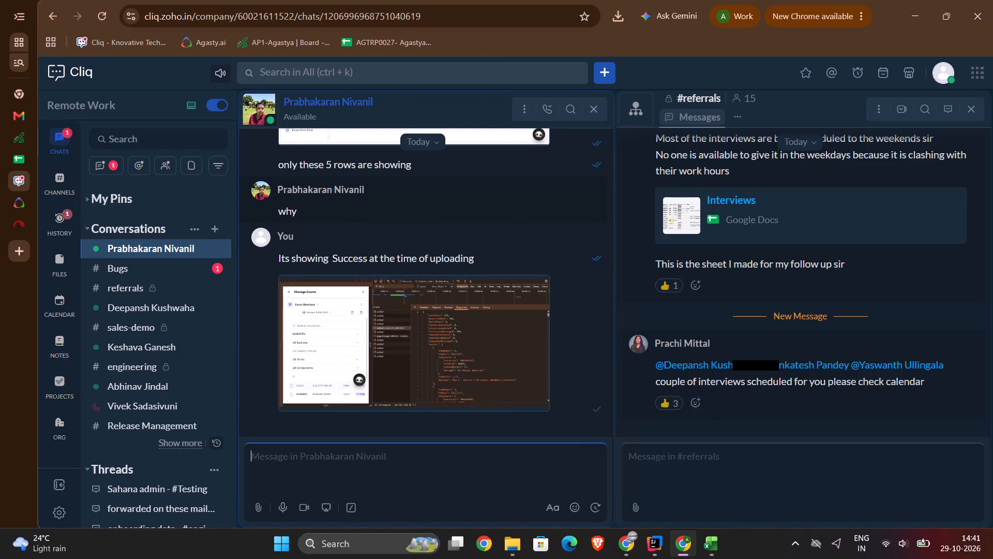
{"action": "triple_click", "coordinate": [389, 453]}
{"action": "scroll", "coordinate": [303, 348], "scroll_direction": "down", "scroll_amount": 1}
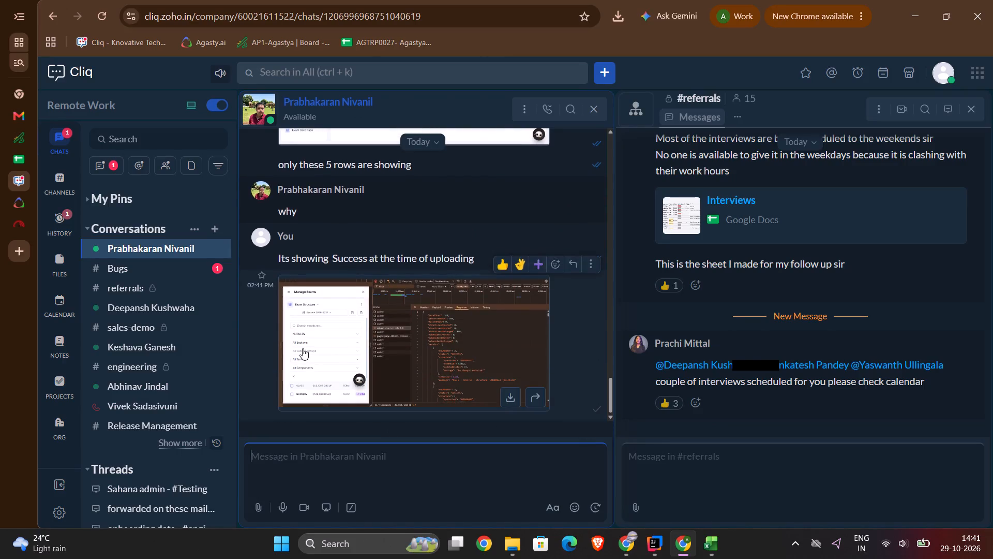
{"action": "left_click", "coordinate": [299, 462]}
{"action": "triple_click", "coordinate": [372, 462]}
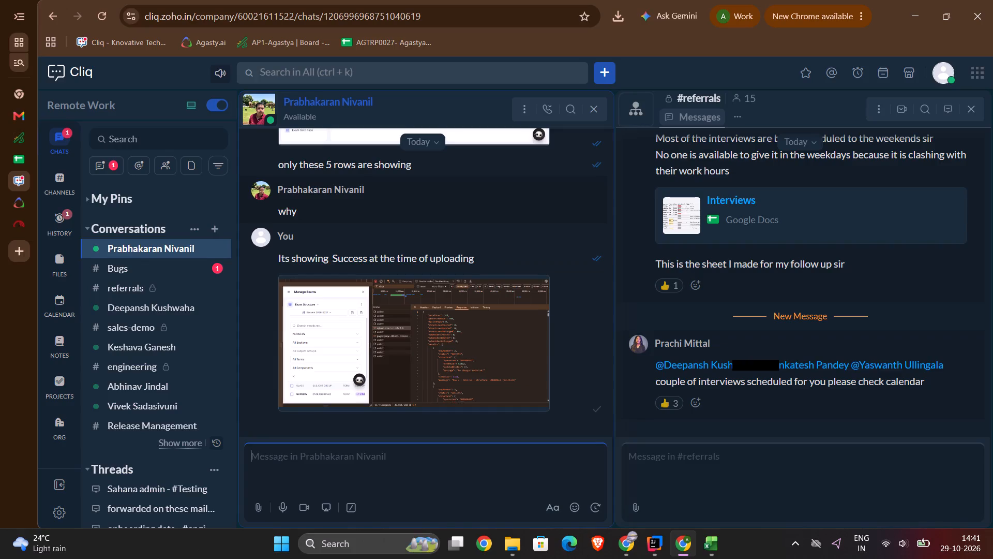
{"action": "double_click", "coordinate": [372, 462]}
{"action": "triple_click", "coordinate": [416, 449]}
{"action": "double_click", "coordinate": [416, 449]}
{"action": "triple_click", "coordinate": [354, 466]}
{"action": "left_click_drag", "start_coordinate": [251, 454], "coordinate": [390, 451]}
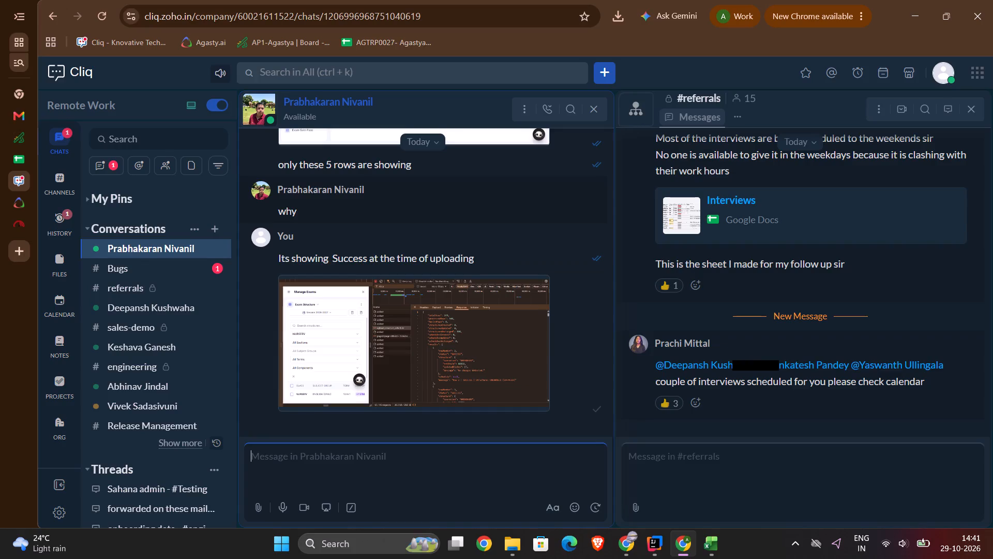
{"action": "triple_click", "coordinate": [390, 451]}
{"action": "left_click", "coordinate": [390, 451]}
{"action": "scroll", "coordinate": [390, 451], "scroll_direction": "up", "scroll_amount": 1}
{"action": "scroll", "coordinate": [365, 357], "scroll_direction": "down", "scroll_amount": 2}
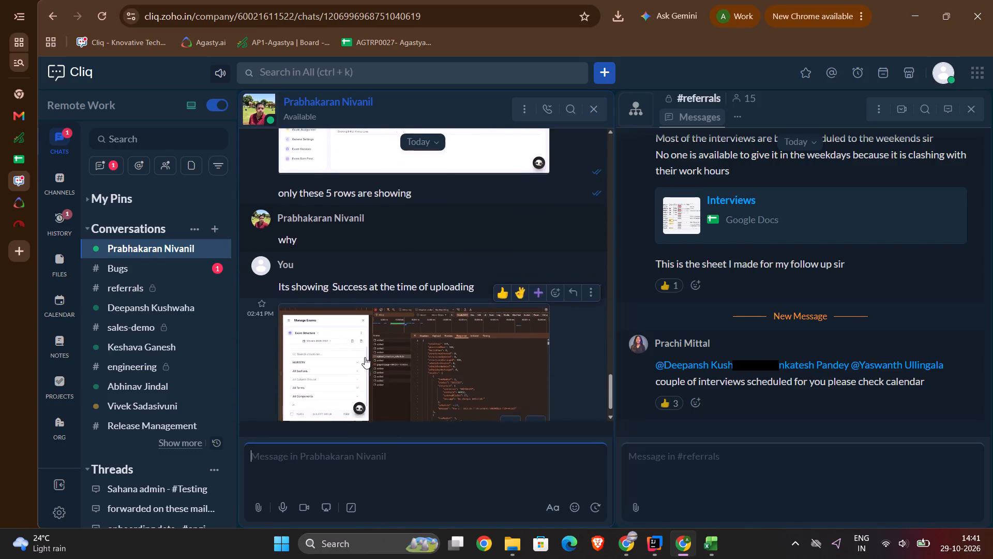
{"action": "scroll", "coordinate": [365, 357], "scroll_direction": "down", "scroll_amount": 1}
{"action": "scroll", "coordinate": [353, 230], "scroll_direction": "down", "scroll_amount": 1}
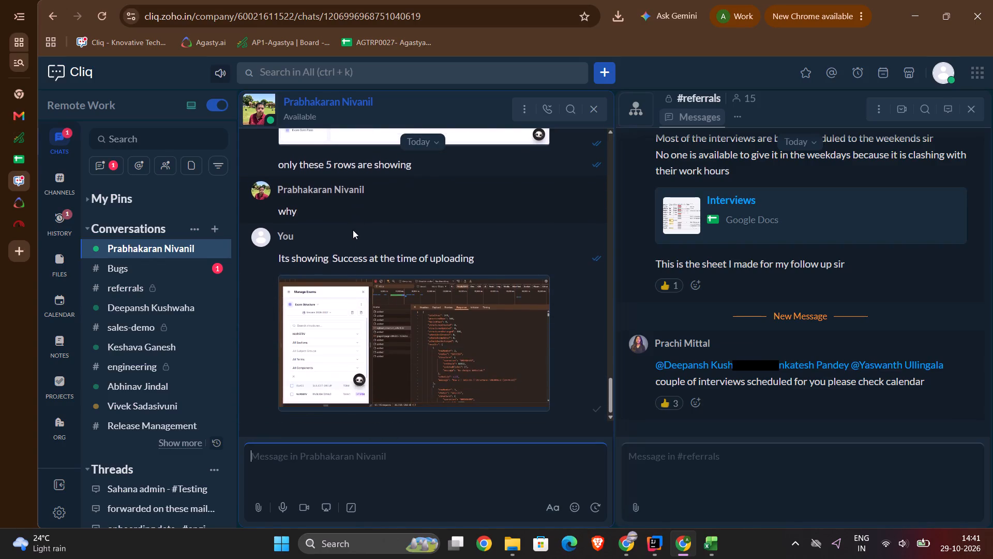
Open the #Bugs channel in Cliq and read the new message about the personal details and student details labels.
{"action": "key", "text": "Tab"}
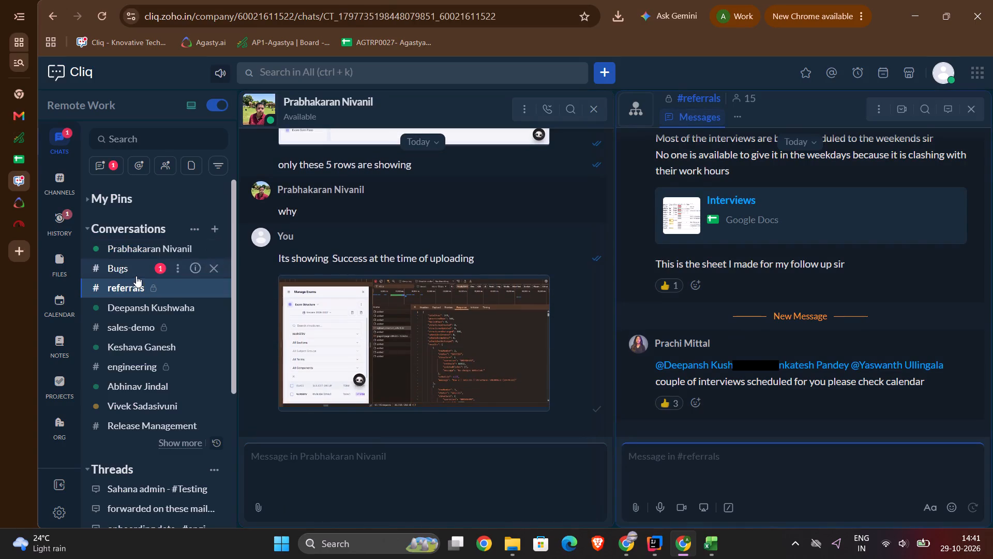
{"action": "left_click", "coordinate": [127, 273]}
{"action": "scroll", "coordinate": [328, 274], "scroll_direction": "down", "scroll_amount": 1}
{"action": "left_click", "coordinate": [273, 465]}
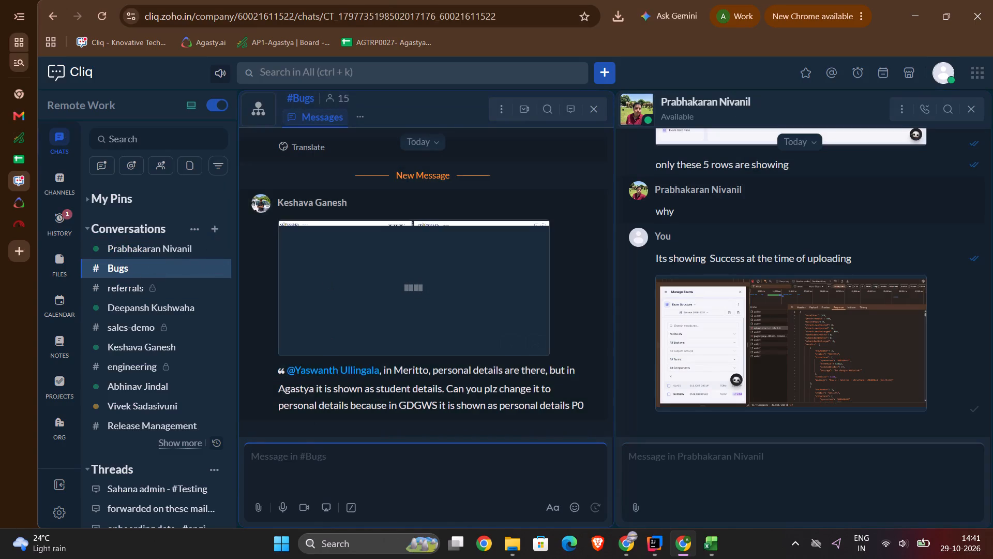
{"action": "scroll", "coordinate": [217, 307], "scroll_direction": "down", "scroll_amount": 2}
{"action": "scroll", "coordinate": [217, 307], "scroll_direction": "up", "scroll_amount": 2}
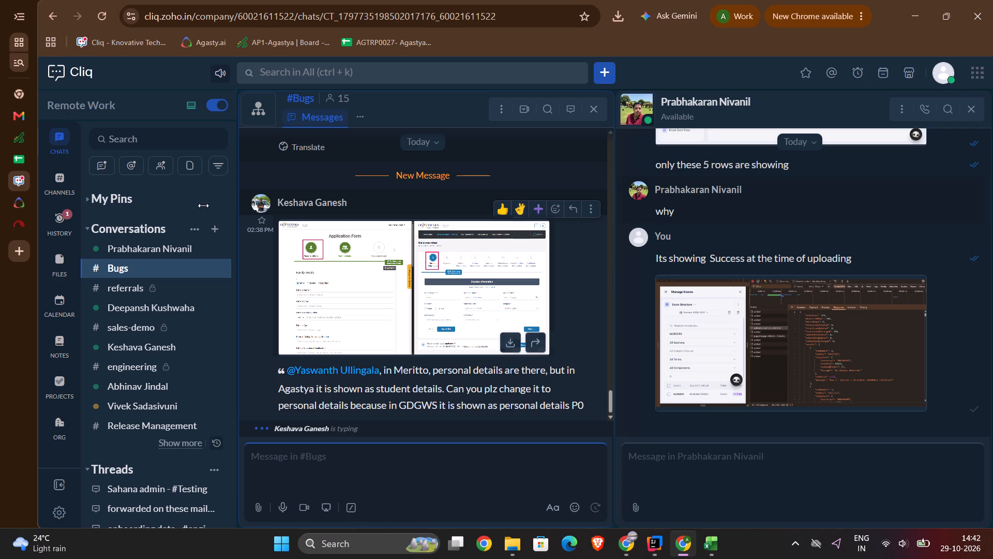
Return to the direct chat with the colleague who received the screenshot and activate its message field.
{"action": "left_click", "coordinate": [125, 249]}
{"action": "scroll", "coordinate": [165, 316], "scroll_direction": "down", "scroll_amount": 1}
{"action": "scroll", "coordinate": [165, 316], "scroll_direction": "up", "scroll_amount": 1}
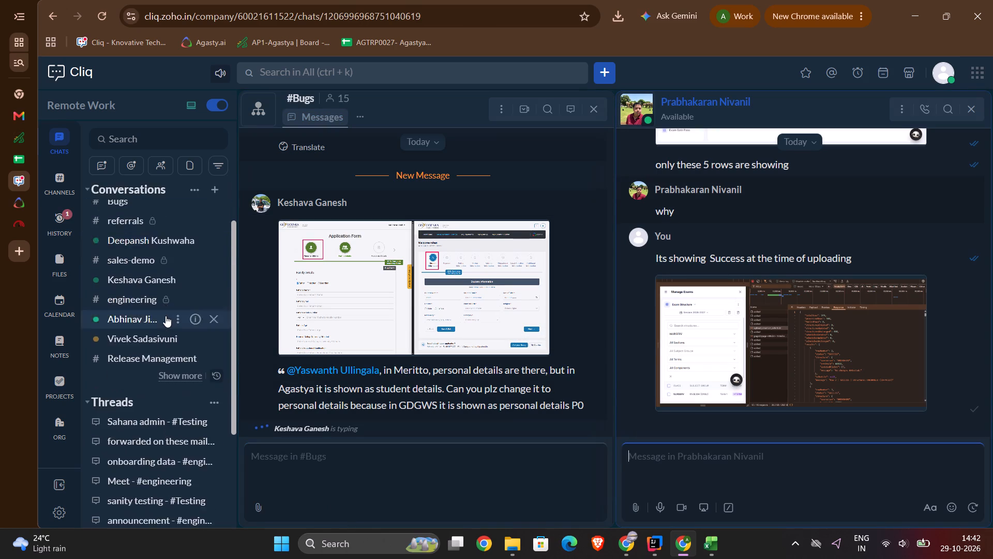
{"action": "scroll", "coordinate": [165, 316], "scroll_direction": "up", "scroll_amount": 2}
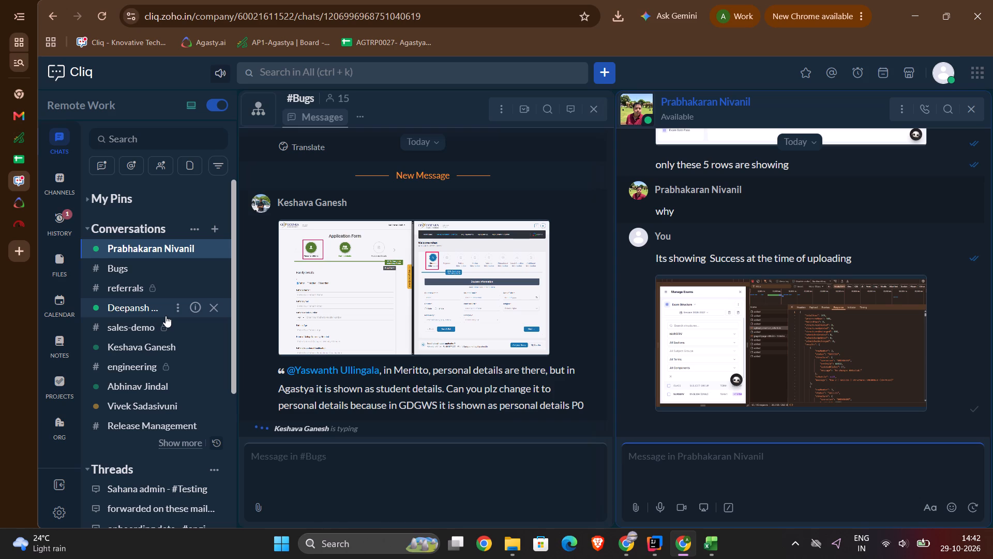
{"action": "scroll", "coordinate": [165, 316], "scroll_direction": "up", "scroll_amount": 1}
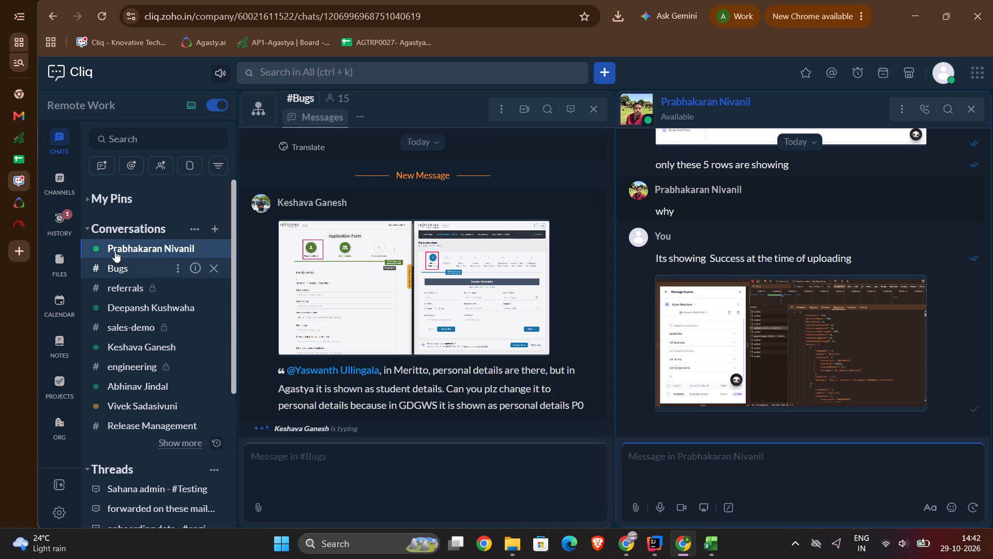
{"action": "left_click", "coordinate": [115, 247]}
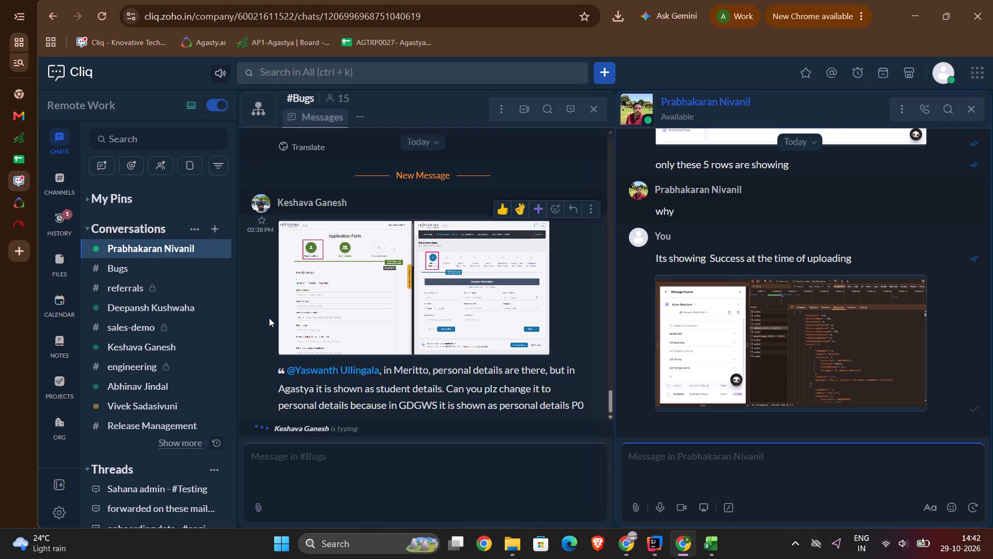
{"action": "left_click", "coordinate": [691, 451]}
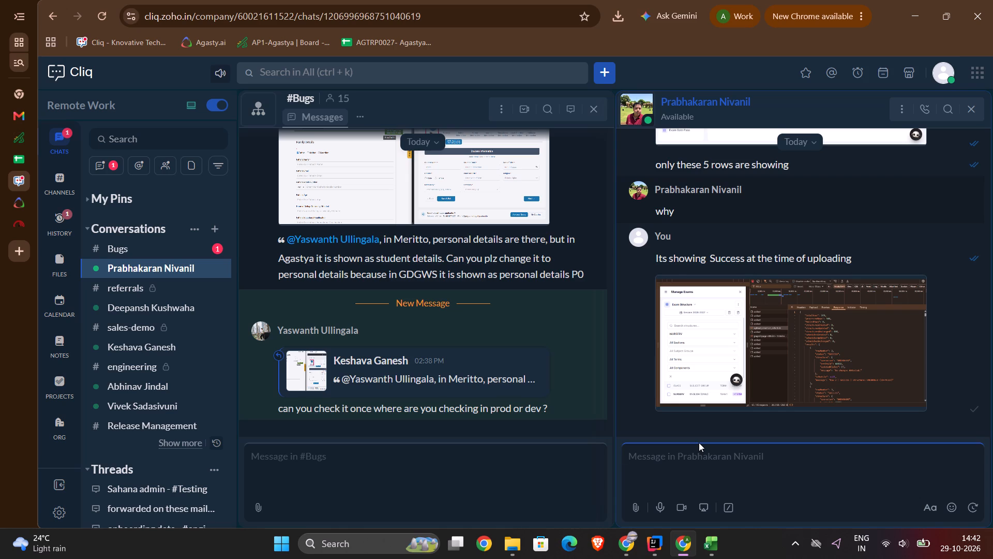
Open the #Bugs channel again to read the new reply.
{"action": "left_click", "coordinate": [114, 245]}
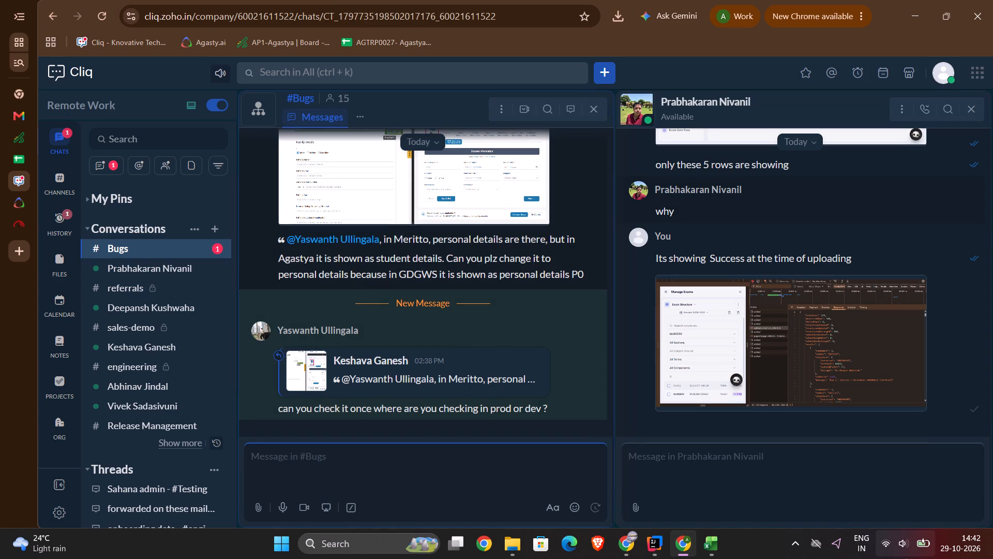
{"action": "left_click", "coordinate": [490, 544]}
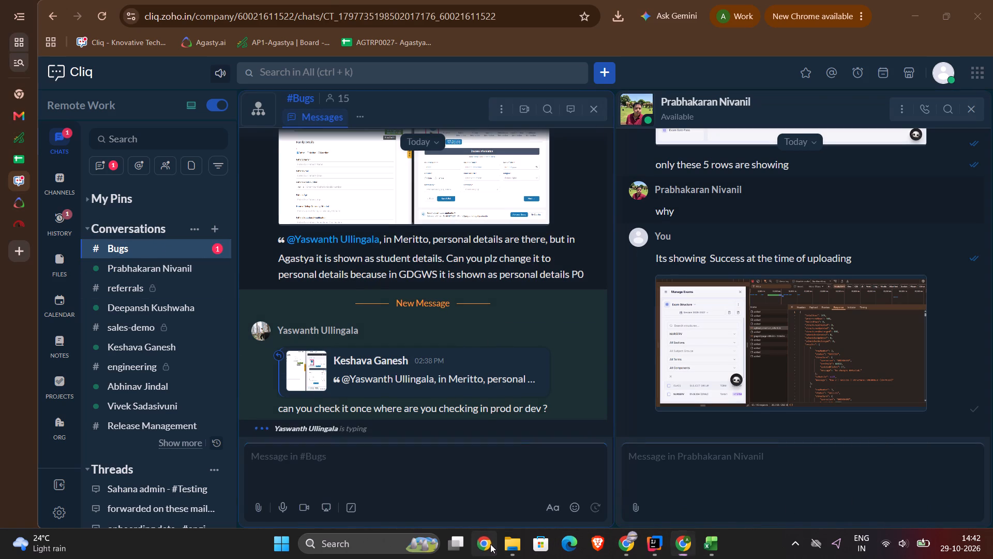
{"action": "scroll", "coordinate": [650, 346], "scroll_direction": "down", "scroll_amount": 1}
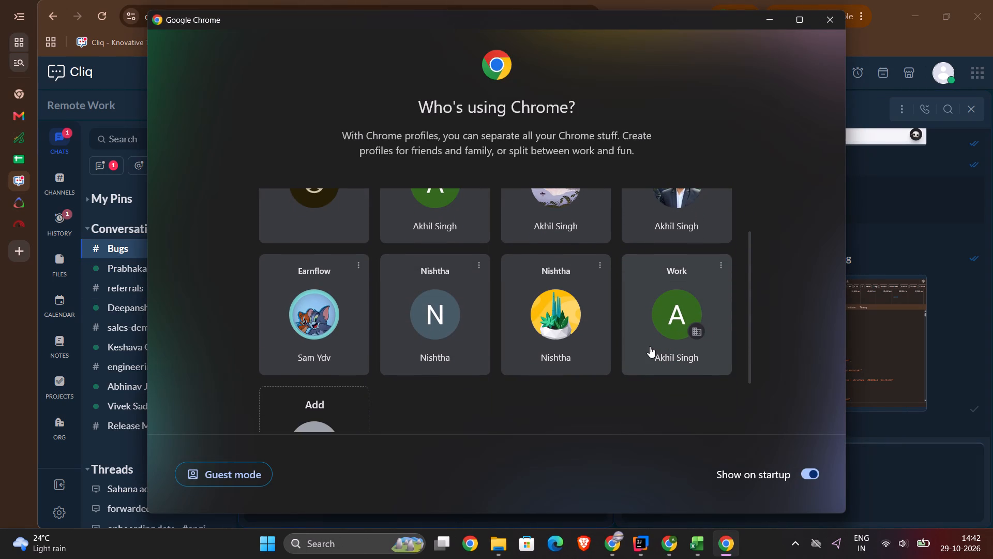
{"action": "scroll", "coordinate": [427, 314], "scroll_direction": "up", "scroll_amount": 1}
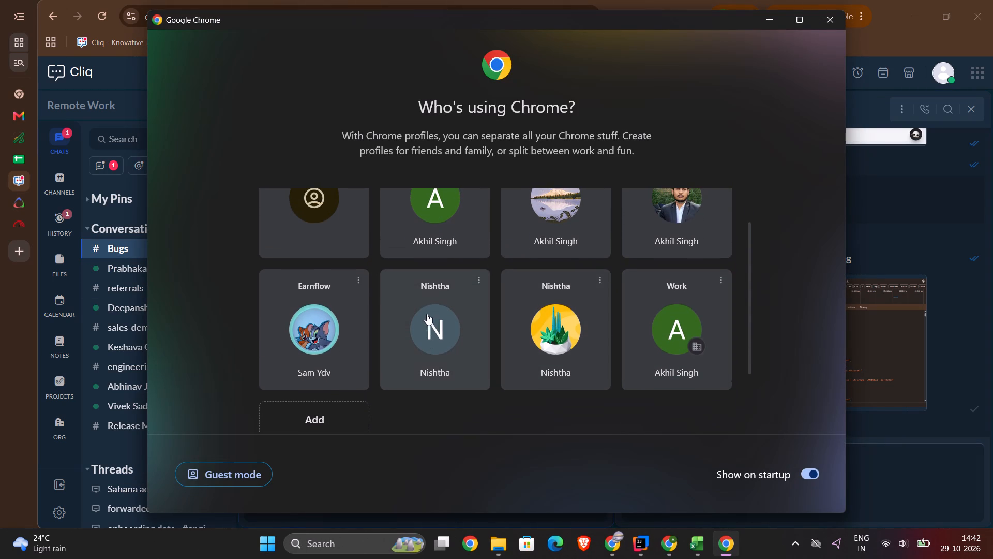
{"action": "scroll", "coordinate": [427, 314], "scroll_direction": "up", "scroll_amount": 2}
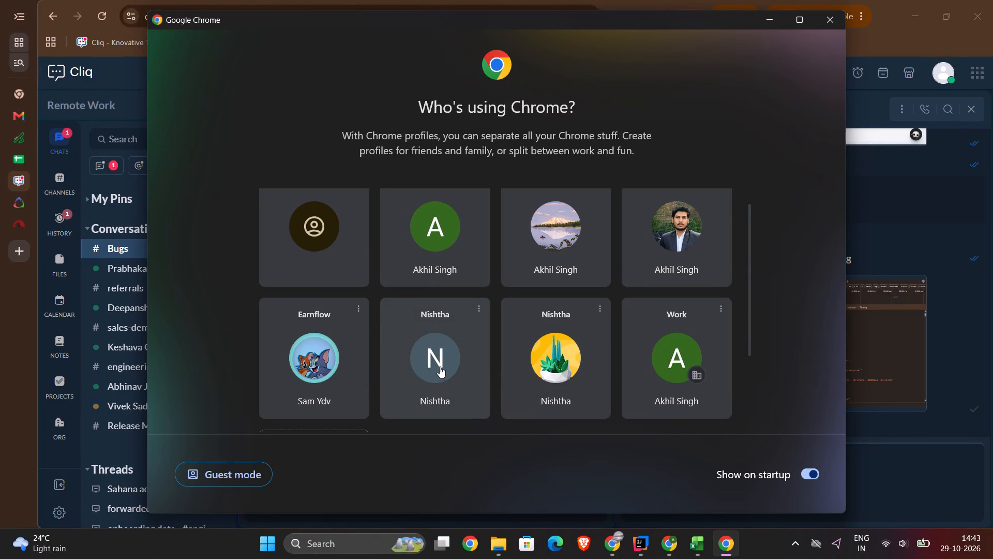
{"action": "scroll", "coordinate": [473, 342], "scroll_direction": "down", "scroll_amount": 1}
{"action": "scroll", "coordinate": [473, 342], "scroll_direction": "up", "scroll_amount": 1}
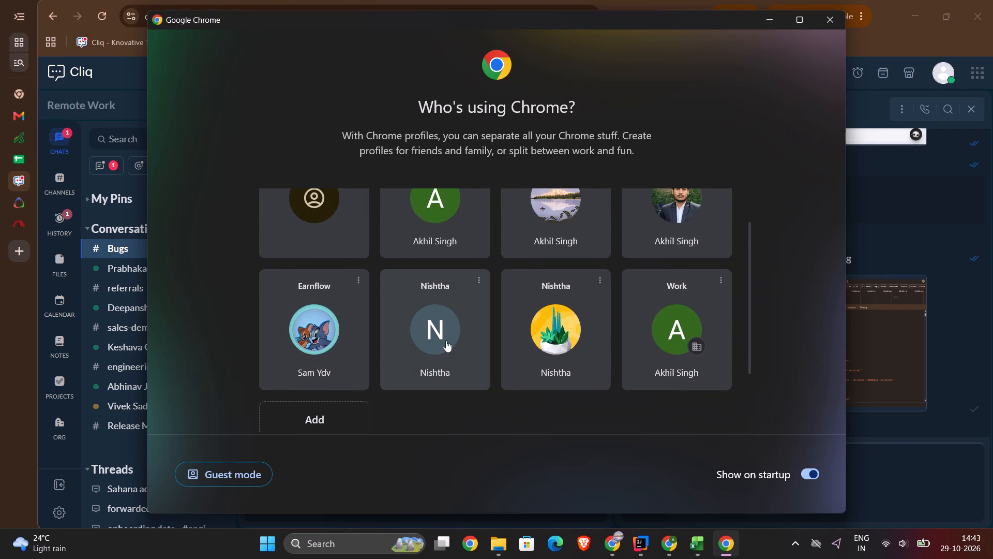
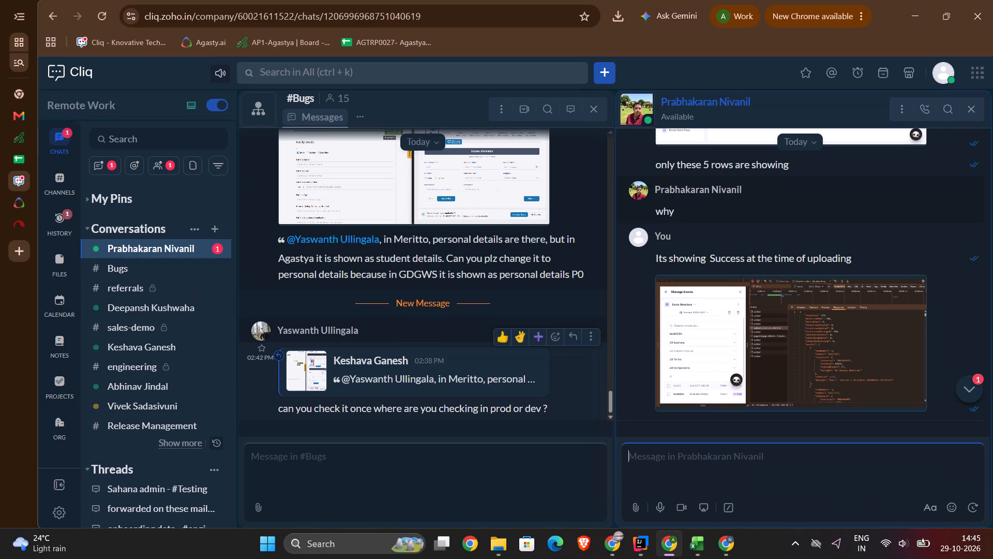
Read the newest message in the direct chat beside #Bugs and reply with "Okk sir".
{"action": "scroll", "coordinate": [340, 404], "scroll_direction": "down", "scroll_amount": 1}
{"action": "scroll", "coordinate": [736, 350], "scroll_direction": "down", "scroll_amount": 3}
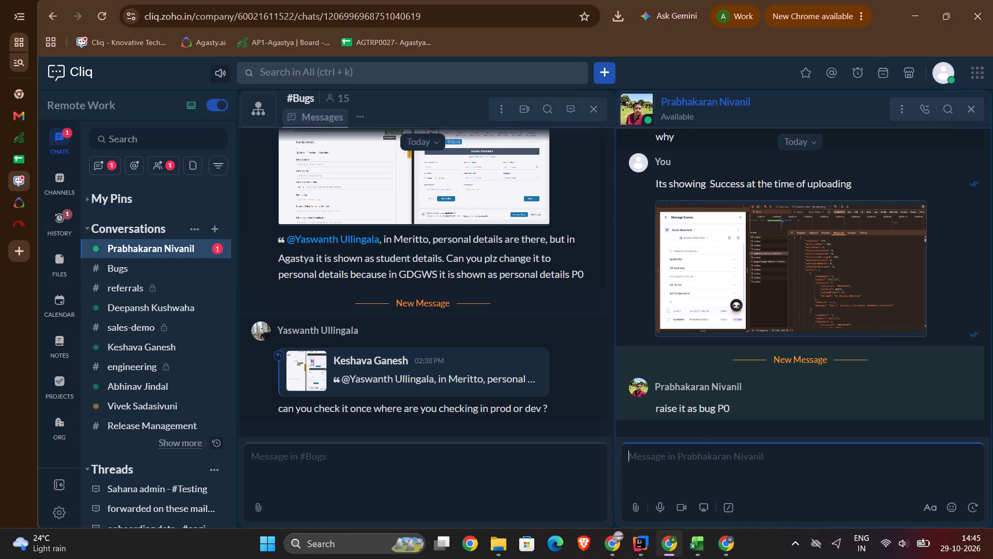
{"action": "left_click", "coordinate": [679, 452]}
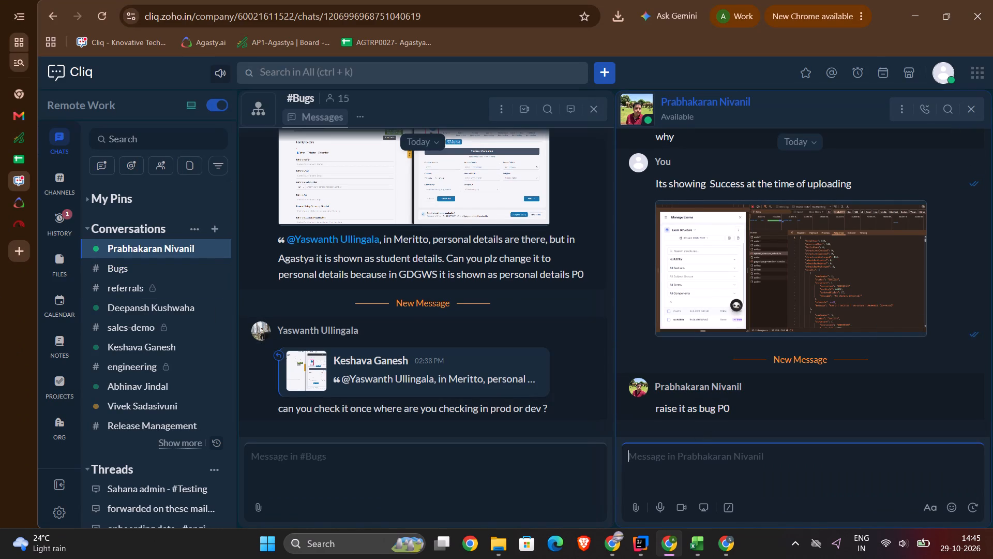
{"action": "type", "text": "Okk sir"}
{"action": "key", "text": "Return"}
{"action": "scroll", "coordinate": [730, 302], "scroll_direction": "down", "scroll_amount": 1}
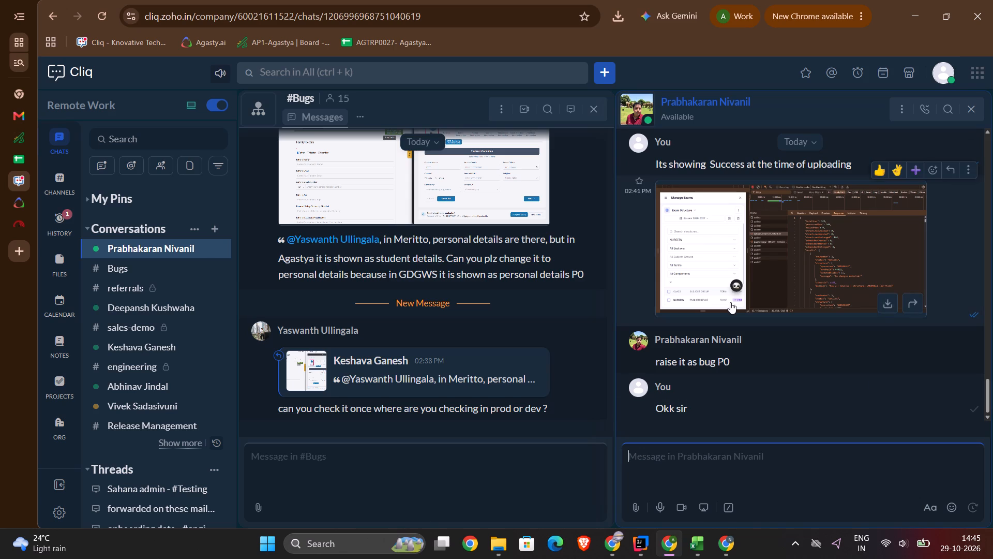
{"action": "left_click", "coordinate": [681, 470]}
{"action": "scroll", "coordinate": [734, 341], "scroll_direction": "down", "scroll_amount": 1}
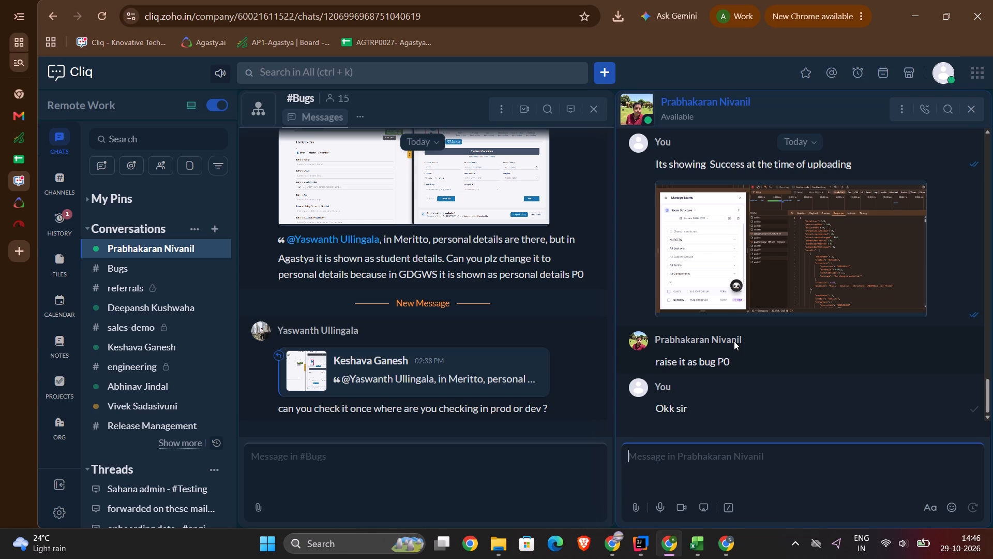
Reread the #Bugs message asking to change student details to personal details, and highlight its text.
{"action": "scroll", "coordinate": [504, 309], "scroll_direction": "up", "scroll_amount": 1}
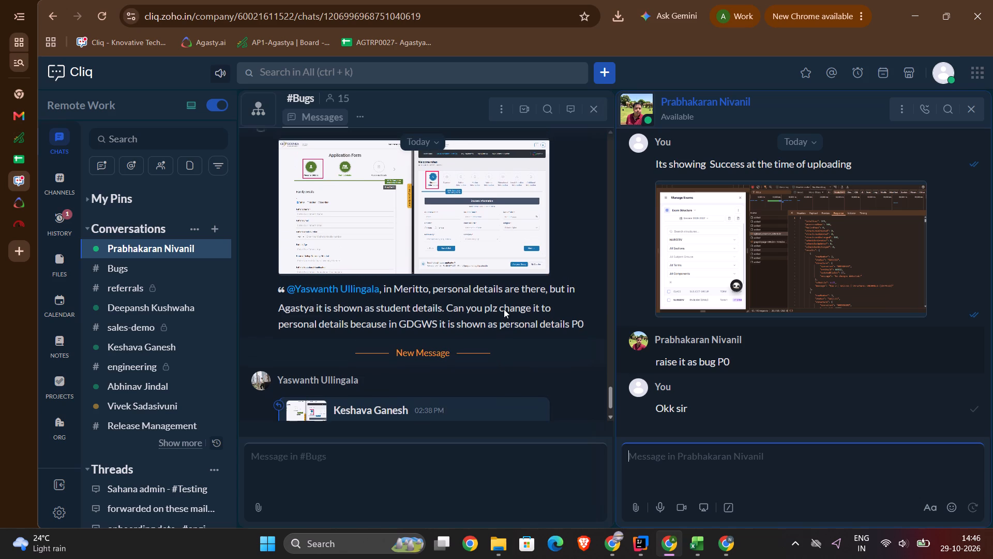
{"action": "scroll", "coordinate": [504, 309], "scroll_direction": "up", "scroll_amount": 1}
{"action": "scroll", "coordinate": [504, 309], "scroll_direction": "down", "scroll_amount": 3}
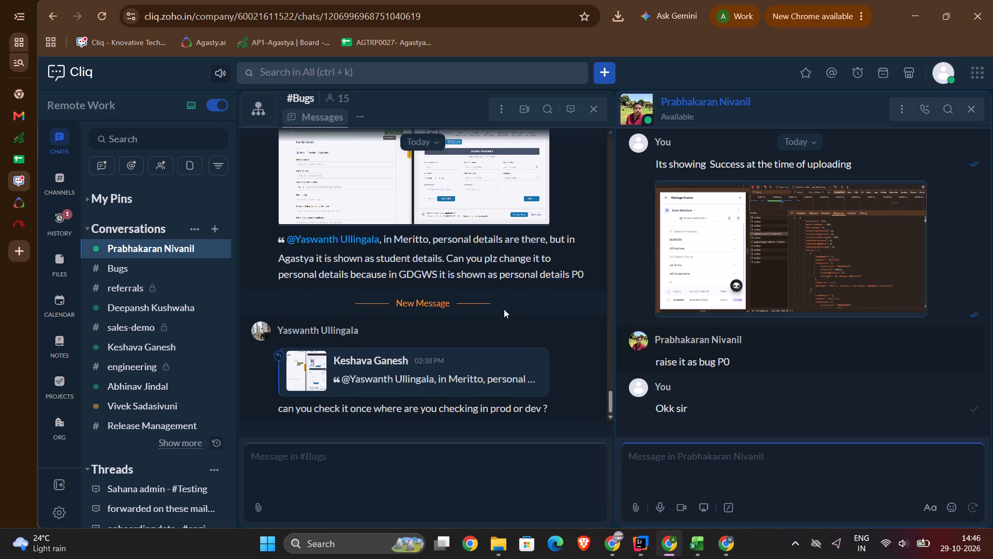
{"action": "scroll", "coordinate": [389, 324], "scroll_direction": "down", "scroll_amount": 2}
{"action": "left_click_drag", "start_coordinate": [262, 237], "coordinate": [575, 277]}
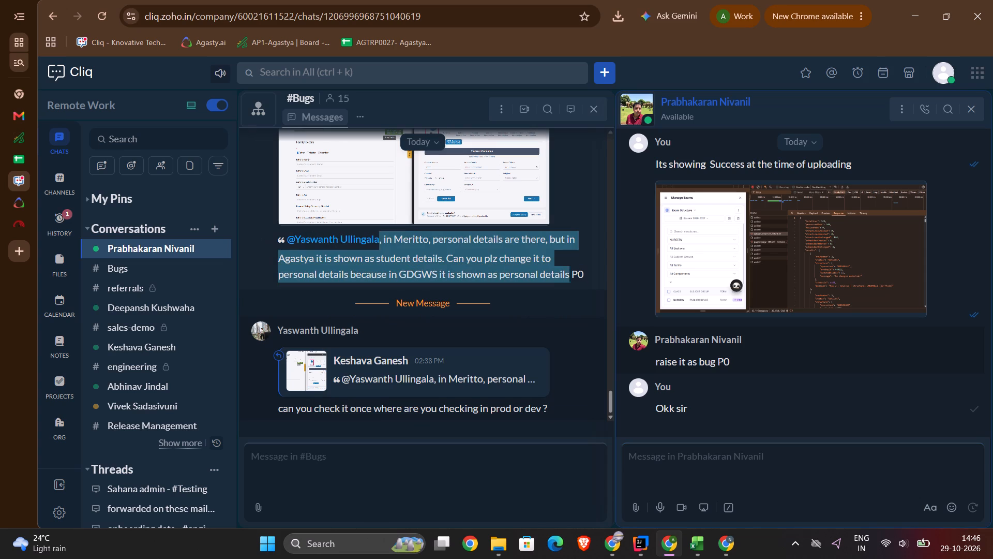
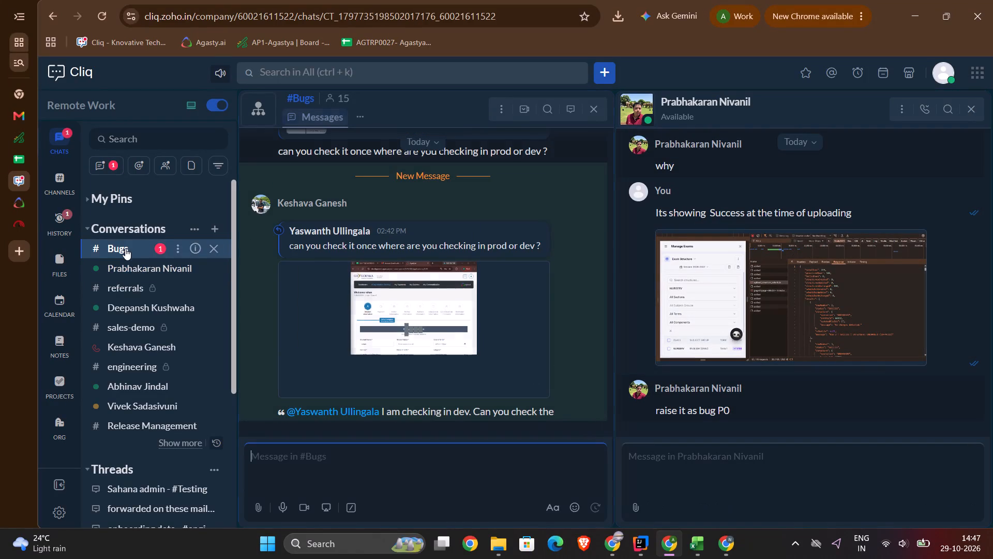
Set up forwarding the Import exam structures success screenshot from the direct chat to #Bugs, and activate the comment field.
{"action": "scroll", "coordinate": [361, 310], "scroll_direction": "down", "scroll_amount": 1}
{"action": "scroll", "coordinate": [785, 271], "scroll_direction": "up", "scroll_amount": 3}
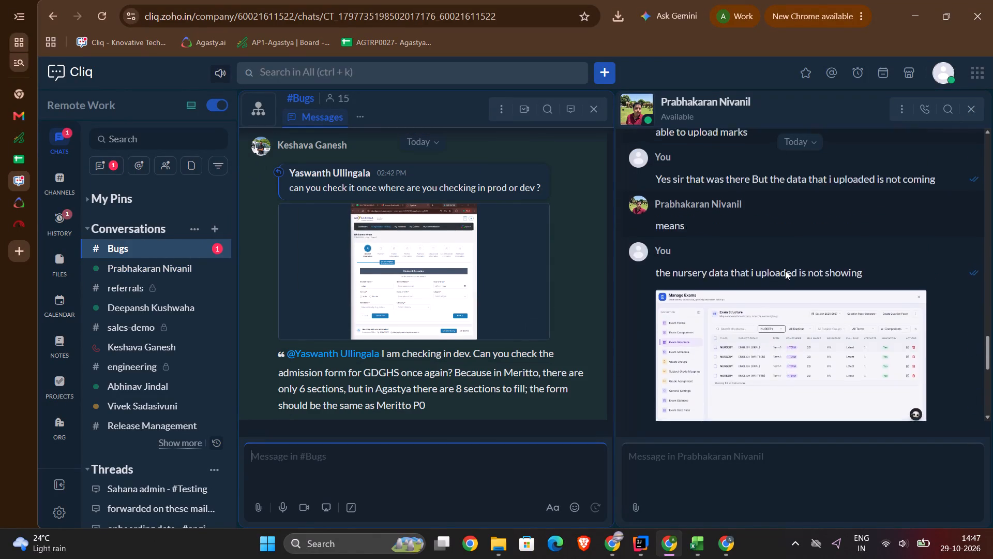
{"action": "scroll", "coordinate": [785, 271], "scroll_direction": "up", "scroll_amount": 2}
{"action": "left_click_drag", "start_coordinate": [791, 168], "coordinate": [370, 401]}
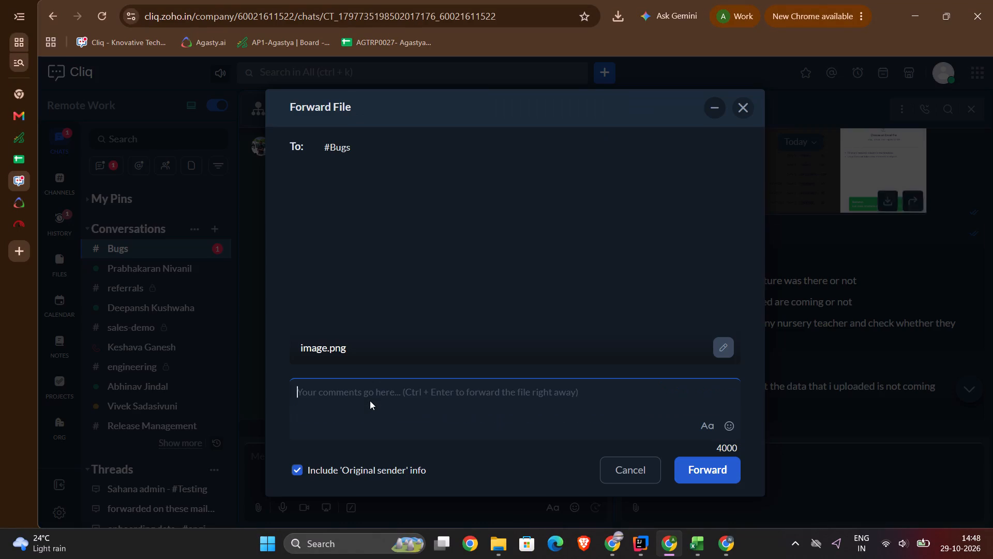
{"action": "left_click", "coordinate": [395, 405]}
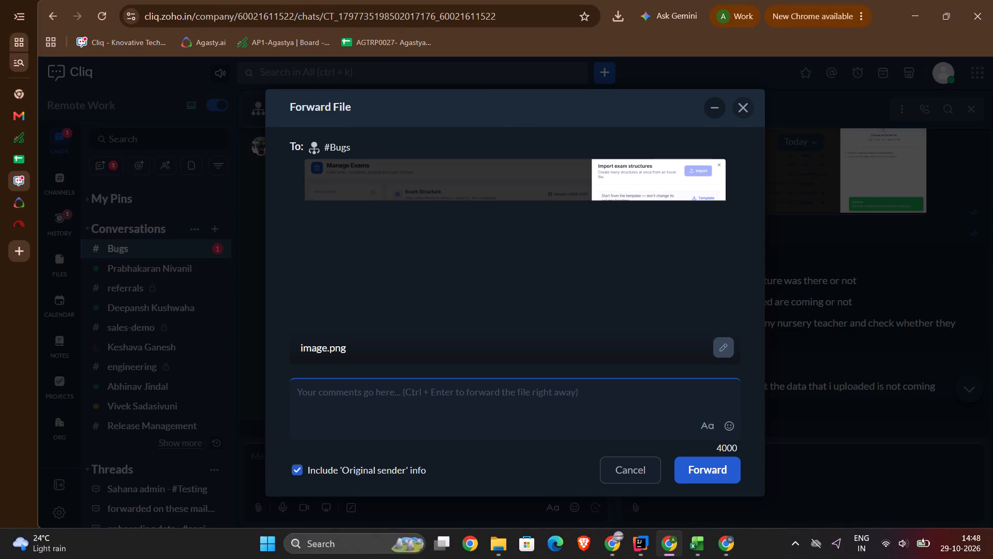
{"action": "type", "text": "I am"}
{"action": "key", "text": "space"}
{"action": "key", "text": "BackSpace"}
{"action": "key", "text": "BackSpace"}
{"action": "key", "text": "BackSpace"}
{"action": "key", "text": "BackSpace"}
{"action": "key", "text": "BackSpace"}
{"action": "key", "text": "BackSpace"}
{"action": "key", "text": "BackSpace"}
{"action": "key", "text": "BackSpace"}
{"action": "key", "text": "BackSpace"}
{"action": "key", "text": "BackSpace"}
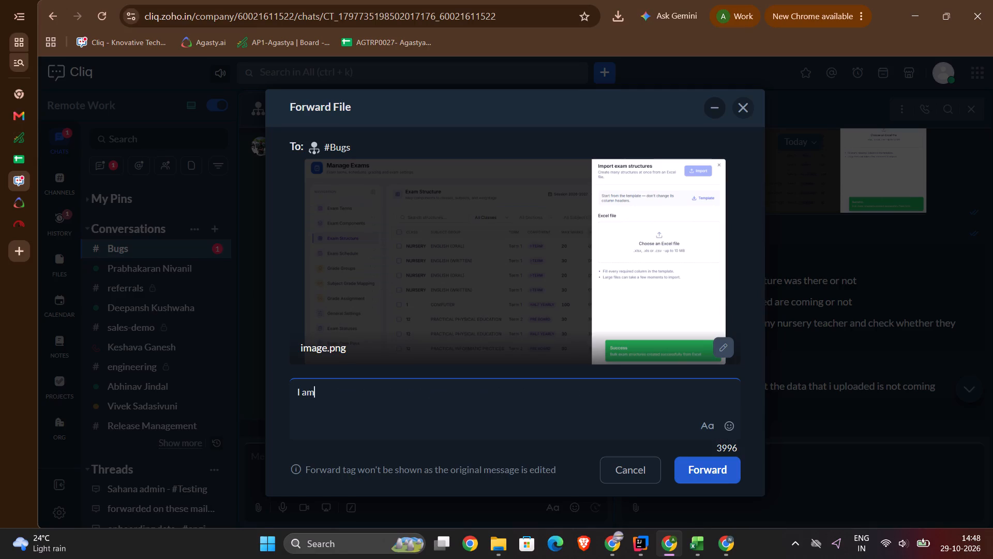
Start the note on the image being forwarded to #Bugs with "Admin ->".
{"action": "type", "text": "Admin ->"}
{"action": "key", "text": "space"}
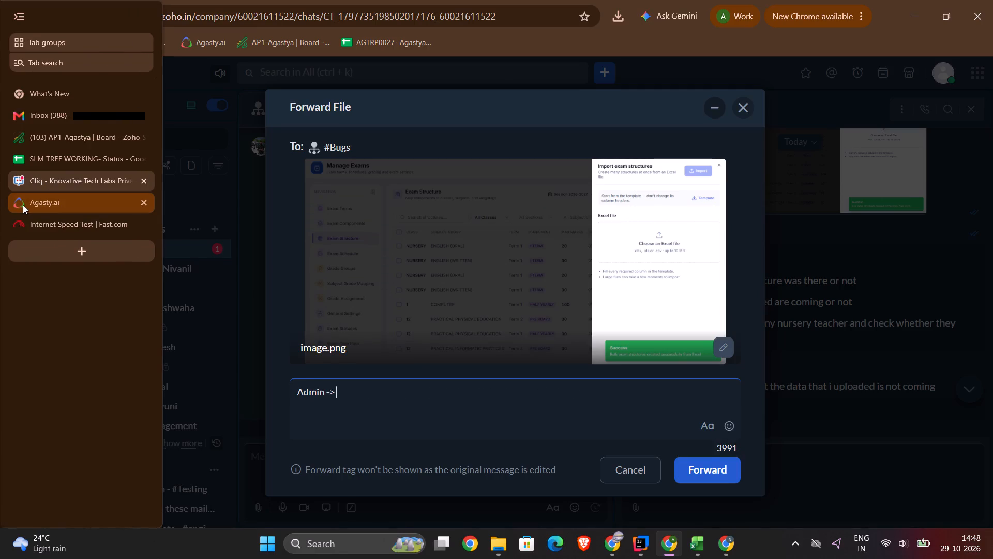
Switch to Agasty.ai, close the developer tools and Manage Exams, and examine the dashboard's Manage Academics section for the path to Exam.
{"action": "left_click", "coordinate": [23, 205]}
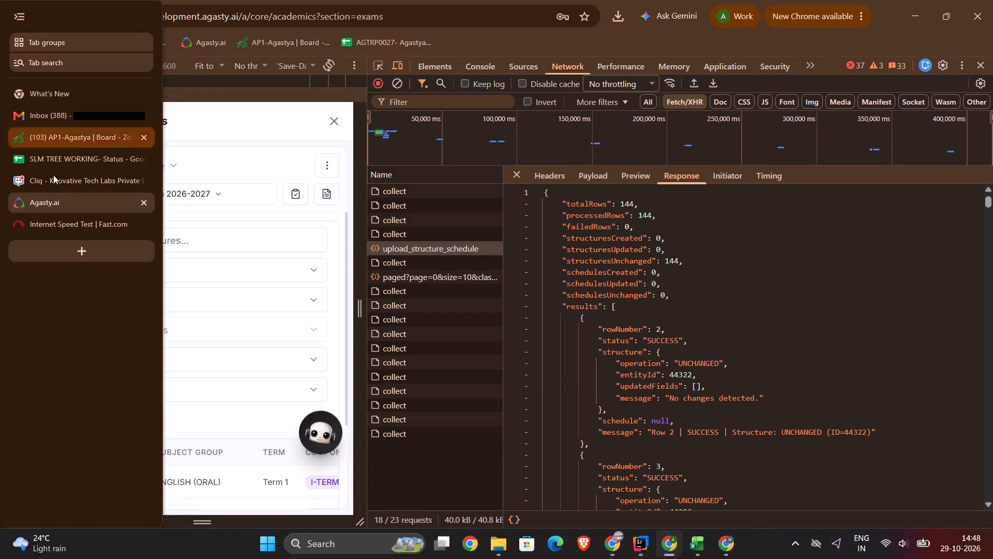
{"action": "left_click", "coordinate": [246, 217]}
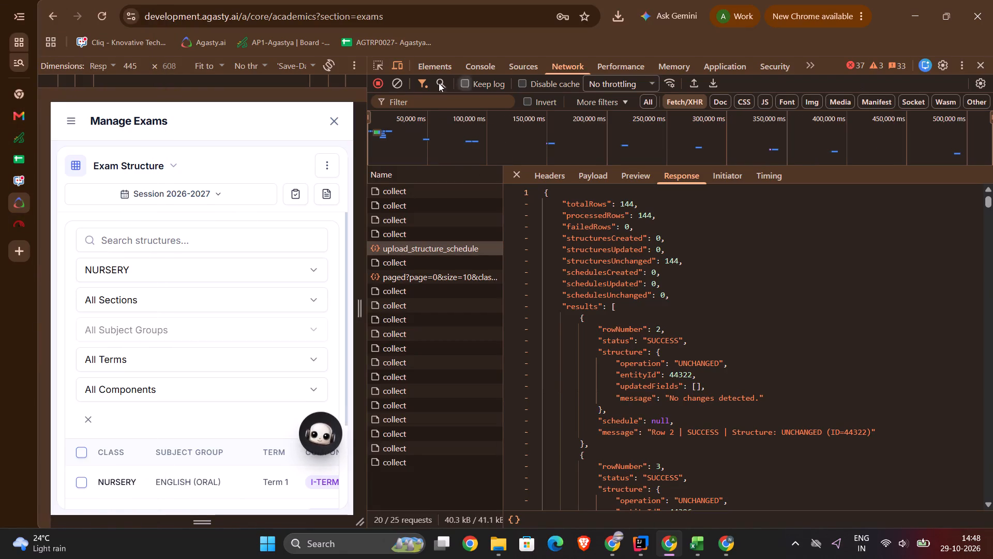
{"action": "left_click", "coordinate": [983, 60]}
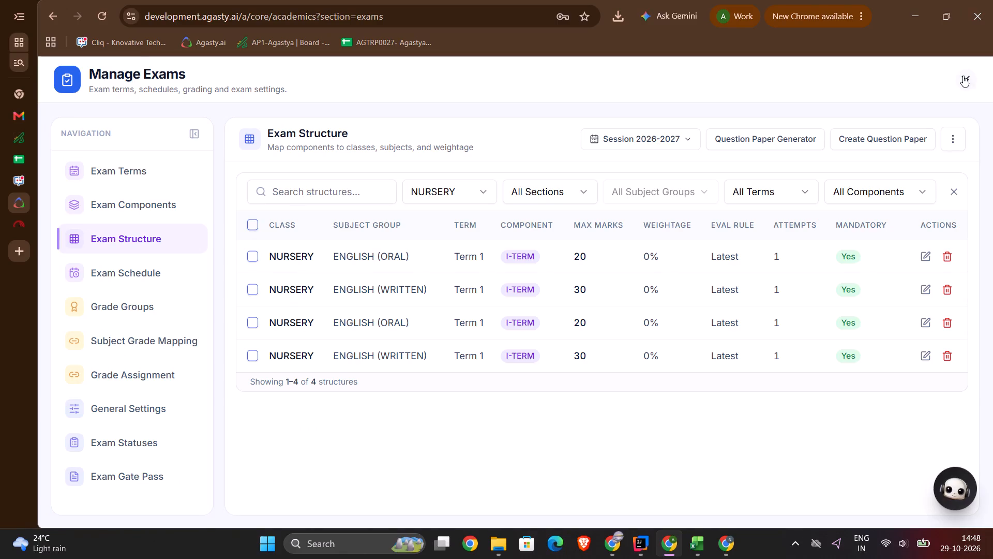
{"action": "left_click", "coordinate": [963, 76]}
{"action": "scroll", "coordinate": [487, 327], "scroll_direction": "down", "scroll_amount": 2}
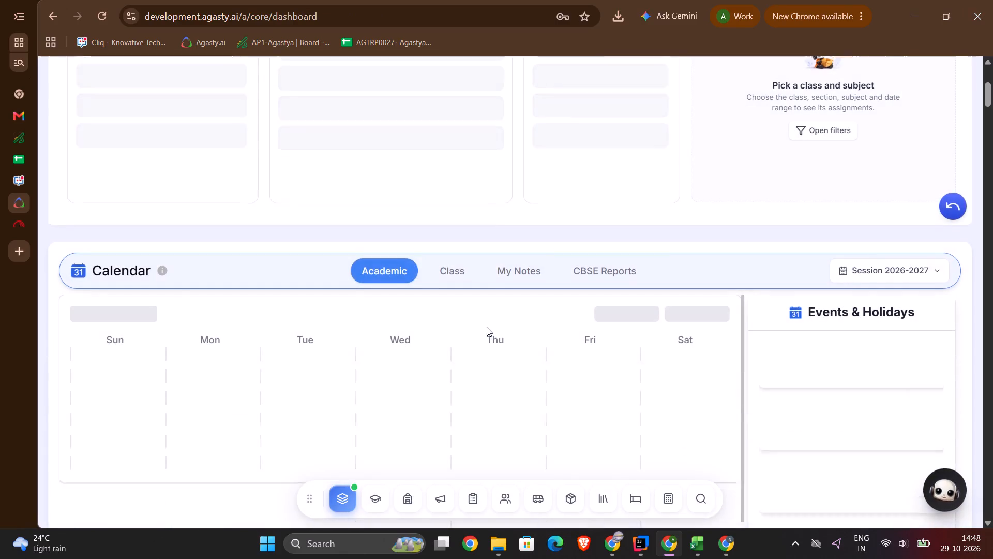
{"action": "scroll", "coordinate": [487, 327], "scroll_direction": "down", "scroll_amount": 8}
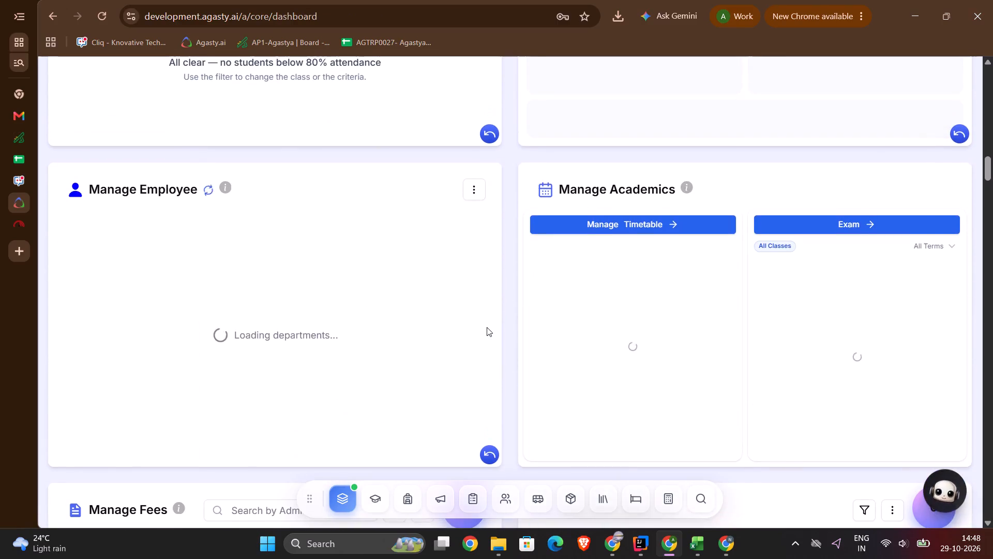
{"action": "scroll", "coordinate": [487, 327], "scroll_direction": "down", "scroll_amount": 1}
{"action": "key", "text": "alt+Tab"}
{"action": "key", "text": "alt+Tab"}
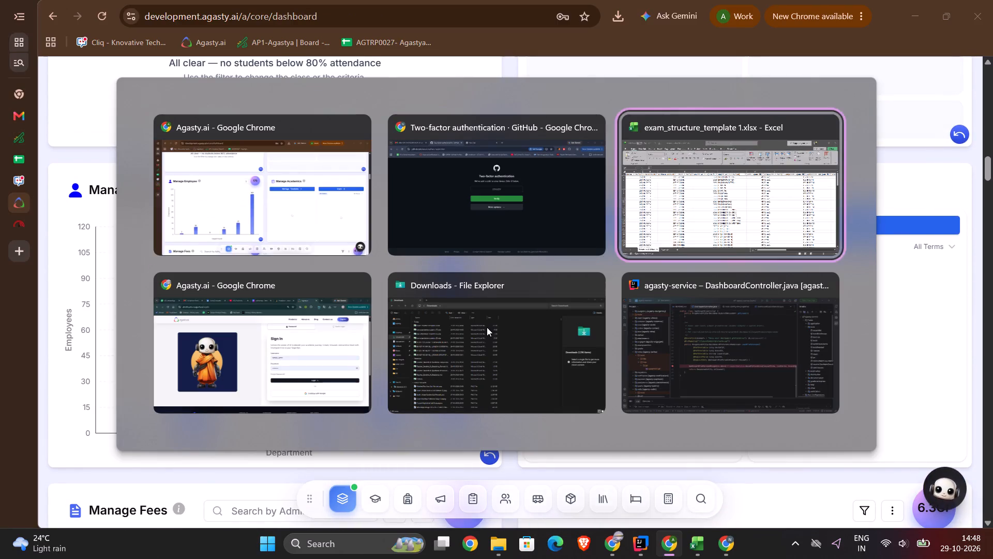
{"action": "key", "text": "alt+Tab"}
{"action": "key", "text": "alt+Tab"}
{"action": "key", "text": "alt+Tab"}
{"action": "key", "text": "alt+Tab"}
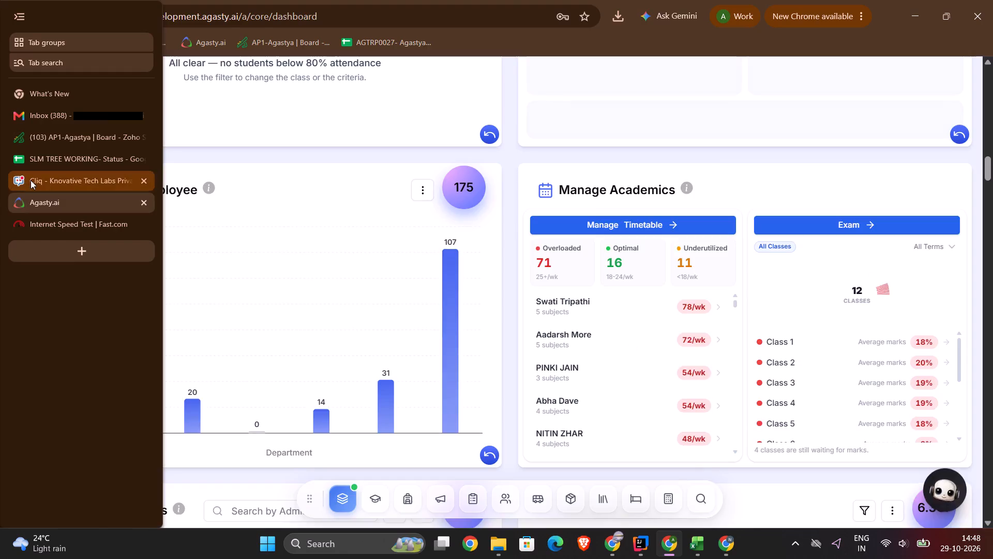
Return to Cliq and continue the navigation path in the forwarding note with "Manage".
{"action": "left_click", "coordinate": [31, 180]}
{"action": "type", "text": "Managa"}
{"action": "key", "text": "BackSpace"}
{"action": "type", "text": "e"}
{"action": "key", "text": "space"}
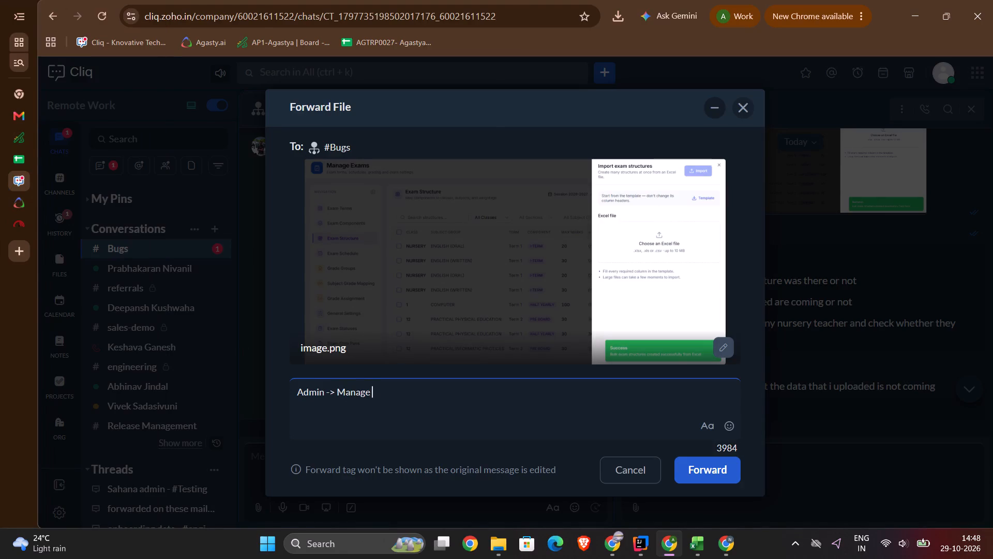
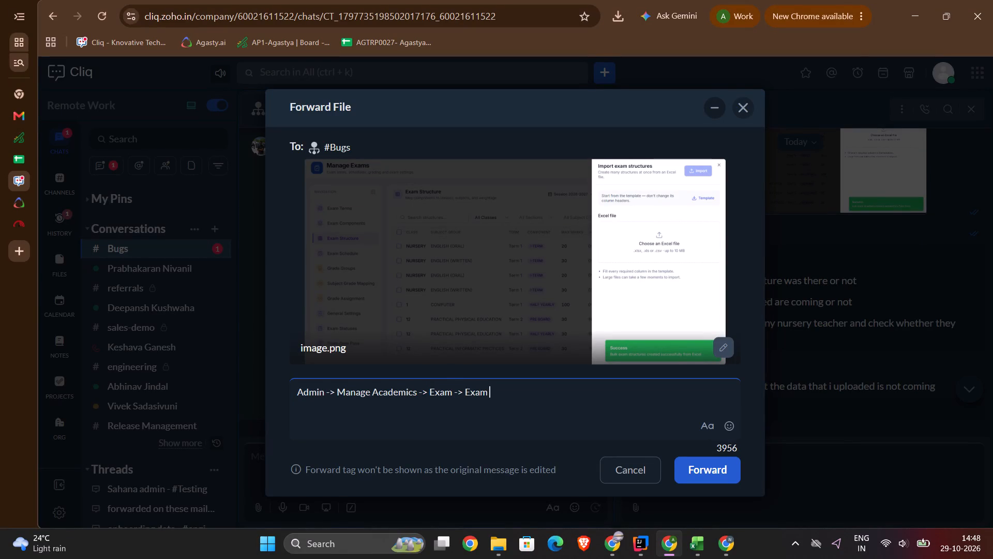
Complete the navigation path in the forwarding note with "strcture -> Three dots -> import from excel".
{"action": "type", "text": "stu"}
{"action": "key", "text": "BackSpace"}
{"action": "type", "text": "rc"}
{"action": "key", "text": "BackSpace"}
{"action": "key", "text": "c"}
{"action": "type", "text": "ture"}
{"action": "key", "text": "space"}
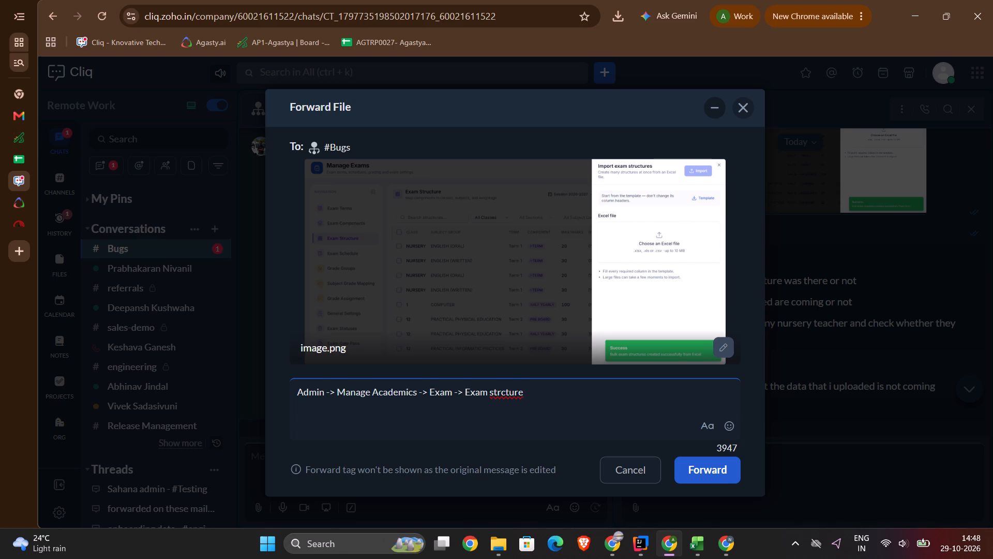
{"action": "type", "text": "->"}
{"action": "key", "text": "space"}
{"action": "type", "text": "tr"}
{"action": "key", "text": "BackSpace"}
{"action": "key", "text": "BackSpace"}
{"action": "type", "text": "Three dots"}
{"action": "key", "text": "space"}
{"action": "key", "text": "shift+i"}
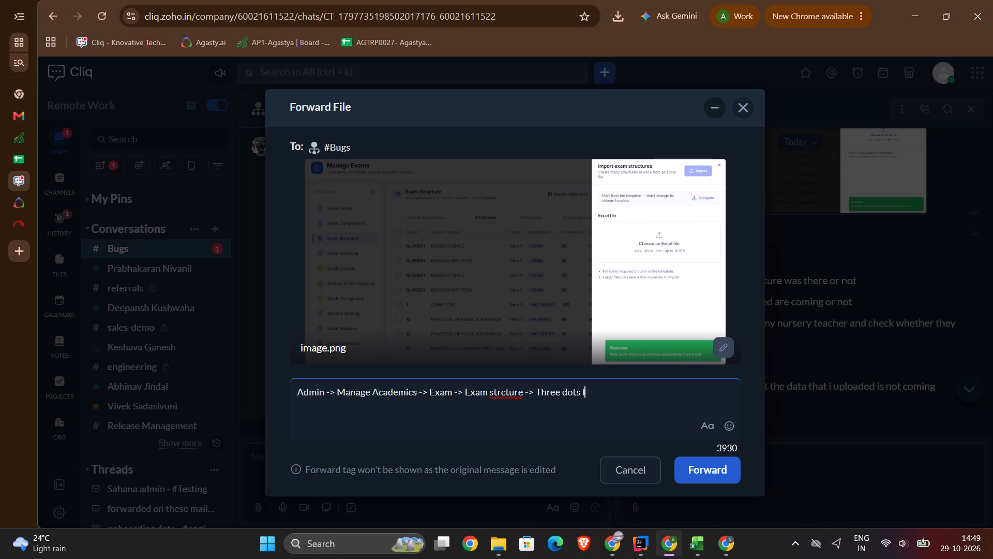
{"action": "key", "text": "BackSpace"}
{"action": "type", "text": "-> impoer"}
{"action": "key", "text": "BackSpace"}
{"action": "key", "text": "BackSpace"}
{"action": "type", "text": "rt from excel"}
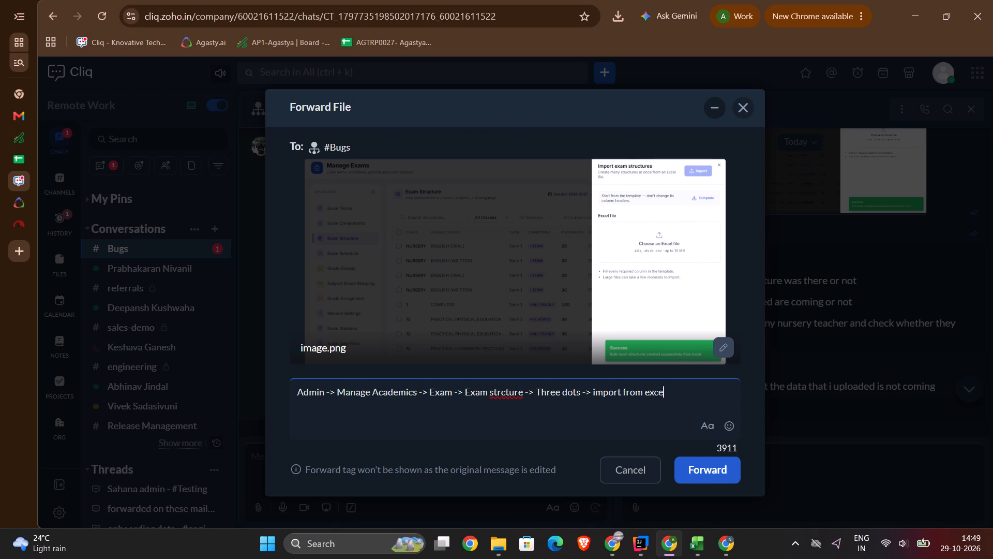
{"action": "key", "text": "space"}
Add a second line to the note reading "I uploaded the data but it is showing Scuccess".
{"action": "key", "text": "shift+Return"}
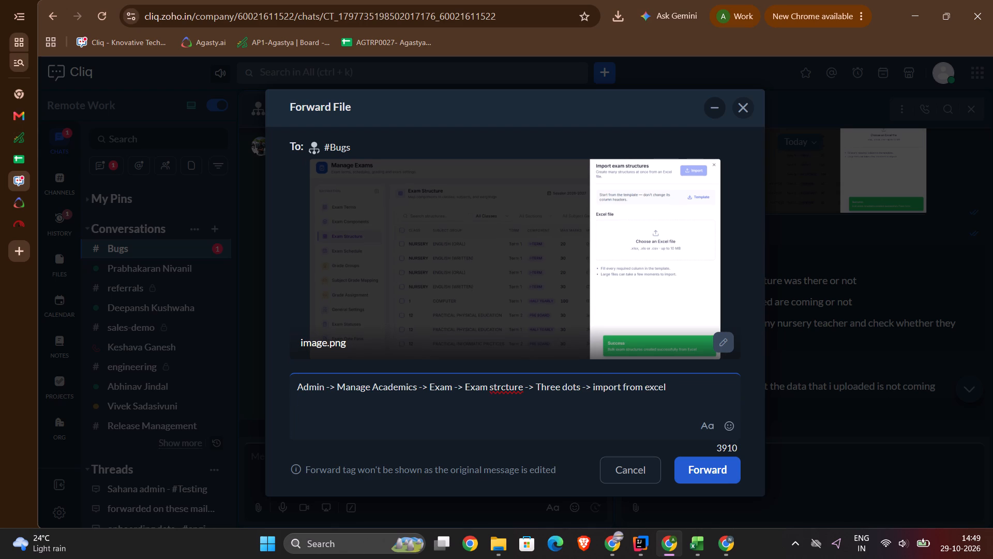
{"action": "type", "text": "I up"}
{"action": "type", "text": "loaded the data but it is shoi"}
{"action": "key", "text": "BackSpace"}
{"action": "type", "text": "wing"}
{"action": "key", "text": "space"}
{"action": "type", "text": "Scuccess"}
{"action": "key", "text": "space"}
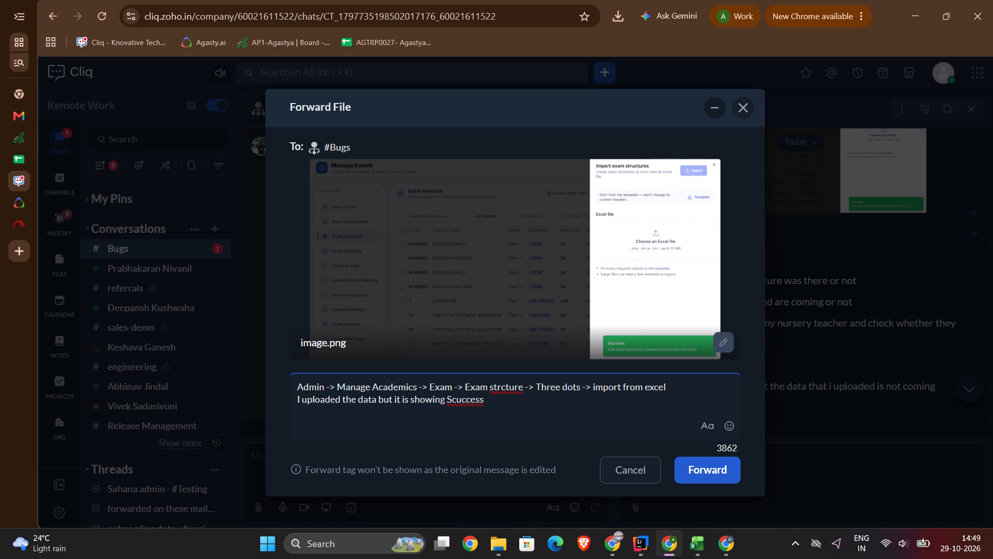
Remove the word "but" before "it is showing" in the note's second line.
{"action": "key", "text": "Left"}
{"action": "key", "text": "Left"}
{"action": "key", "text": "Left"}
{"action": "key", "text": "Left"}
{"action": "key", "text": "Left"}
{"action": "key", "text": "Left"}
{"action": "key", "text": "Left"}
{"action": "key", "text": "Left"}
{"action": "key", "text": "Left"}
{"action": "key", "text": "Left"}
{"action": "key", "text": "Left"}
{"action": "key", "text": "Left"}
{"action": "key", "text": "Left"}
{"action": "key", "text": "Left"}
{"action": "key", "text": "Left"}
{"action": "key", "text": "Left"}
{"action": "key", "text": "Left"}
{"action": "key", "text": "Left"}
{"action": "key", "text": "Left"}
{"action": "key", "text": "Left"}
{"action": "key", "text": "BackSpace"}
{"action": "key", "text": "BackSpace"}
{"action": "key", "text": "BackSpace"}
{"action": "key", "text": "BackSpace"}
{"action": "key", "text": "BackSpace"}
{"action": "key", "text": "BackSpace"}
{"action": "key", "text": "space"}
{"action": "type", "text": "i"}
Extend the end of the note's second line with "but the data is adding".
{"action": "key", "text": "Right"}
{"action": "key", "text": "Right"}
{"action": "key", "text": "Right"}
{"action": "key", "text": "Right"}
{"action": "key", "text": "Right"}
{"action": "key", "text": "Right"}
{"action": "key", "text": "Right"}
{"action": "key", "text": "Right"}
{"action": "key", "text": "Right"}
{"action": "key", "text": "Right"}
{"action": "key", "text": "Right"}
{"action": "key", "text": "Right"}
{"action": "key", "text": "Right"}
{"action": "key", "text": "Right"}
{"action": "key", "text": "Right"}
{"action": "key", "text": "Right"}
{"action": "key", "text": "Right"}
{"action": "key", "text": "Right"}
{"action": "key", "text": "Right"}
{"action": "key", "text": "Right"}
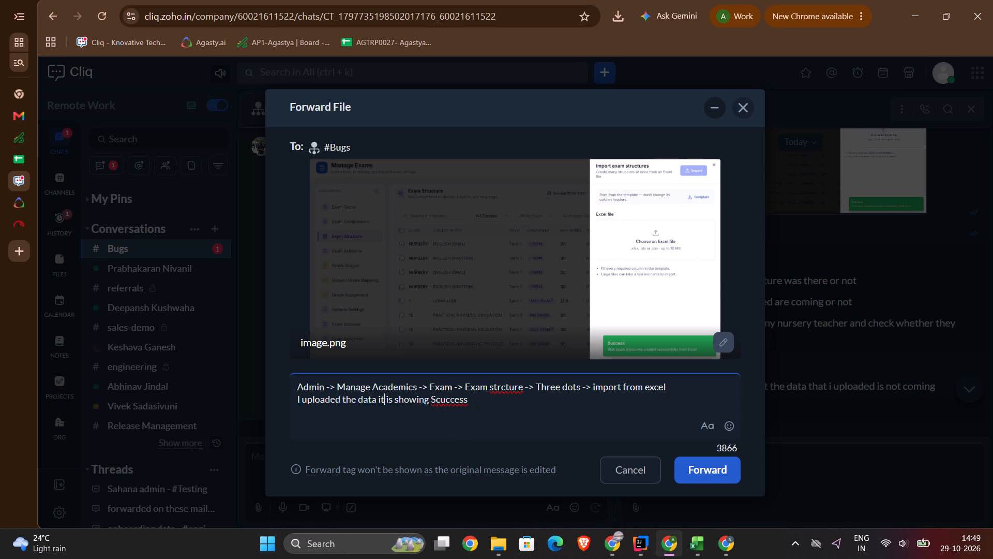
{"action": "type", "text": "but the"}
{"action": "key", "text": "space"}
{"action": "type", "text": "ci"}
{"action": "key", "text": "BackSpace"}
{"action": "type", "text": "olumn"}
{"action": "key", "text": "space"}
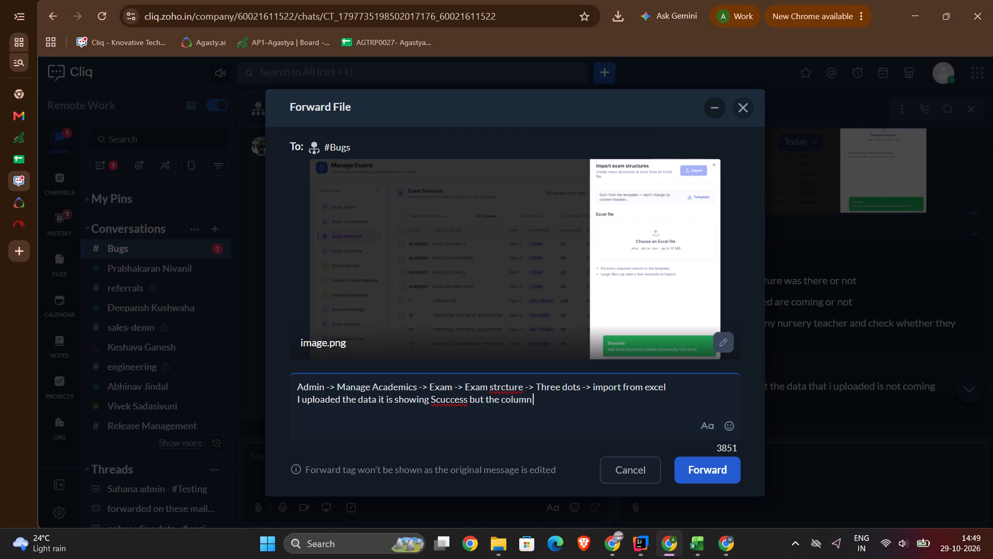
{"action": "key", "text": "BackSpace"}
{"action": "key", "text": "BackSpace"}
{"action": "key", "text": "BackSpace"}
{"action": "key", "text": "BackSpace"}
{"action": "key", "text": "BackSpace"}
{"action": "key", "text": "BackSpace"}
{"action": "key", "text": "BackSpace"}
{"action": "type", "text": "data is adding"}
{"action": "key", "text": "space"}
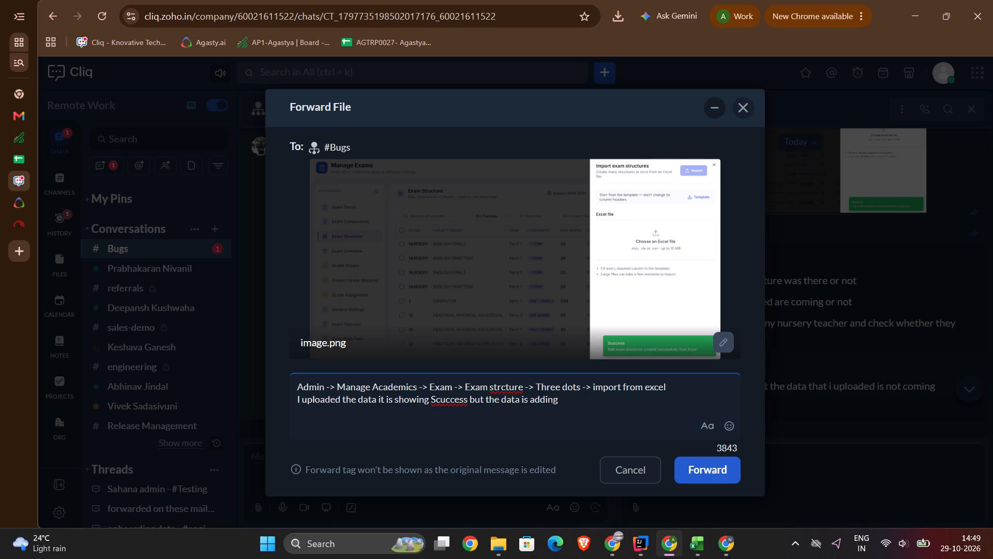
Start a third line in the note with "I tried many times".
{"action": "key", "text": "shift+Return"}
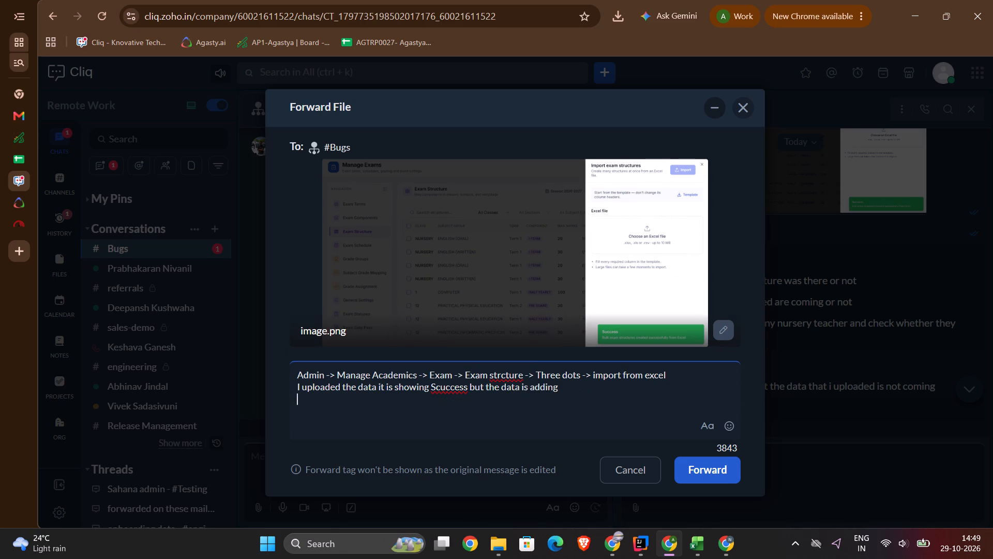
{"action": "type", "text": "I tried"}
{"action": "key", "text": "space"}
{"action": "type", "text": "many times"}
{"action": "key", "text": "space"}
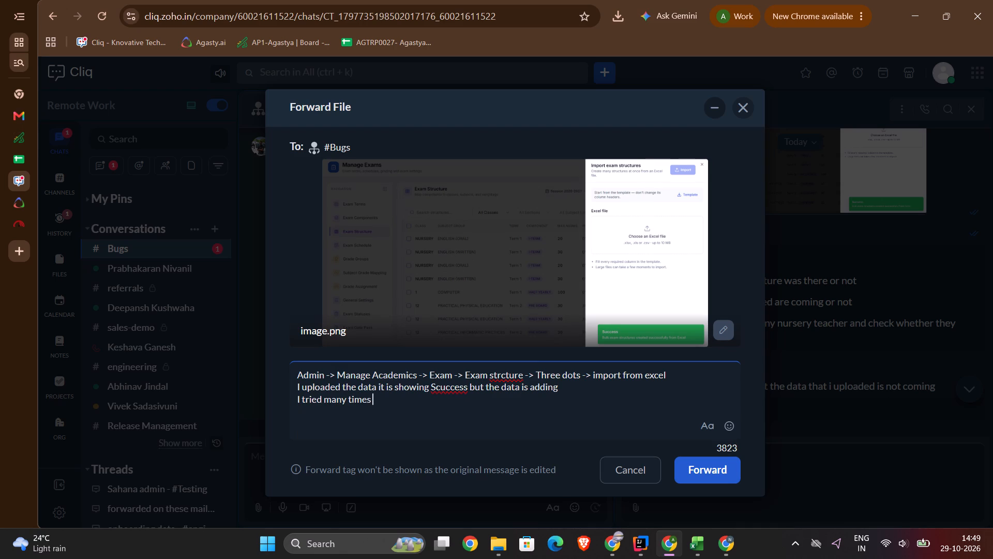
Insert "not" before "adding" in the note's second line.
{"action": "left_click", "coordinate": [531, 387]}
{"action": "type", "text": "not"}
{"action": "key", "text": "space"}
Continue the note's third line with ". This is from GDG account in development".
{"action": "left_click", "coordinate": [412, 408]}
{"action": "type", "text": "It s"}
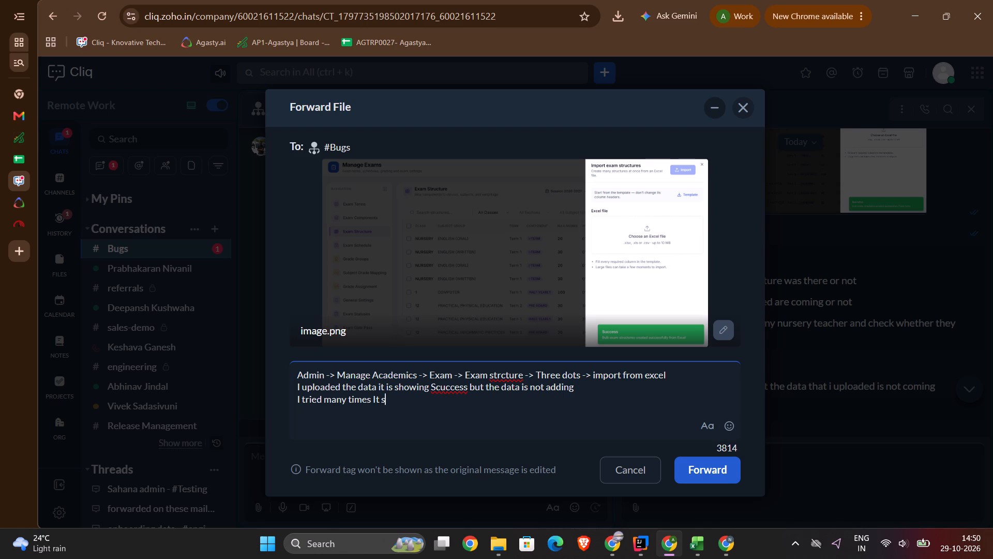
{"action": "key", "text": "BackSpace"}
{"action": "key", "text": "BackSpace"}
{"action": "key", "text": "BackSpace"}
{"action": "key", "text": "BackSpace"}
{"action": "type", "text": ". This is from"}
{"action": "key", "text": "space"}
{"action": "type", "text": "GDG"}
{"action": "key", "text": "space"}
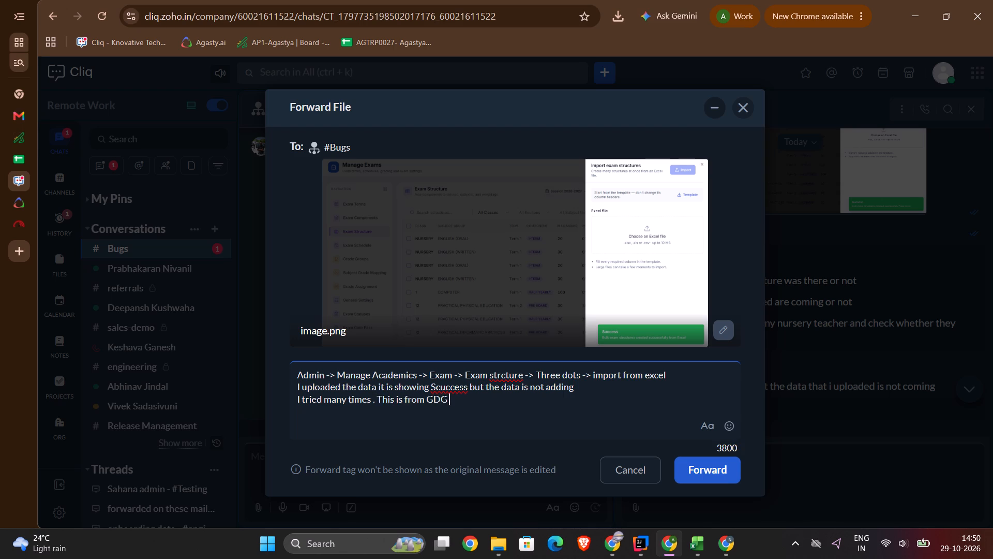
{"action": "type", "text": "account in de"}
{"action": "key", "text": "BackSpace"}
{"action": "type", "text": "evelopment"}
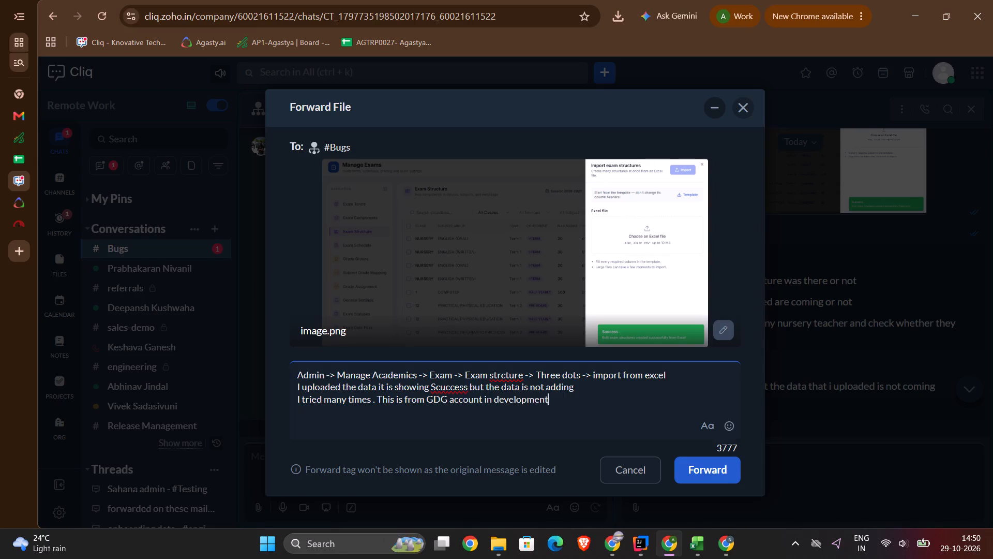
Mention the colleagues Deepansh and Yaswanth on a new line at the end of the note.
{"action": "key", "text": "shift+Return"}
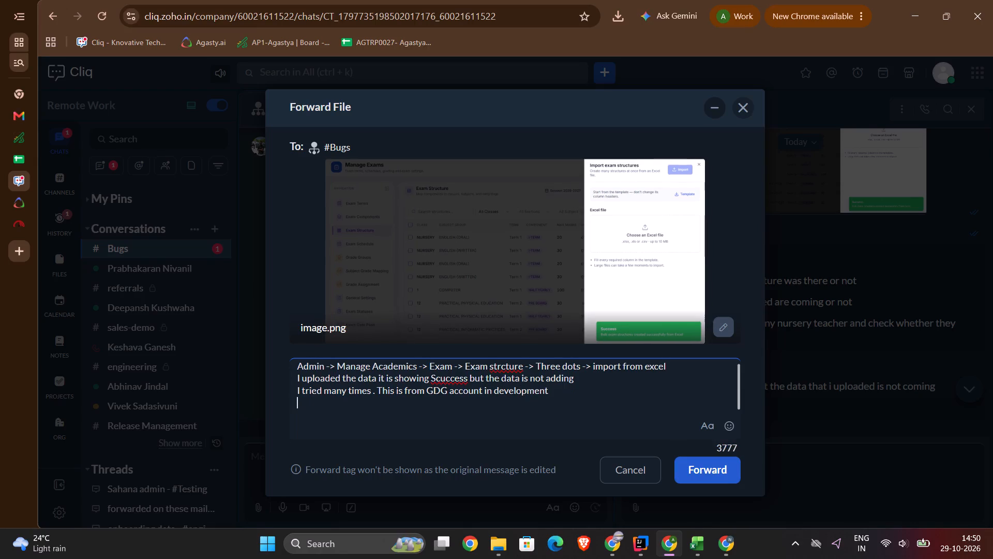
{"action": "type", "text": "@de"}
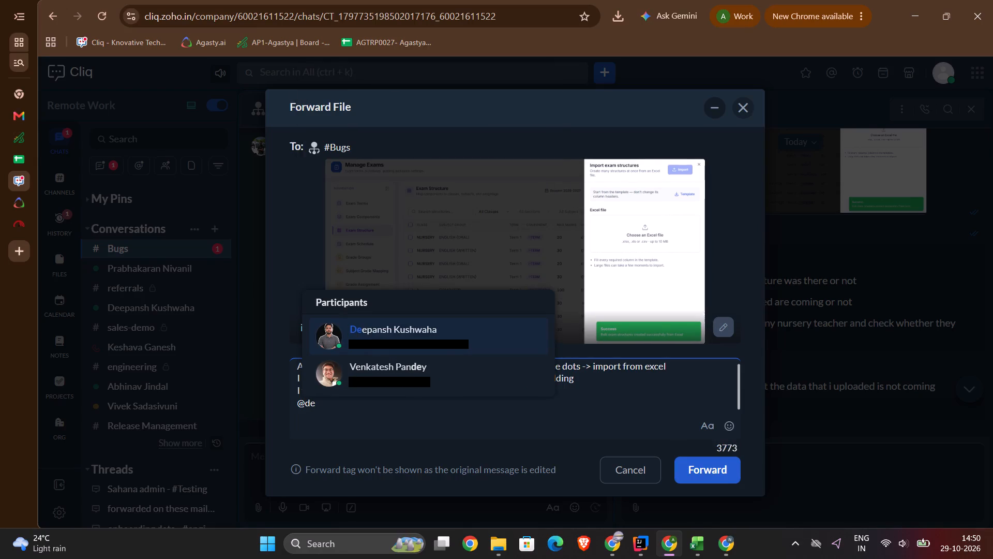
{"action": "key", "text": "Return"}
{"action": "key", "text": "shift+at"}
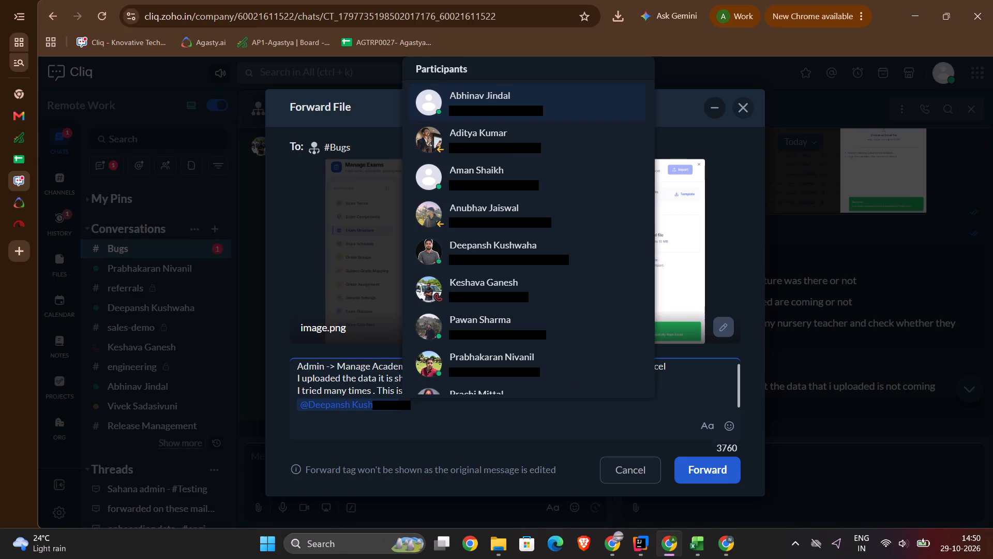
{"action": "type", "text": "yas"}
{"action": "key", "text": "Return"}
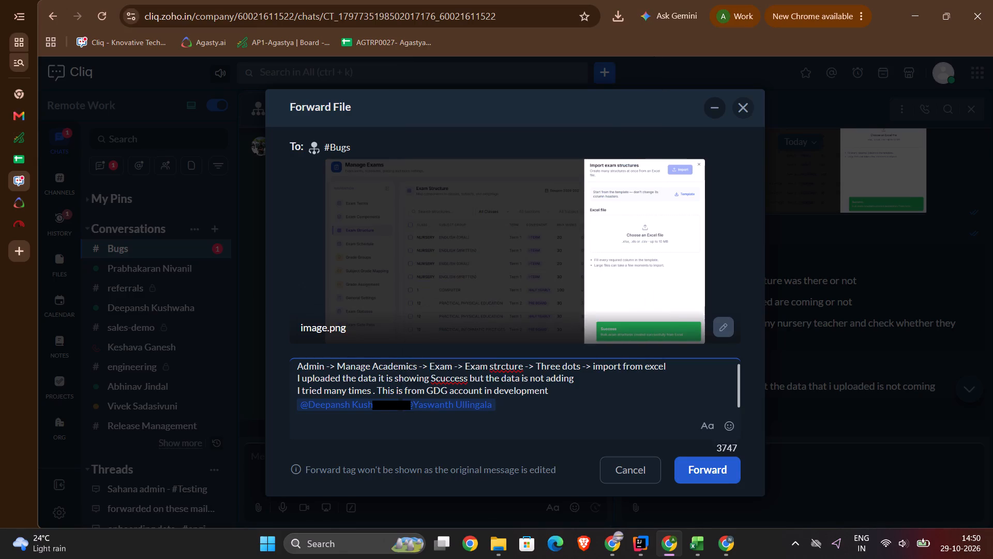
Insert the line "This is P0 bug very high priority" above the colleague mentions in the note.
{"action": "left_click", "coordinate": [546, 389]}
{"action": "left_click", "coordinate": [551, 389]}
{"action": "key", "text": "shift+Return"}
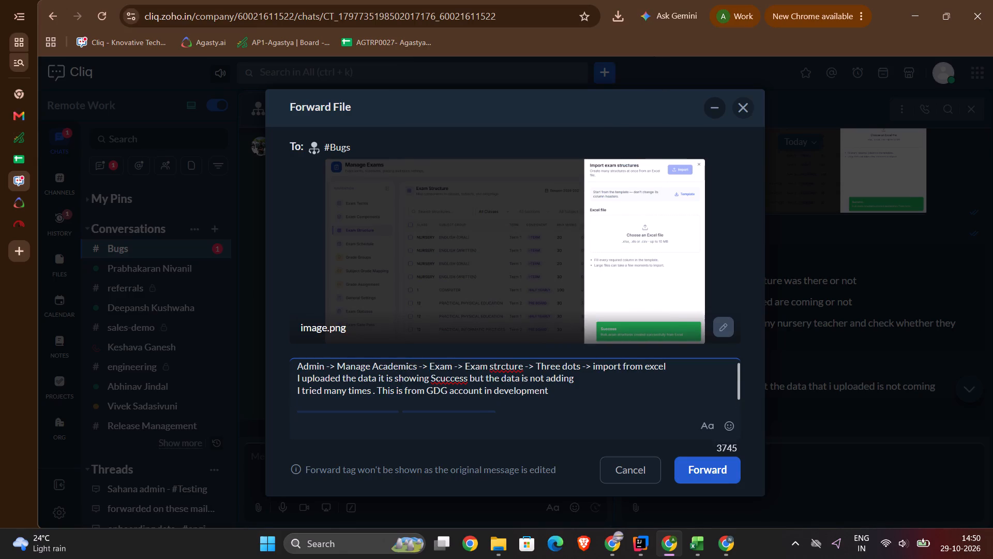
{"action": "type", "text": "This is P)"}
{"action": "key", "text": "space"}
{"action": "key", "text": "BackSpace"}
{"action": "key", "text": "BackSpace"}
{"action": "type", "text": "0 bug"}
{"action": "key", "text": "space"}
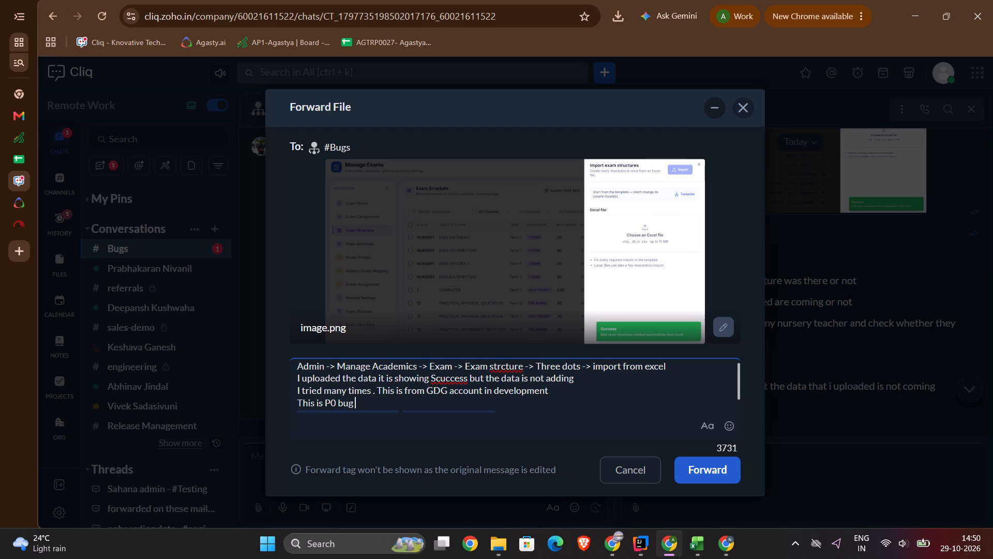
{"action": "type", "text": "ver"}
{"action": "type", "text": "y"}
{"action": "key", "text": "space"}
{"action": "type", "text": "high"}
{"action": "key", "text": "space"}
{"action": "type", "text": "pro"}
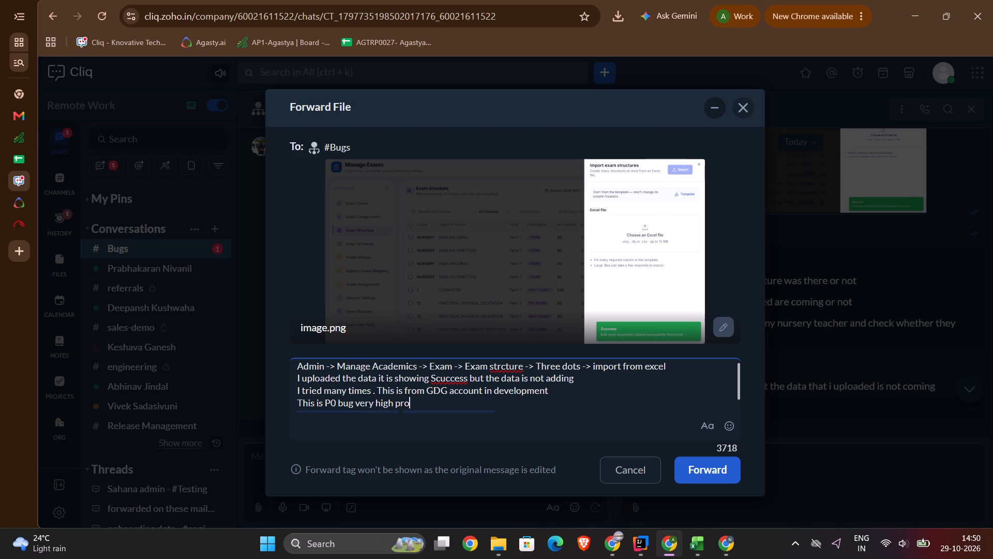
{"action": "key", "text": "BackSpace"}
{"action": "type", "text": "io"}
{"action": "type", "text": "rity"}
{"action": "scroll", "coordinate": [551, 389], "scroll_direction": "down", "scroll_amount": 2}
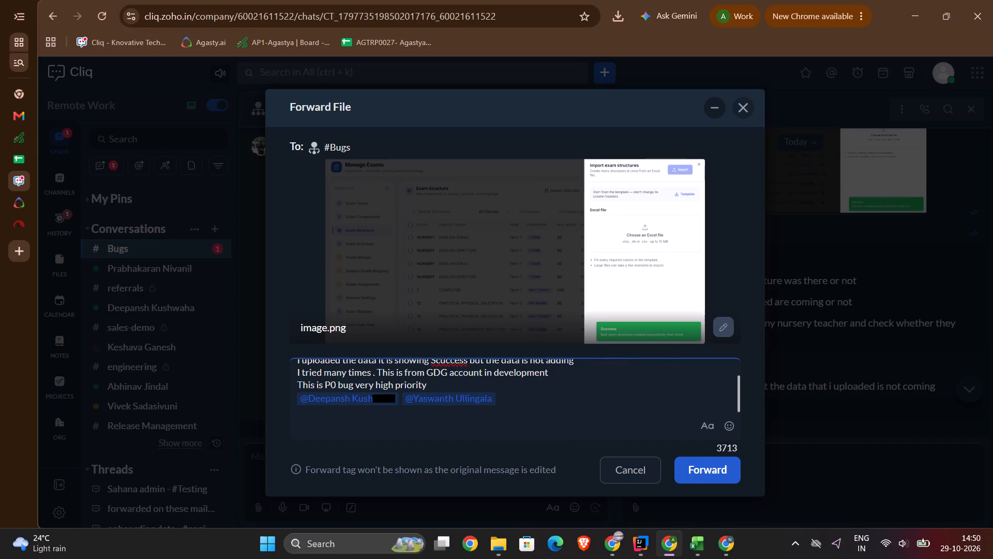
Forward the exam structure import screenshot with its finished P0 bug note to #Bugs.
{"action": "left_click", "coordinate": [690, 471]}
Forward the direct chat's screenshot of Manage Exams beside the network response to #Bugs without a note, keeping the original sender info.
{"action": "scroll", "coordinate": [405, 292], "scroll_direction": "down", "scroll_amount": 2}
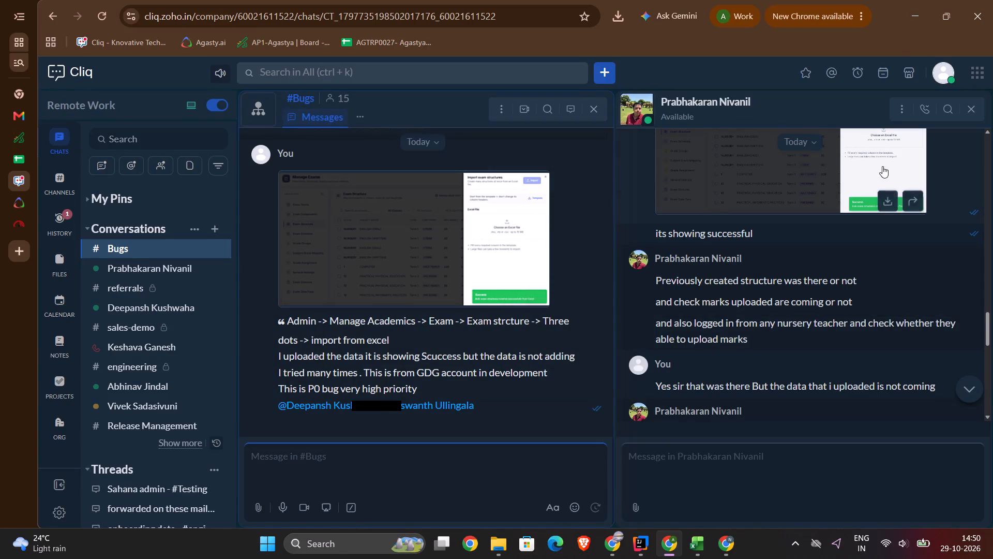
{"action": "left_click_drag", "start_coordinate": [882, 166], "coordinate": [856, 170]}
{"action": "scroll", "coordinate": [772, 305], "scroll_direction": "down", "scroll_amount": 3}
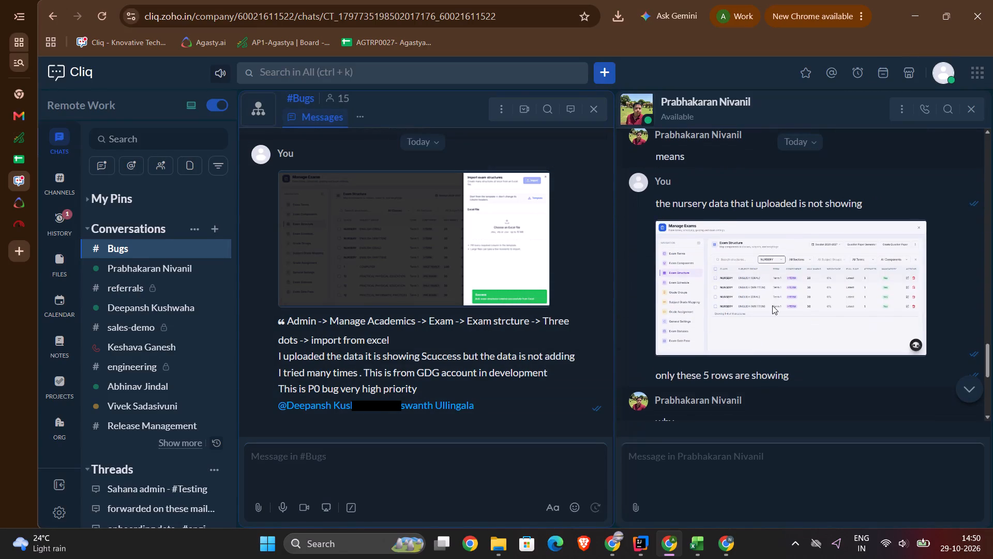
{"action": "scroll", "coordinate": [738, 282], "scroll_direction": "down", "scroll_amount": 6}
{"action": "left_click_drag", "start_coordinate": [763, 303], "coordinate": [338, 473]}
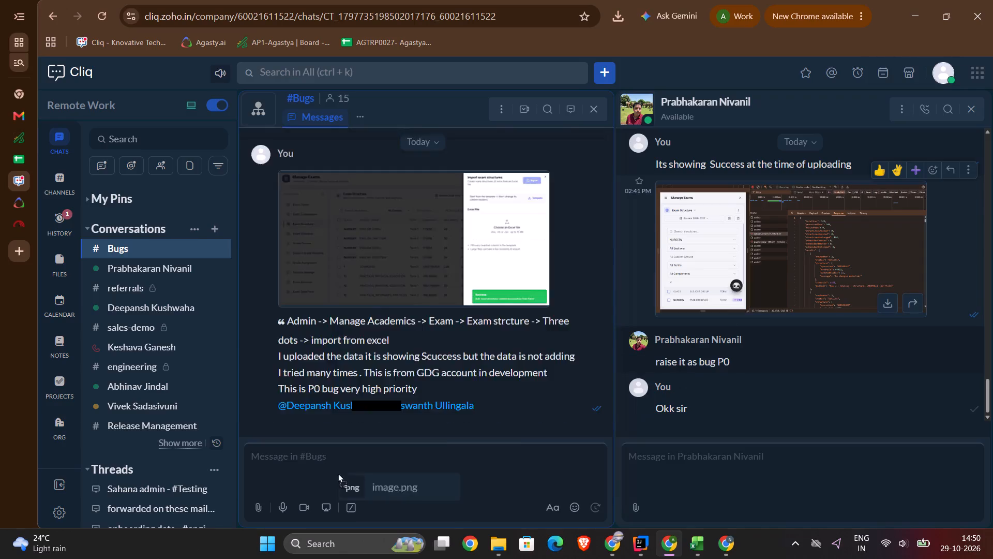
{"action": "left_click_drag", "start_coordinate": [338, 473], "coordinate": [352, 370]}
{"action": "key", "text": "Return"}
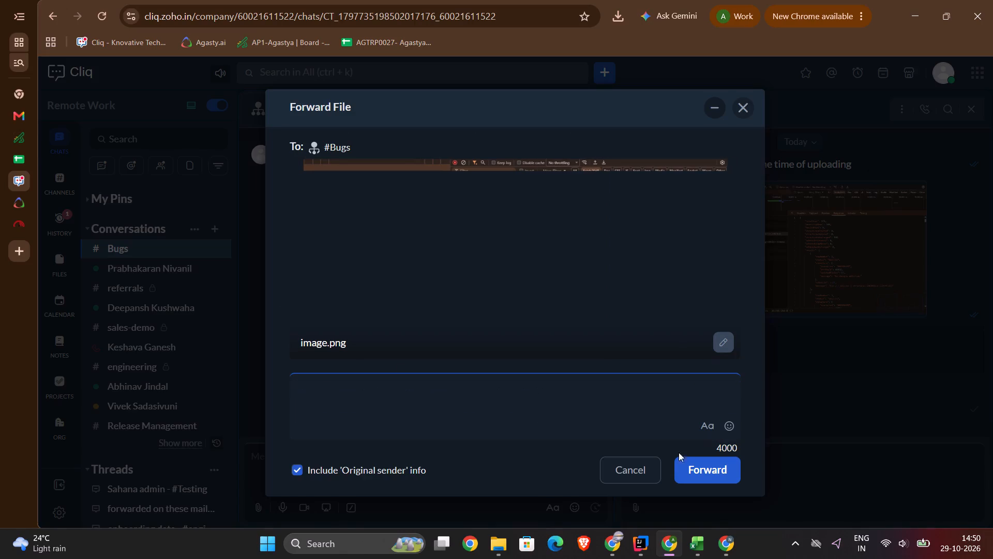
{"action": "left_click", "coordinate": [694, 473]}
Review the forwarded posts in #Bugs and the earlier messages and screenshots about the nursery upload in the direct chat.
{"action": "scroll", "coordinate": [533, 358], "scroll_direction": "down", "scroll_amount": 1}
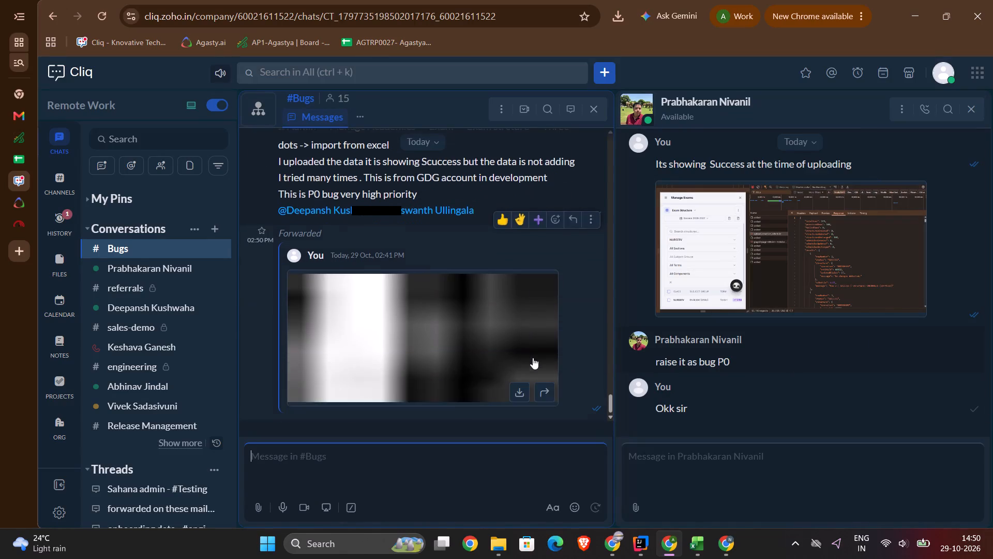
{"action": "scroll", "coordinate": [375, 281], "scroll_direction": "up", "scroll_amount": 1}
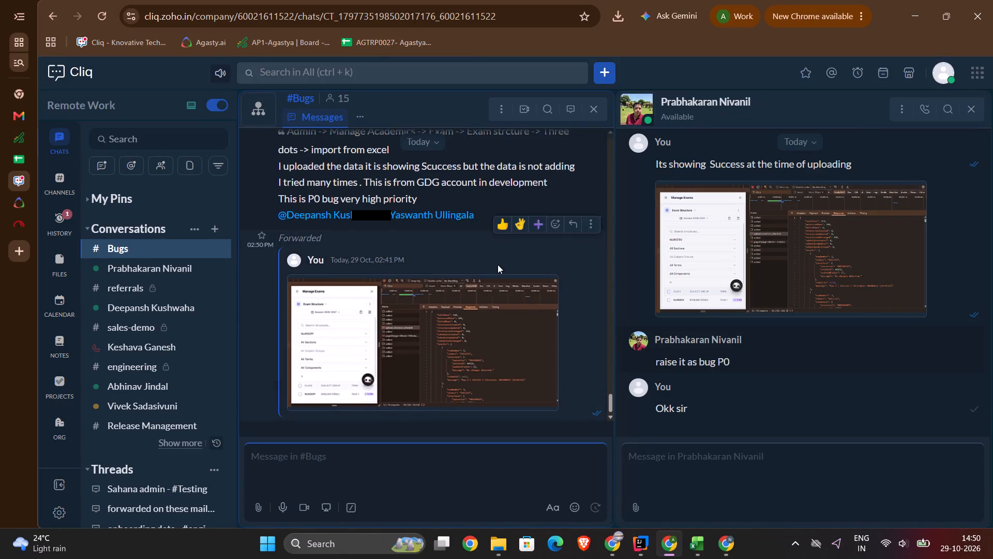
{"action": "scroll", "coordinate": [498, 264], "scroll_direction": "down", "scroll_amount": 2}
{"action": "scroll", "coordinate": [754, 280], "scroll_direction": "up", "scroll_amount": 2}
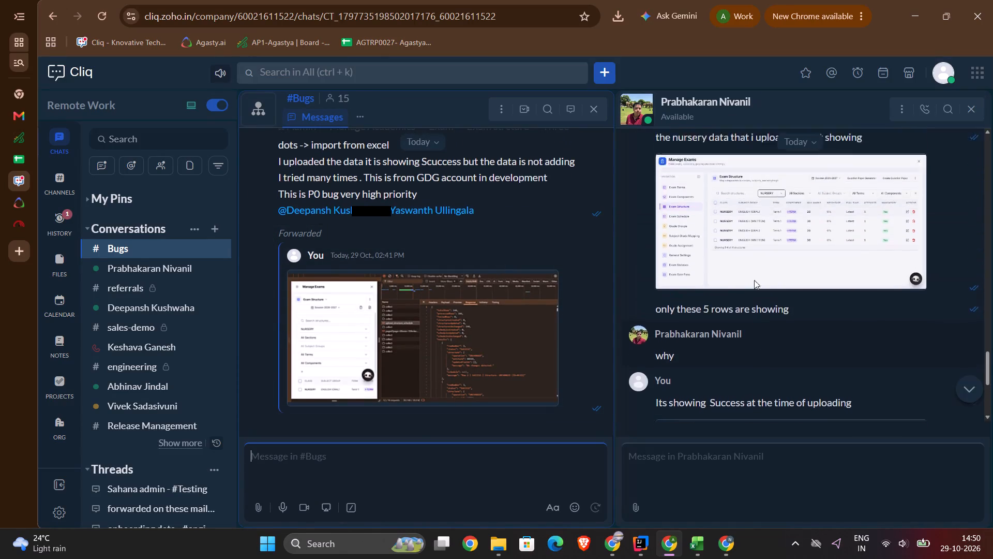
{"action": "scroll", "coordinate": [754, 280], "scroll_direction": "up", "scroll_amount": 2}
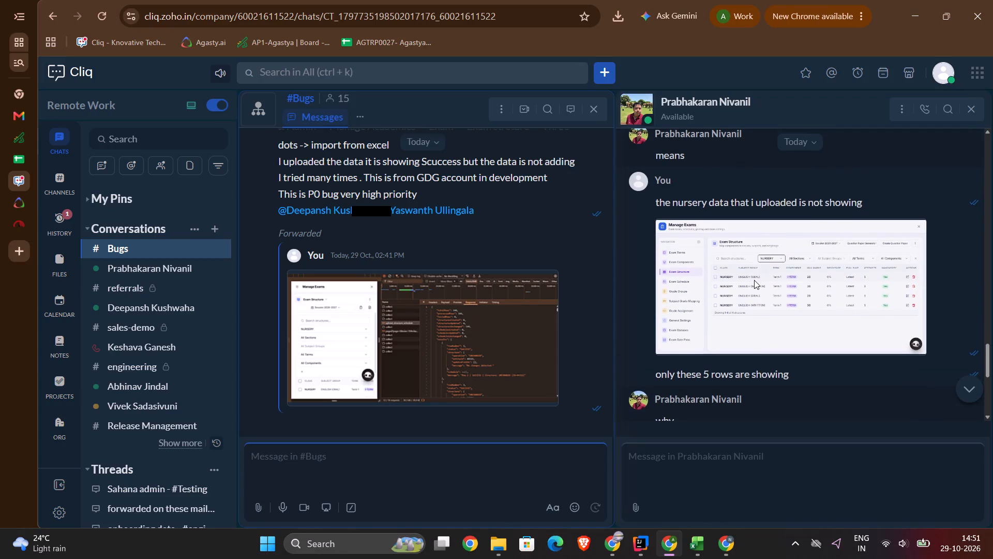
{"action": "scroll", "coordinate": [754, 280], "scroll_direction": "up", "scroll_amount": 1}
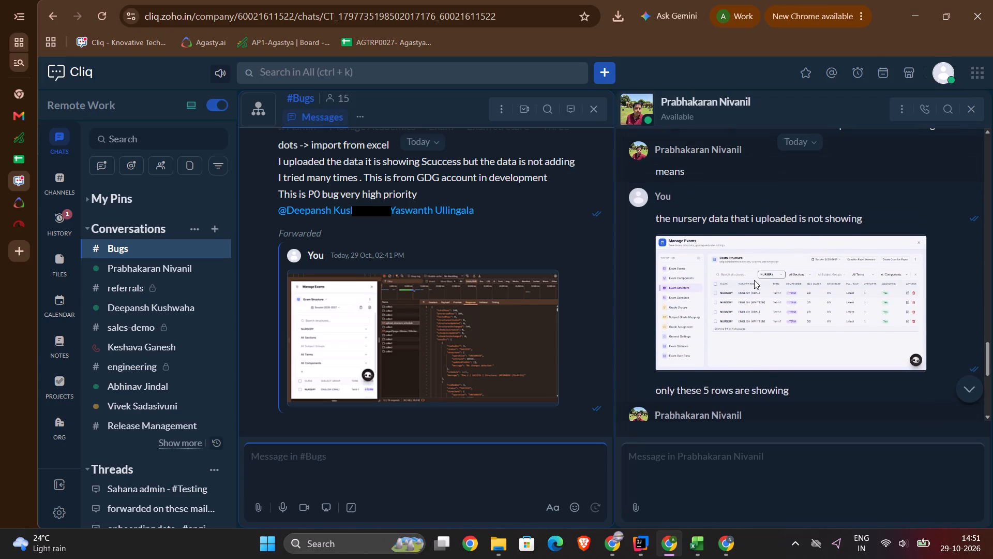
{"action": "scroll", "coordinate": [754, 280], "scroll_direction": "up", "scroll_amount": 2}
{"action": "scroll", "coordinate": [754, 280], "scroll_direction": "down", "scroll_amount": 1}
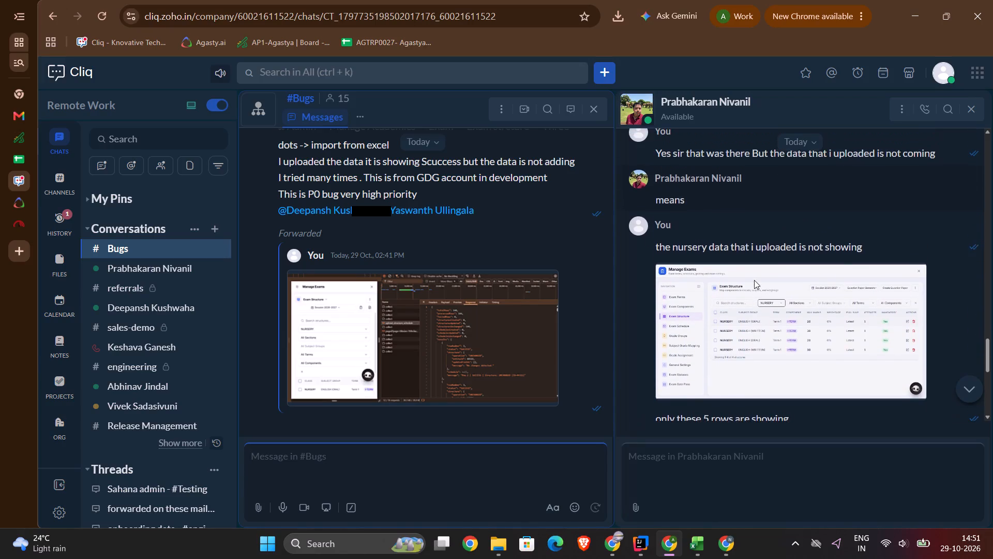
{"action": "scroll", "coordinate": [754, 280], "scroll_direction": "down", "scroll_amount": 2}
{"action": "scroll", "coordinate": [398, 274], "scroll_direction": "down", "scroll_amount": 6}
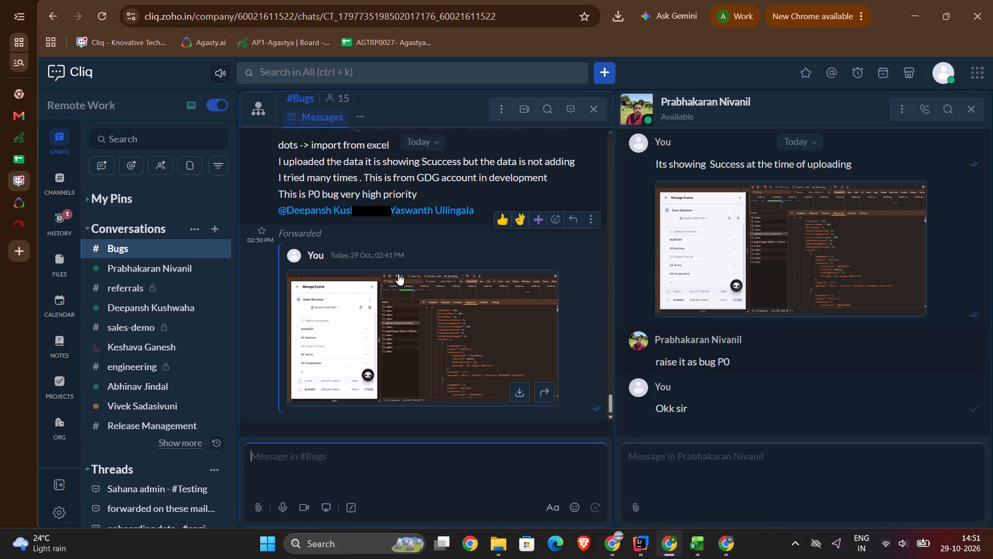
Begin a new message in the #Bugs channel.
{"action": "left_click", "coordinate": [320, 461]}
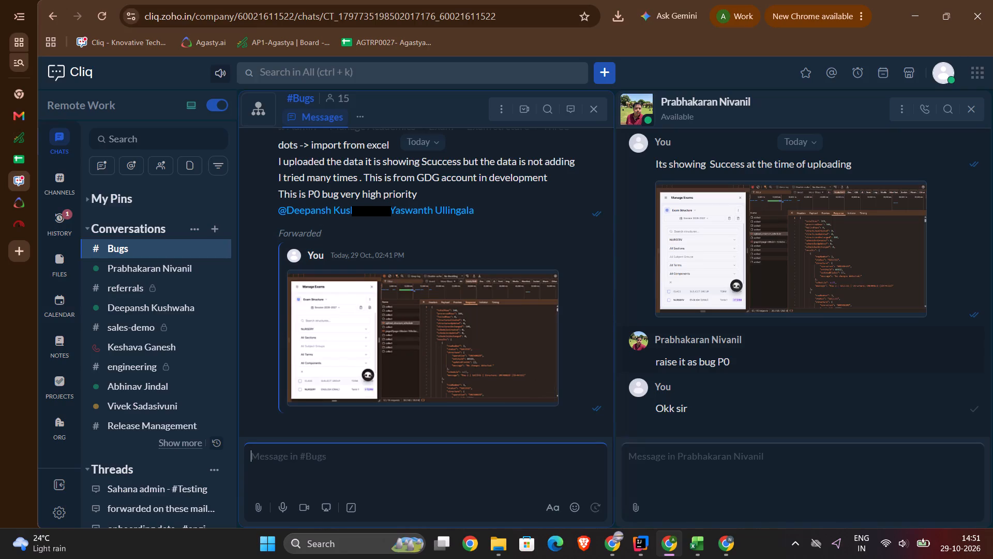
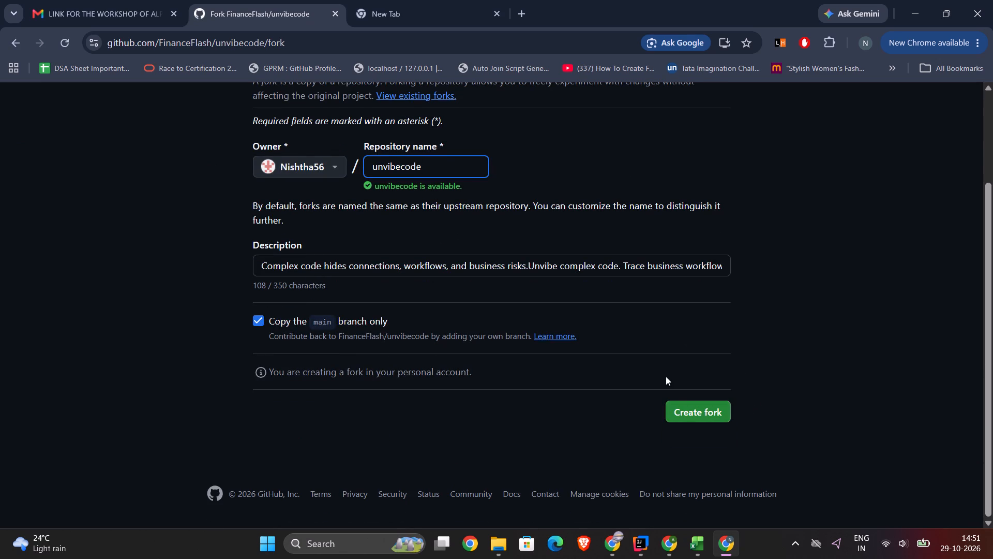
Fork FinanceFlash/unvibecode on GitHub to the personal account as unvibecode, copying the main branch only.
{"action": "left_click", "coordinate": [696, 408]}
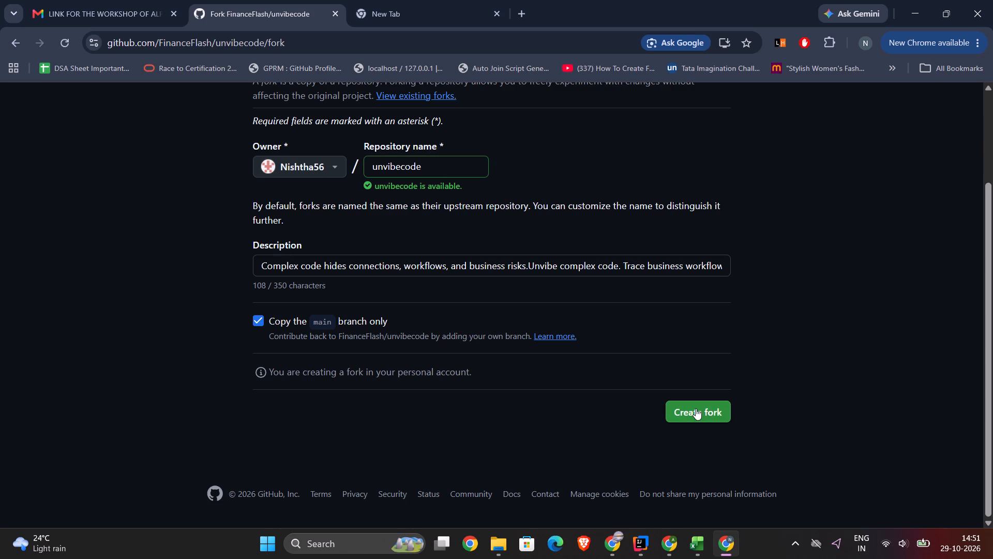
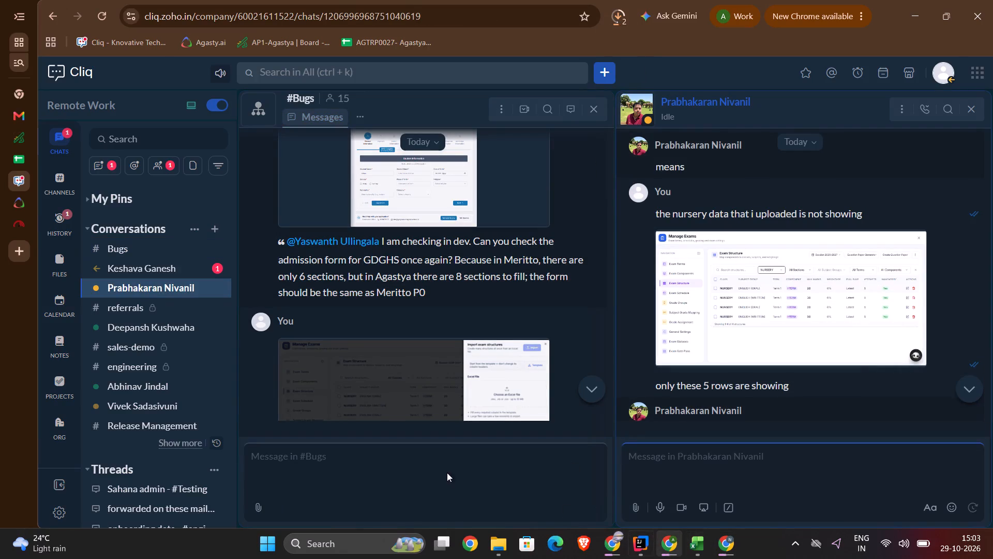
Start a new item on the AP1-Agastya Sprint 11 board and attach image (34).png, image (36).png and image (35).png.
{"action": "left_click", "coordinate": [17, 137]}
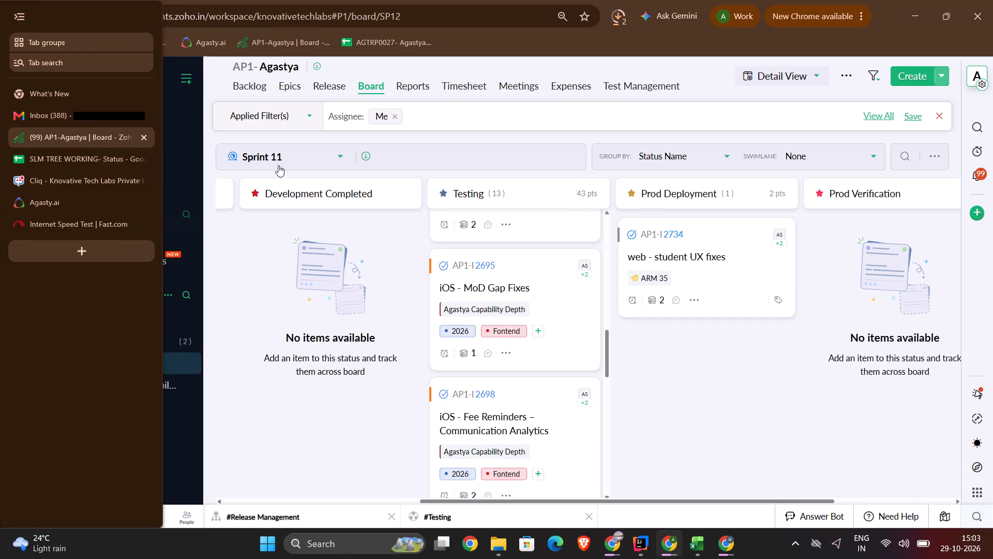
{"action": "left_click", "coordinate": [919, 73]}
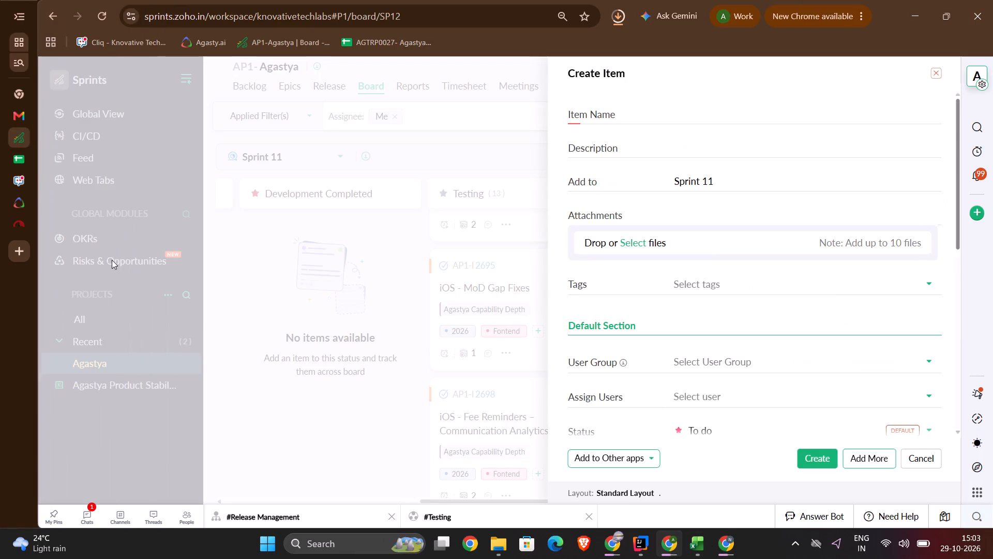
{"action": "left_click", "coordinate": [630, 244]}
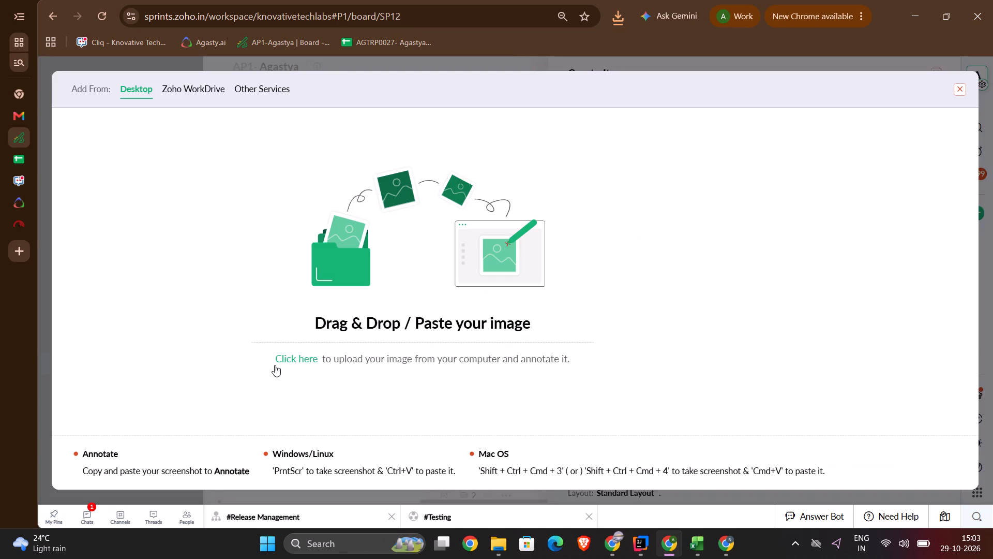
{"action": "left_click", "coordinate": [283, 356]}
{"action": "left_click", "coordinate": [133, 117], "text": "ctrl"}
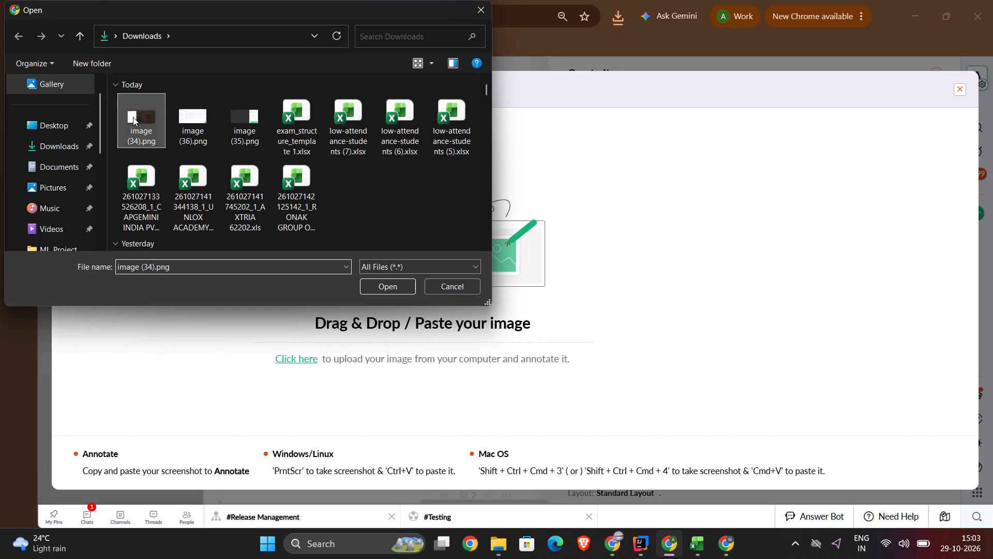
{"action": "left_click", "coordinate": [177, 120], "text": "ctrl"}
{"action": "left_click", "coordinate": [234, 118], "text": "ctrl"}
{"action": "left_click", "coordinate": [391, 295]}
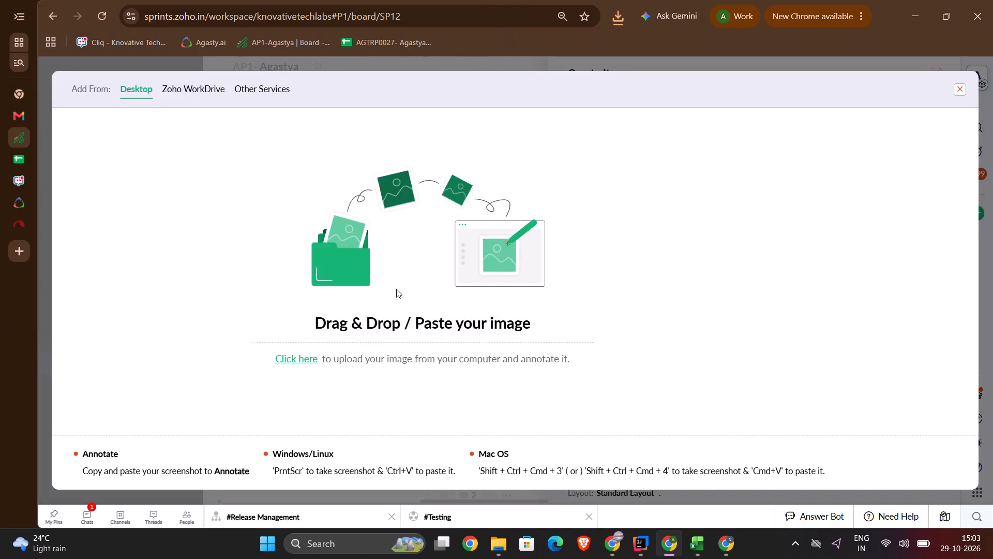
{"action": "left_click", "coordinate": [98, 275]}
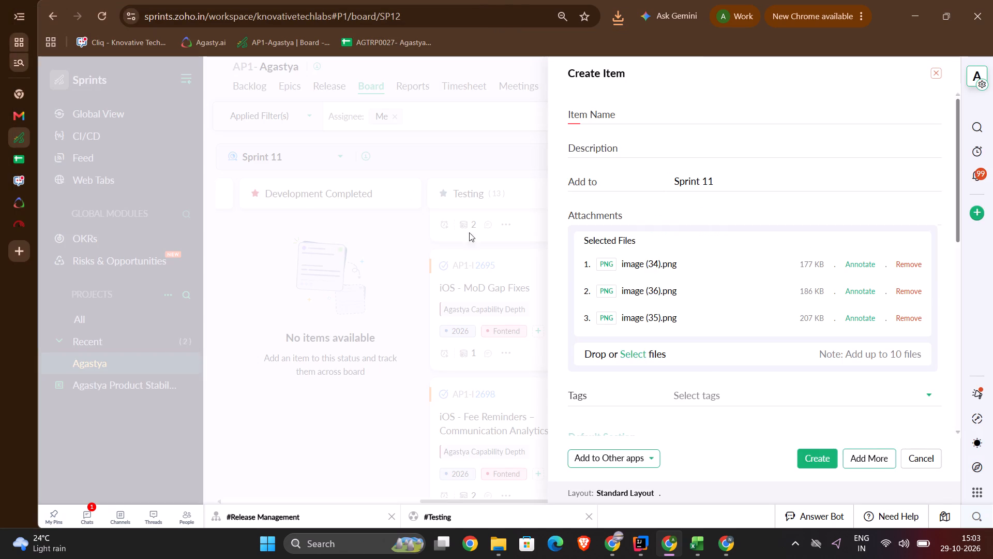
Copy the P0 report text about the exam structure Excel import from the #Bugs message in Cliq, without the mentions.
{"action": "left_click", "coordinate": [643, 110]}
{"action": "left_click", "coordinate": [737, 107]}
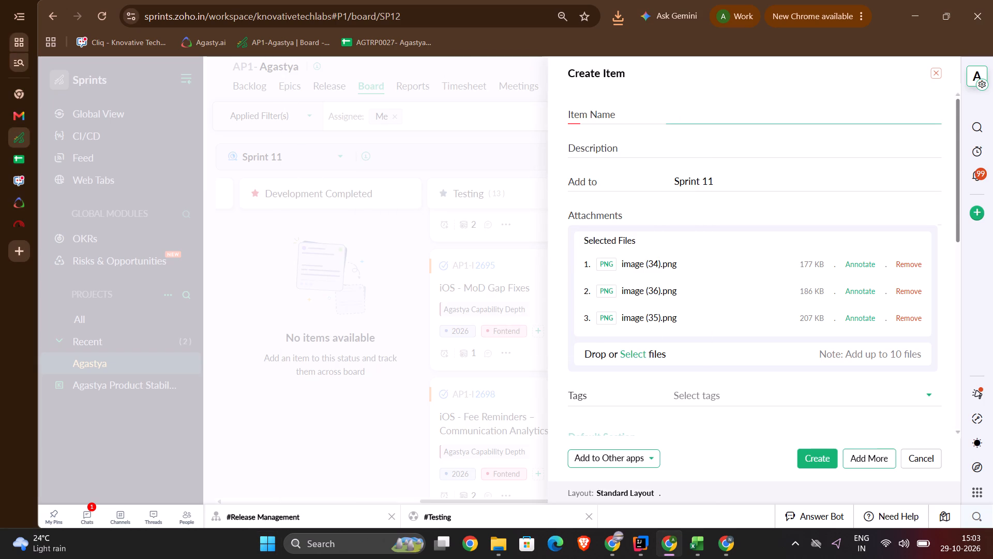
{"action": "left_click", "coordinate": [676, 156]}
{"action": "key", "text": "alt+Tab"}
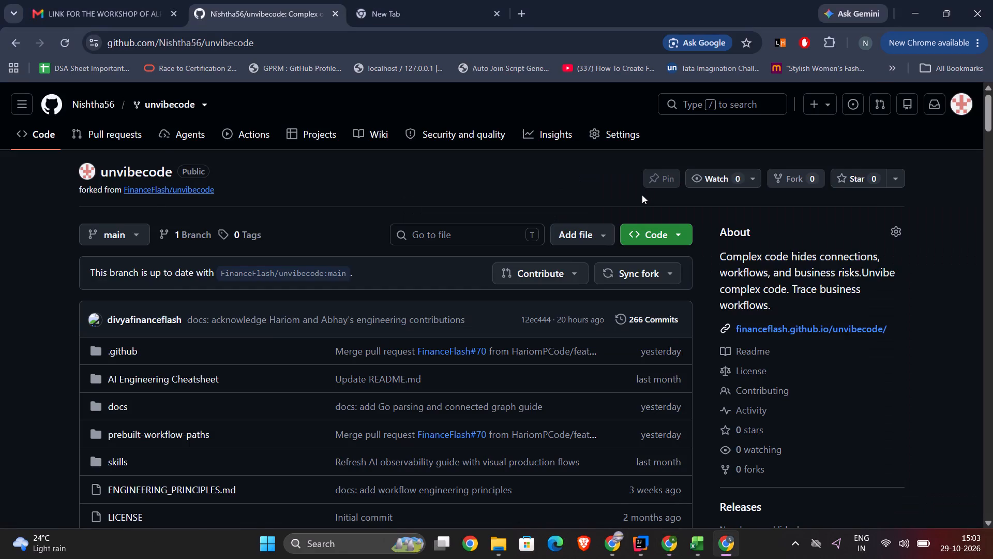
{"action": "key", "text": "alt+Tab"}
{"action": "left_click", "coordinate": [29, 200]}
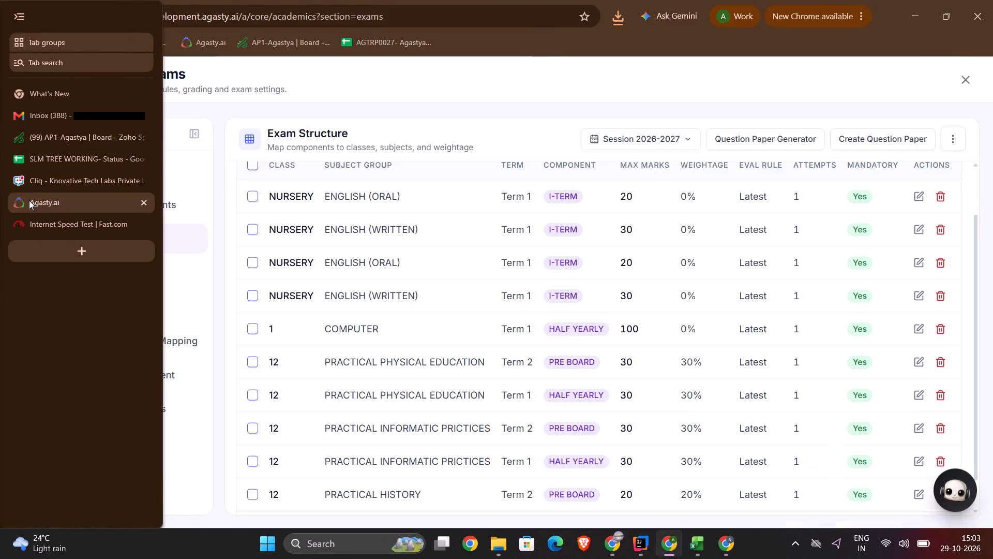
{"action": "left_click", "coordinate": [31, 187]}
{"action": "scroll", "coordinate": [543, 293], "scroll_direction": "up", "scroll_amount": 1}
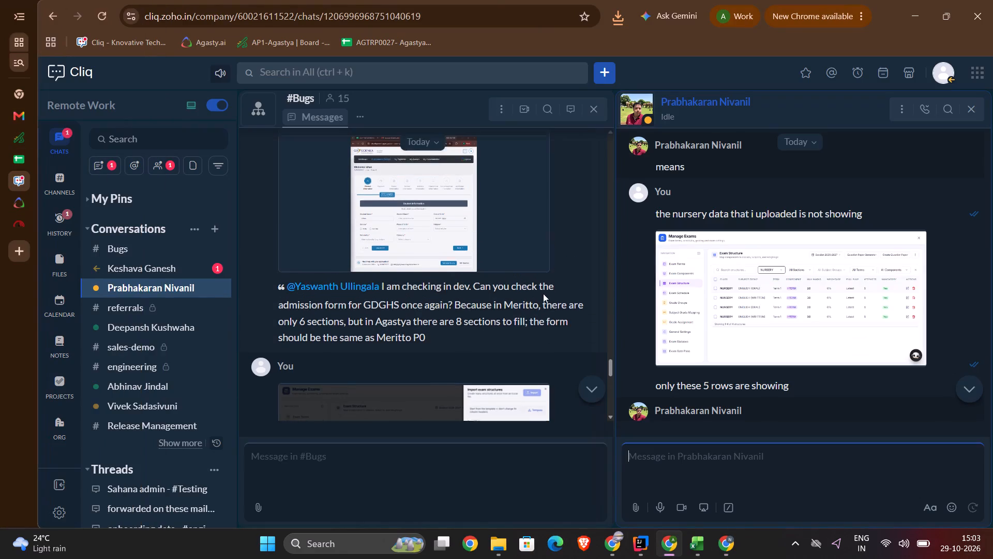
{"action": "scroll", "coordinate": [543, 293], "scroll_direction": "up", "scroll_amount": 1}
{"action": "scroll", "coordinate": [735, 266], "scroll_direction": "up", "scroll_amount": 1}
{"action": "scroll", "coordinate": [478, 259], "scroll_direction": "up", "scroll_amount": 1}
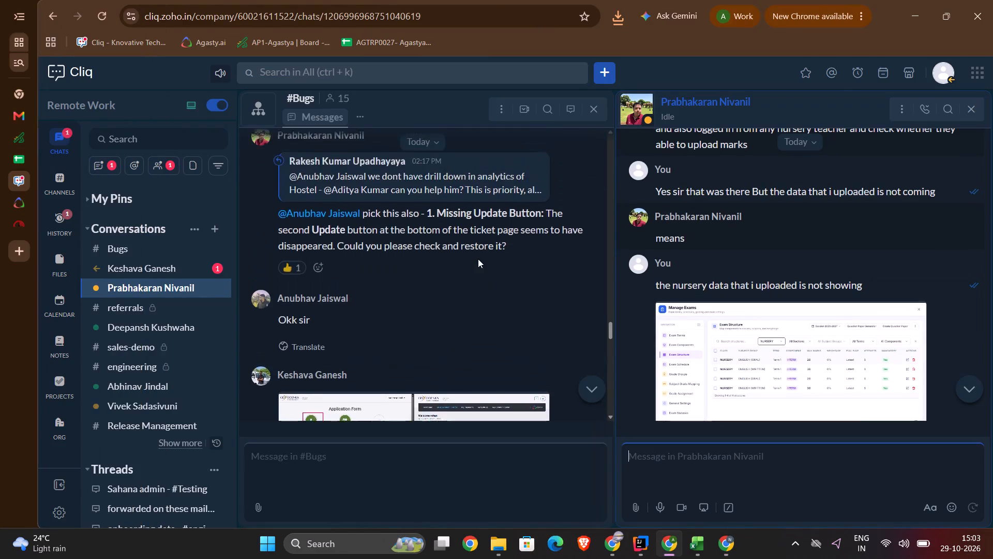
{"action": "scroll", "coordinate": [478, 259], "scroll_direction": "up", "scroll_amount": 1}
{"action": "scroll", "coordinate": [478, 259], "scroll_direction": "down", "scroll_amount": 4}
{"action": "scroll", "coordinate": [443, 219], "scroll_direction": "down", "scroll_amount": 9}
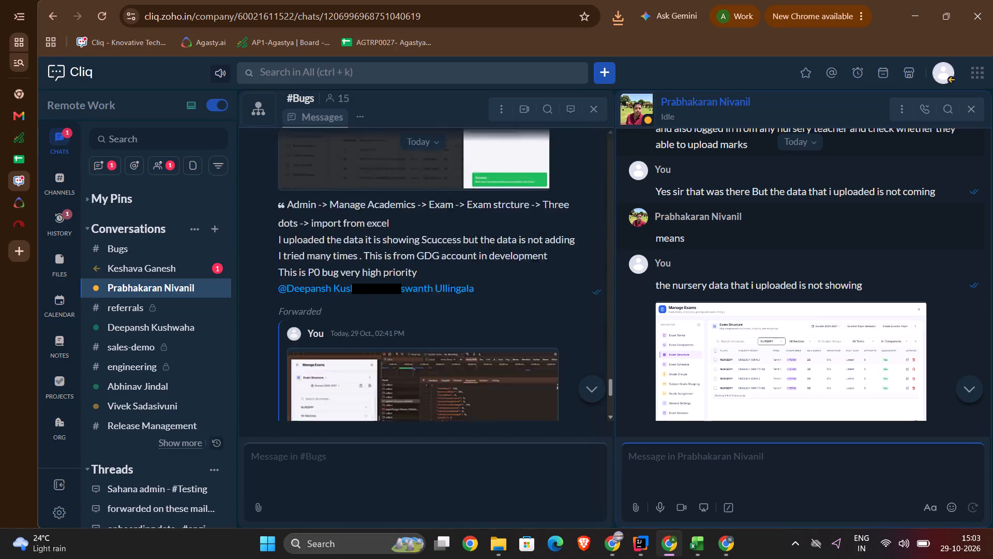
{"action": "scroll", "coordinate": [443, 219], "scroll_direction": "down", "scroll_amount": 10}
{"action": "scroll", "coordinate": [443, 219], "scroll_direction": "up", "scroll_amount": 3}
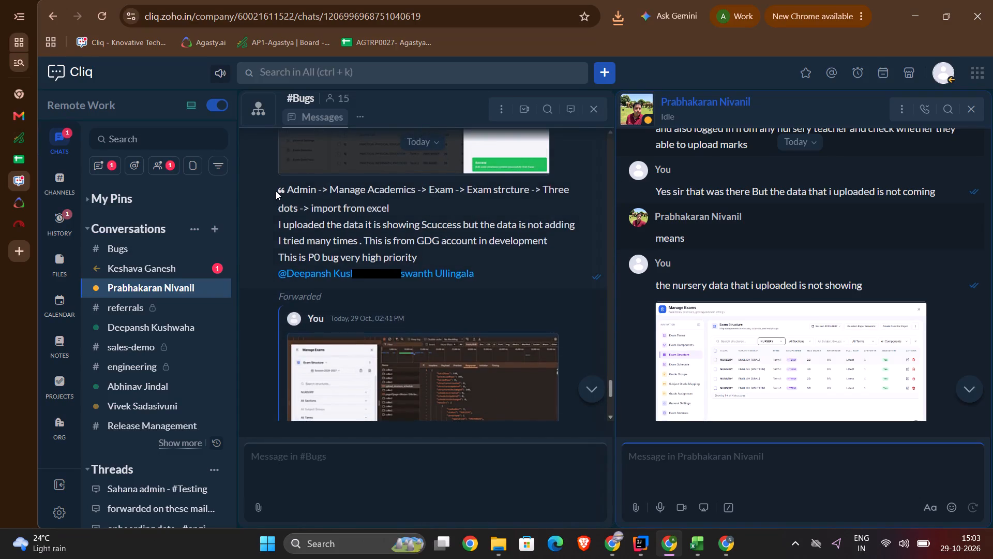
{"action": "left_click_drag", "start_coordinate": [276, 191], "coordinate": [485, 261]}
{"action": "key", "text": "ctrl+c"}
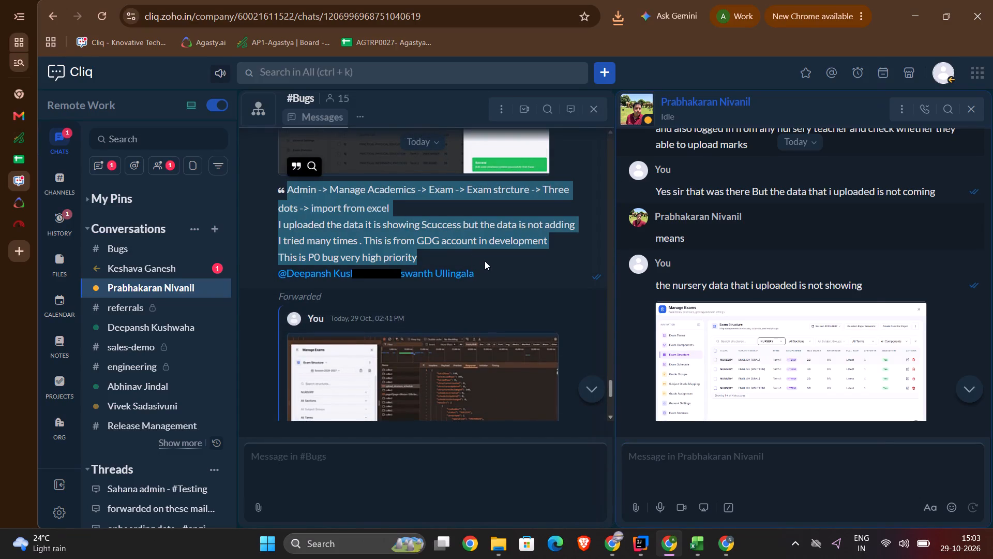
Return to the new Sprint 11 item and paste the copied bug report into its description.
{"action": "key", "text": "alt+Tab"}
{"action": "key", "text": "alt+Tab"}
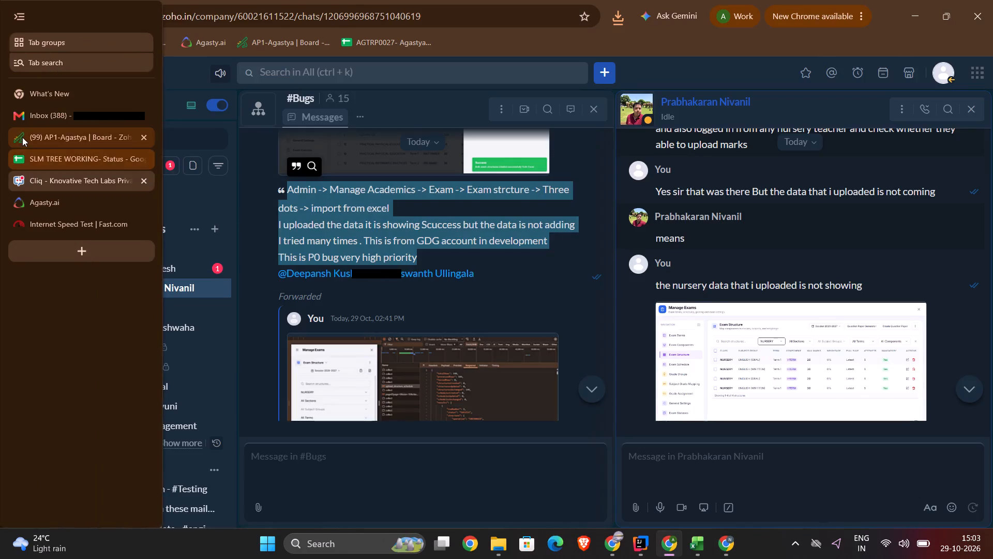
{"action": "left_click", "coordinate": [22, 137]}
{"action": "key", "text": "ctrl+v"}
Set the entire description text to a white background colour and a black font colour.
{"action": "key", "text": "ctrl+a"}
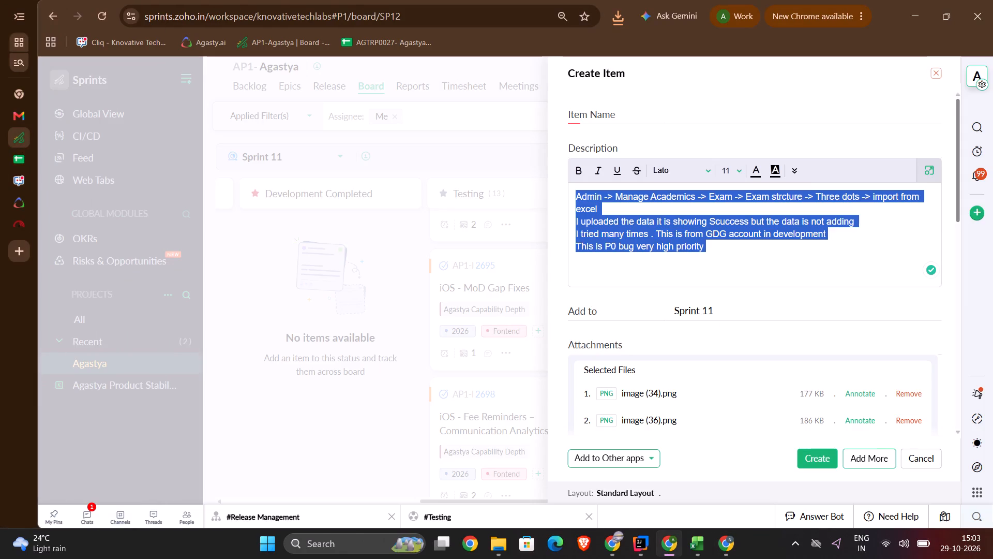
{"action": "left_click", "coordinate": [757, 168]}
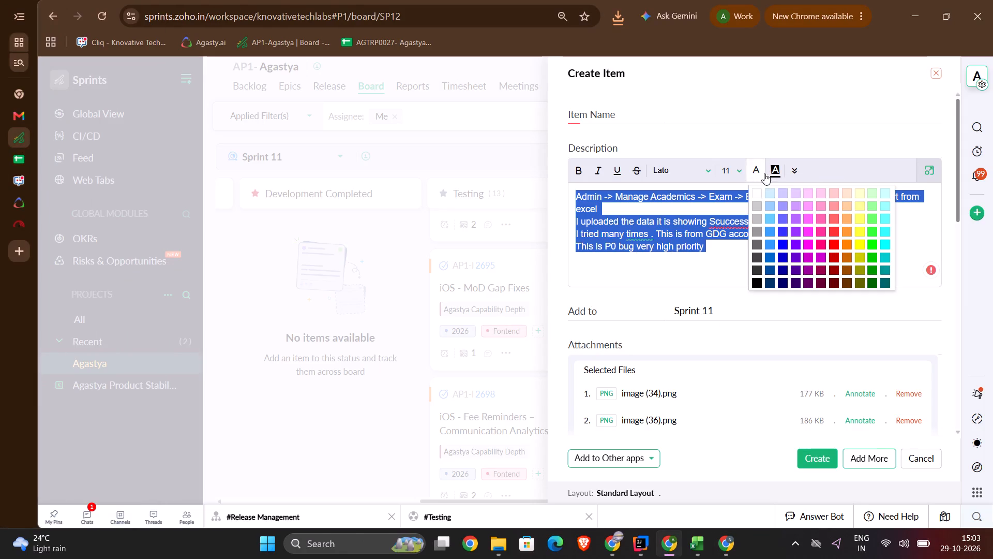
{"action": "left_click", "coordinate": [775, 168]}
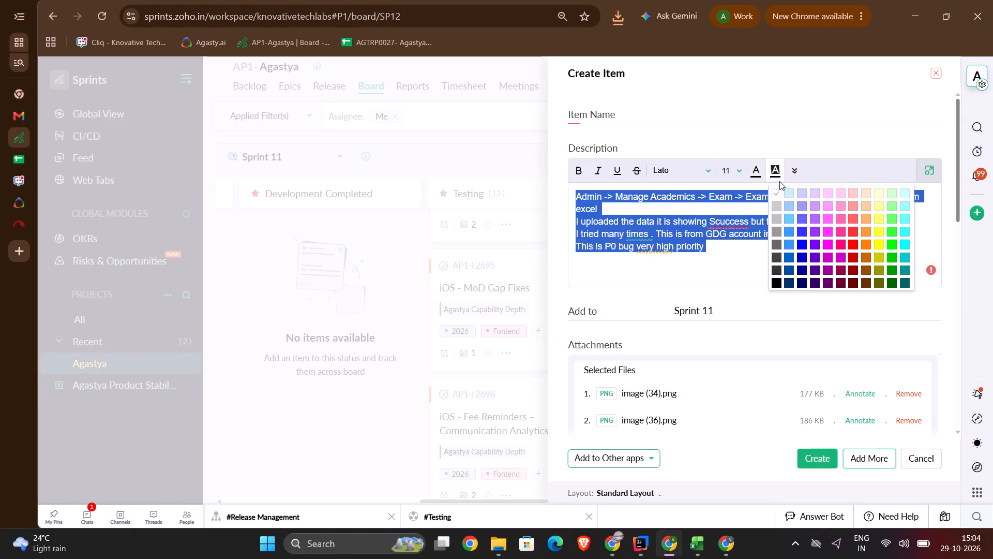
{"action": "left_click", "coordinate": [776, 195]}
{"action": "left_click", "coordinate": [719, 246]}
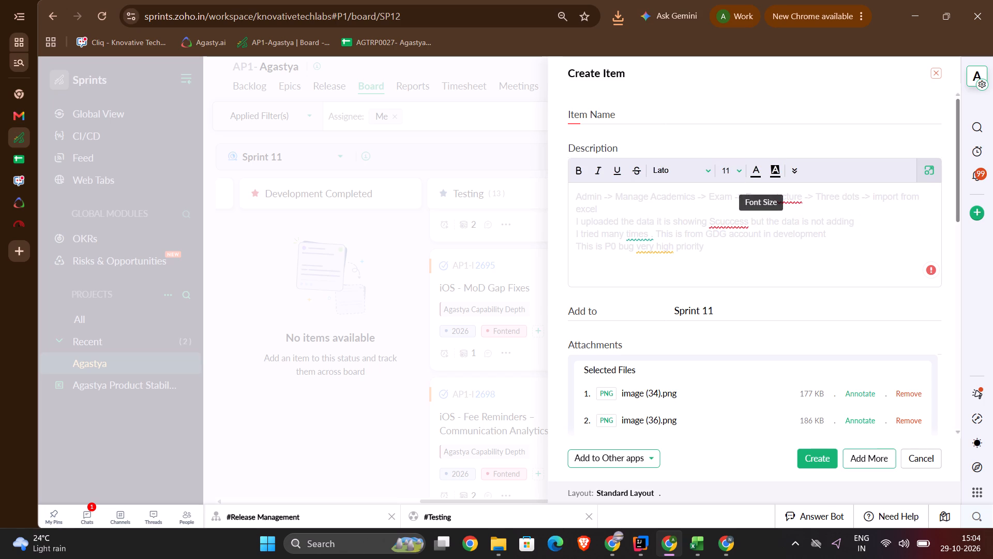
{"action": "key", "text": "ctrl+a"}
{"action": "left_click", "coordinate": [755, 166]}
{"action": "left_click", "coordinate": [756, 281]}
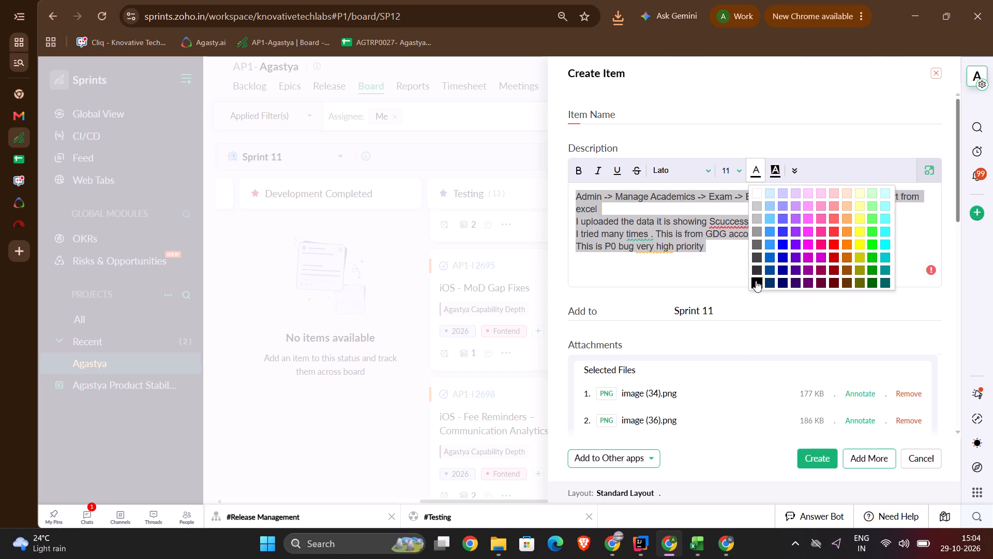
{"action": "left_click", "coordinate": [720, 252]}
Delete one extra letter c from the word "Scuccess" in the description.
{"action": "left_click", "coordinate": [733, 222]}
{"action": "key", "text": "BackSpace"}
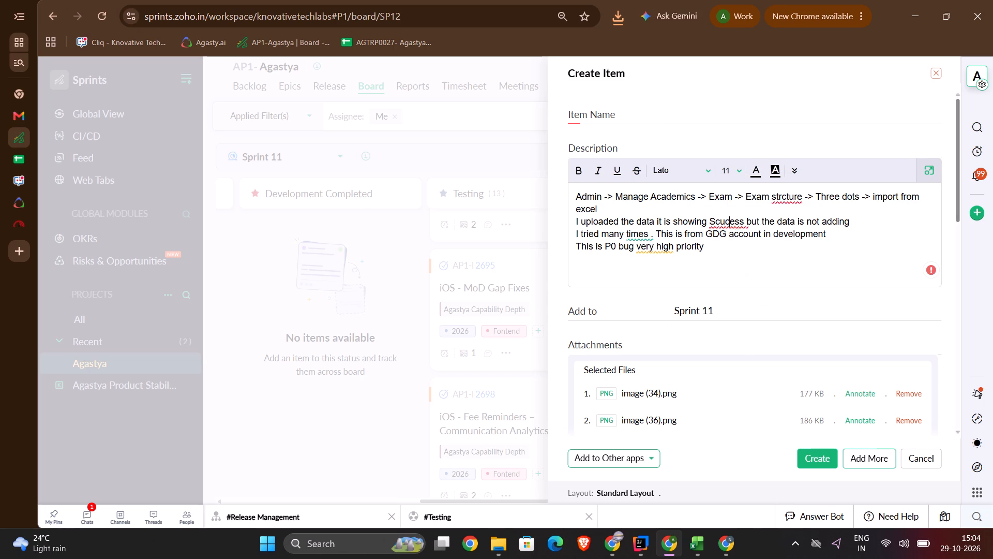
{"action": "left_click", "coordinate": [764, 252]}
Set the new item's type to Bug and its priority to High.
{"action": "scroll", "coordinate": [671, 369], "scroll_direction": "down", "scroll_amount": 4}
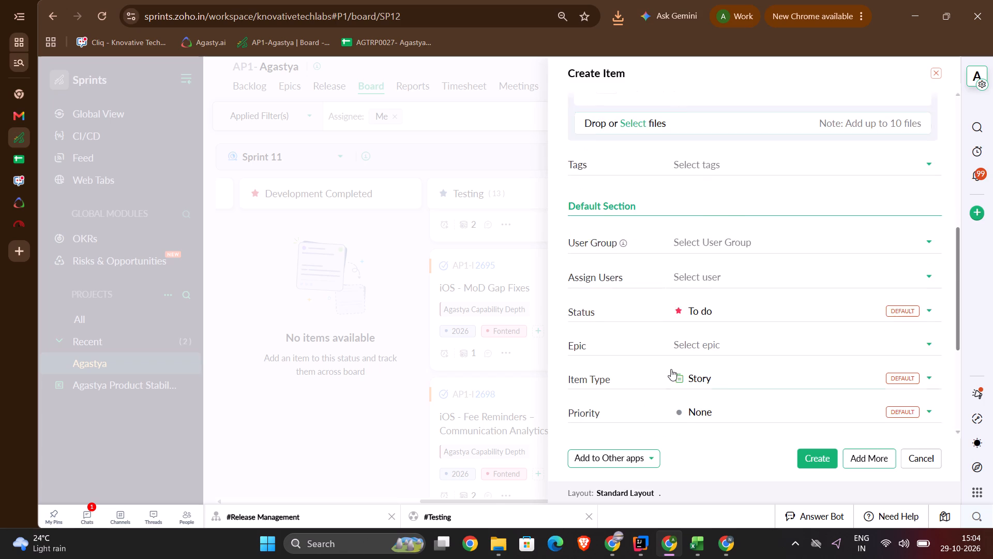
{"action": "scroll", "coordinate": [671, 369], "scroll_direction": "down", "scroll_amount": 1}
{"action": "left_click", "coordinate": [731, 246]}
{"action": "left_click", "coordinate": [711, 347]}
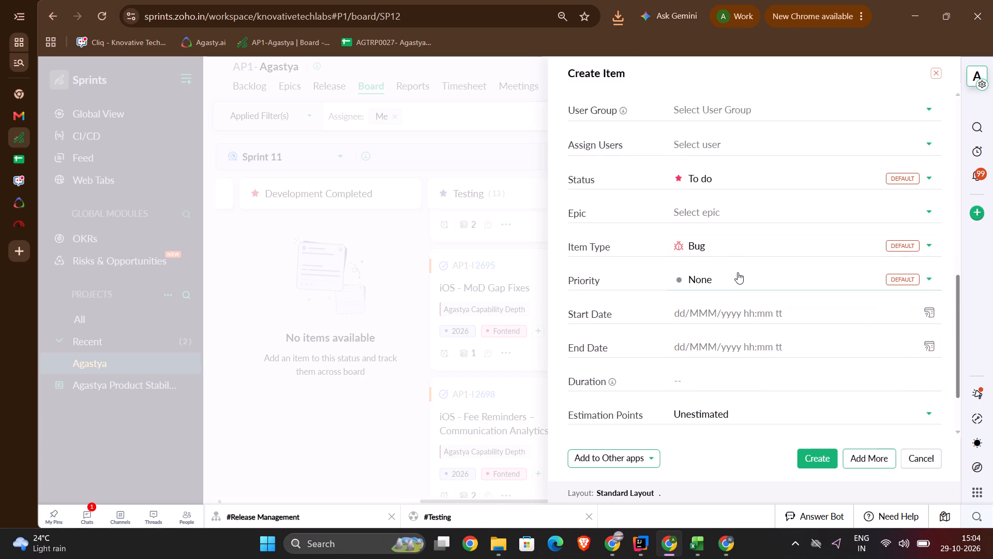
{"action": "left_click", "coordinate": [738, 272]}
{"action": "left_click", "coordinate": [714, 408]}
Set the item's start date to 29/Oct/2026 12:00 AM and end date to 29/Oct/2026 11:59 PM.
{"action": "left_click", "coordinate": [928, 312]}
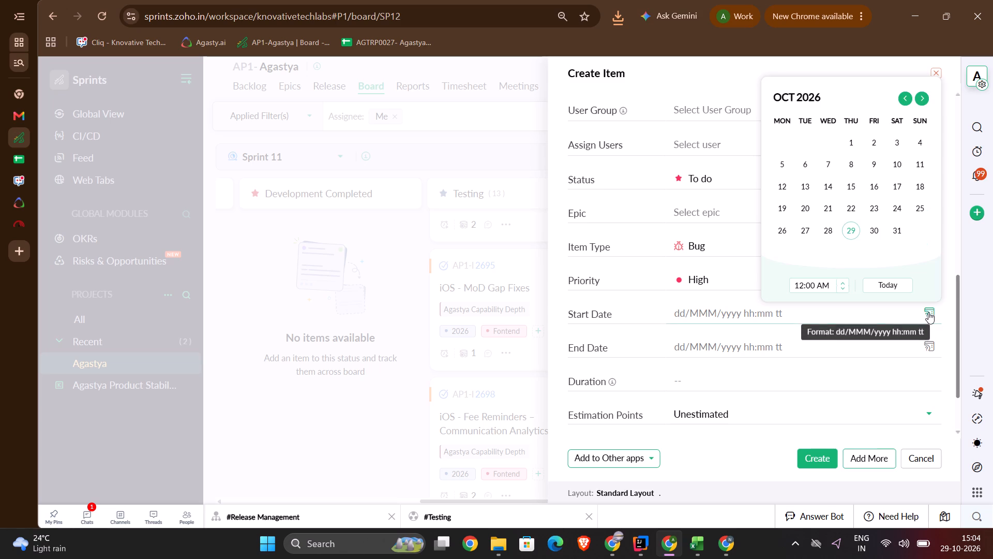
{"action": "left_click", "coordinate": [854, 225]}
{"action": "left_click", "coordinate": [933, 347]}
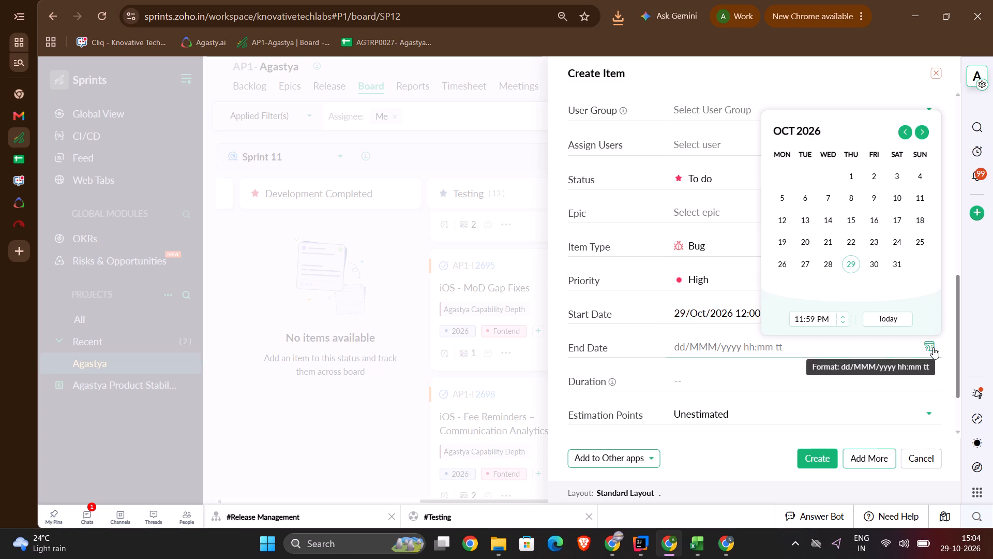
{"action": "left_click", "coordinate": [858, 265]}
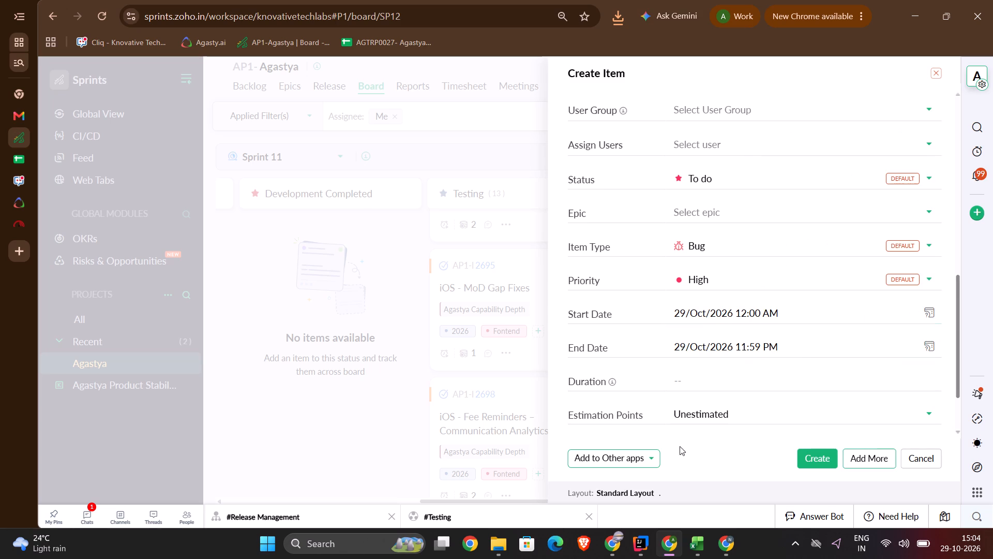
Set the item's estimation points to 2.
{"action": "left_click", "coordinate": [698, 403]}
{"action": "left_click", "coordinate": [713, 408]}
{"action": "left_click", "coordinate": [713, 326]}
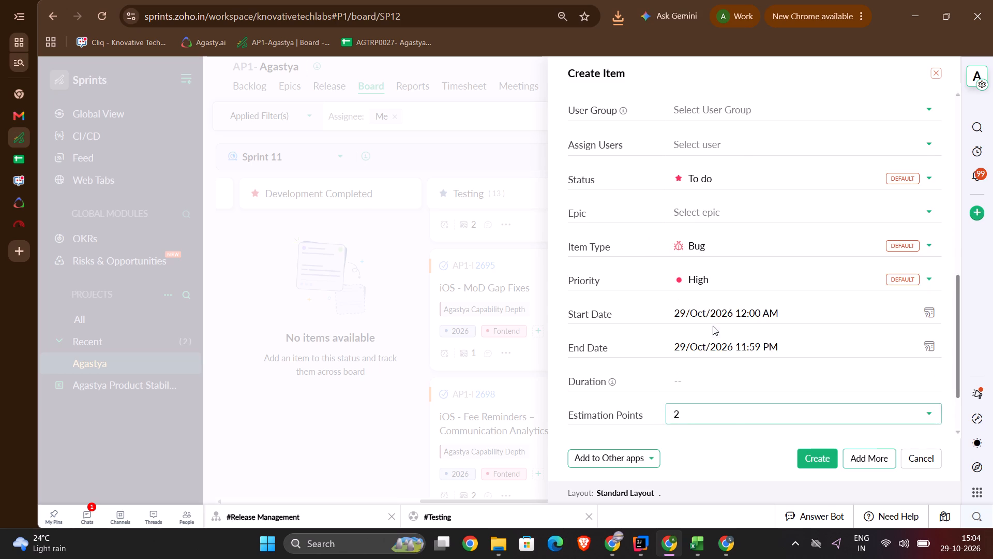
{"action": "scroll", "coordinate": [667, 276], "scroll_direction": "up", "scroll_amount": 6}
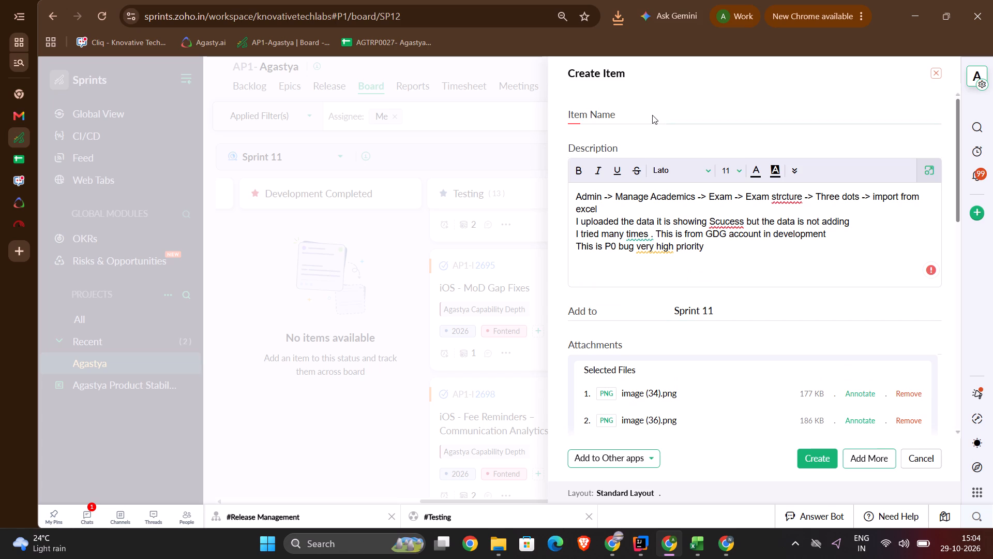
Name the new item "Admin -> Exam structure is not uploading with import from excel(Web)".
{"action": "left_click", "coordinate": [652, 115]}
{"action": "type", "text": "aDMIN"}
{"action": "key", "text": "BackSpace"}
{"action": "key", "text": "BackSpace"}
{"action": "key", "text": "BackSpace"}
{"action": "key", "text": "BackSpace"}
{"action": "key", "text": "BackSpace"}
{"action": "key", "text": "BackSpace"}
{"action": "key", "text": "BackSpace"}
{"action": "key", "text": "BackSpace"}
{"action": "key", "text": "BackSpace"}
{"action": "key", "text": "BackSpace"}
{"action": "key", "text": "BackSpace"}
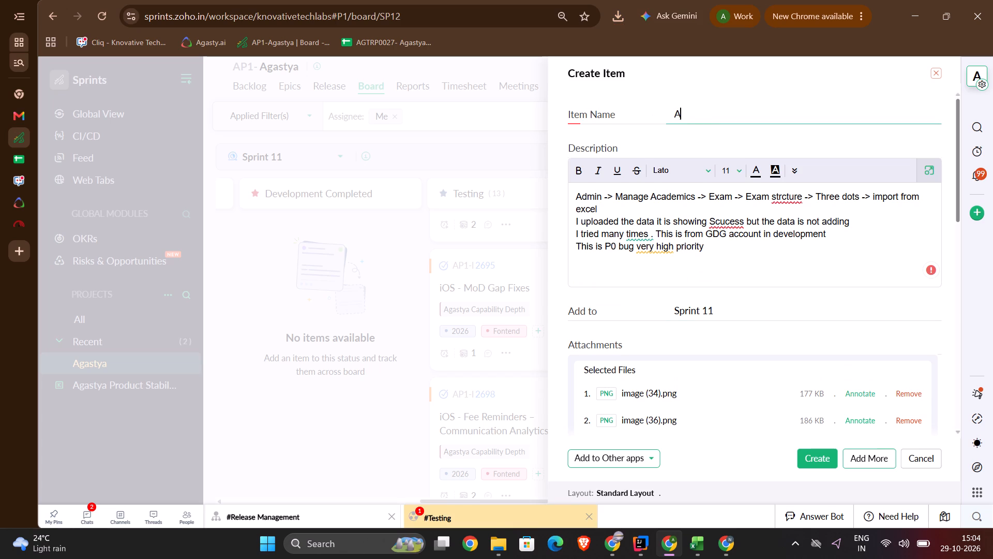
{"action": "type", "text": "dmin ->"}
{"action": "key", "text": "space"}
{"action": "type", "text": "Implort"}
{"action": "key", "text": "BackSpace"}
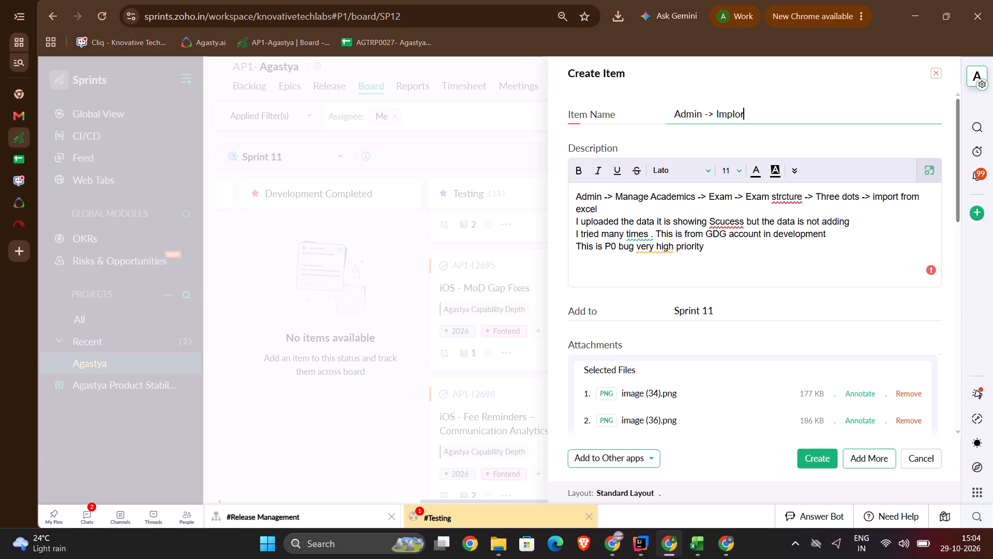
{"action": "key", "text": "BackSpace"}
{"action": "key", "text": "BackSpace"}
{"action": "key", "text": "BackSpace"}
{"action": "key", "text": "BackSpace"}
{"action": "key", "text": "BackSpace"}
{"action": "key", "text": "BackSpace"}
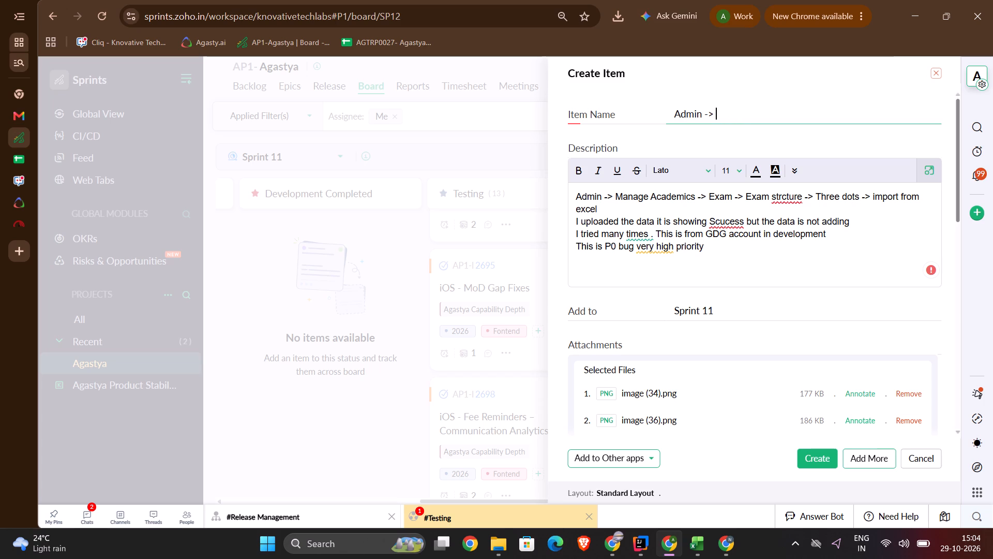
{"action": "type", "text": "Exam struture"}
{"action": "key", "text": "BackSpace"}
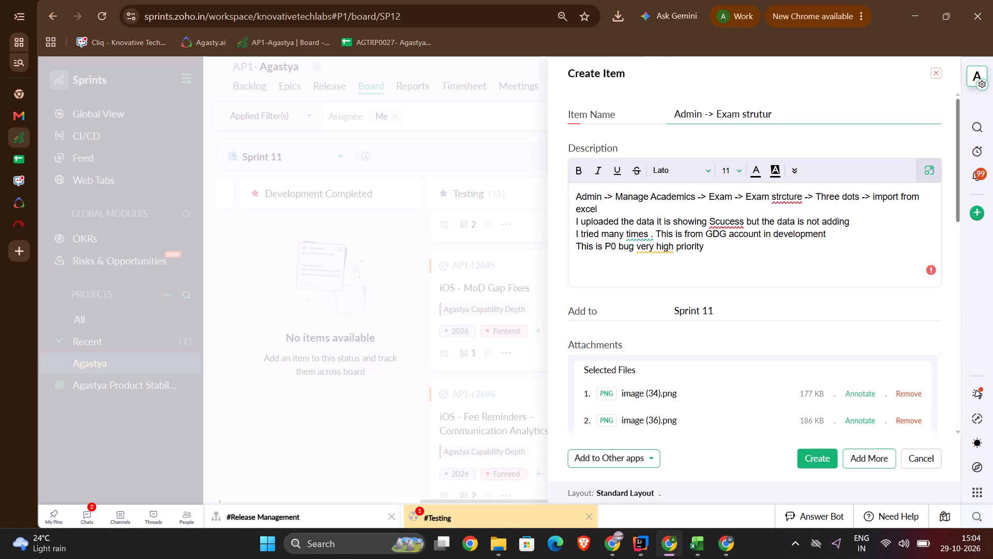
{"action": "key", "text": "BackSpace"}
{"action": "key", "text": "BackSpace"}
{"action": "key", "text": "BackSpace"}
{"action": "type", "text": "cture is not uoloading"}
{"action": "key", "text": "space"}
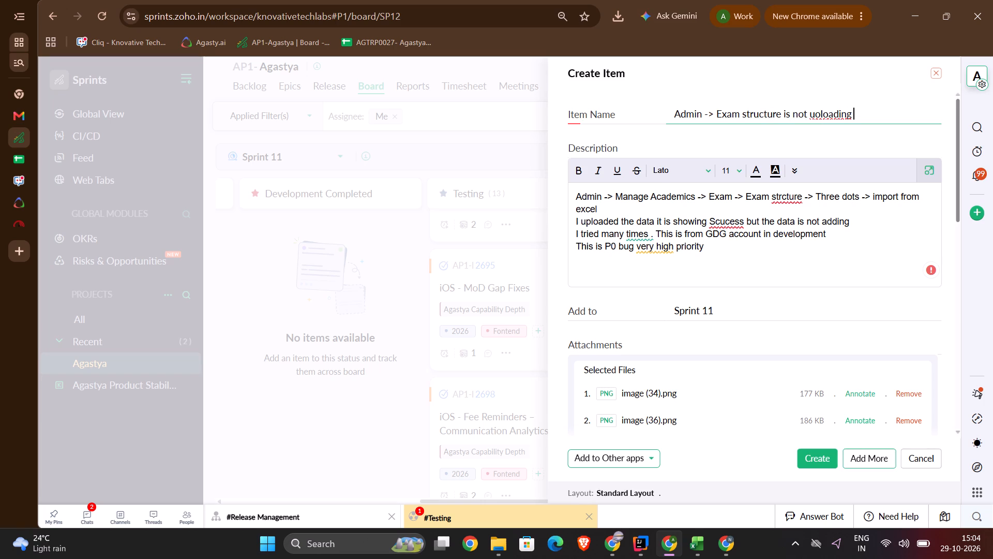
{"action": "key", "text": "BackSpace"}
{"action": "key", "text": "BackSpace"}
{"action": "key", "text": "BackSpace"}
{"action": "key", "text": "BackSpace"}
{"action": "key", "text": "BackSpace"}
{"action": "key", "text": "BackSpace"}
{"action": "key", "text": "BackSpace"}
{"action": "key", "text": "BackSpace"}
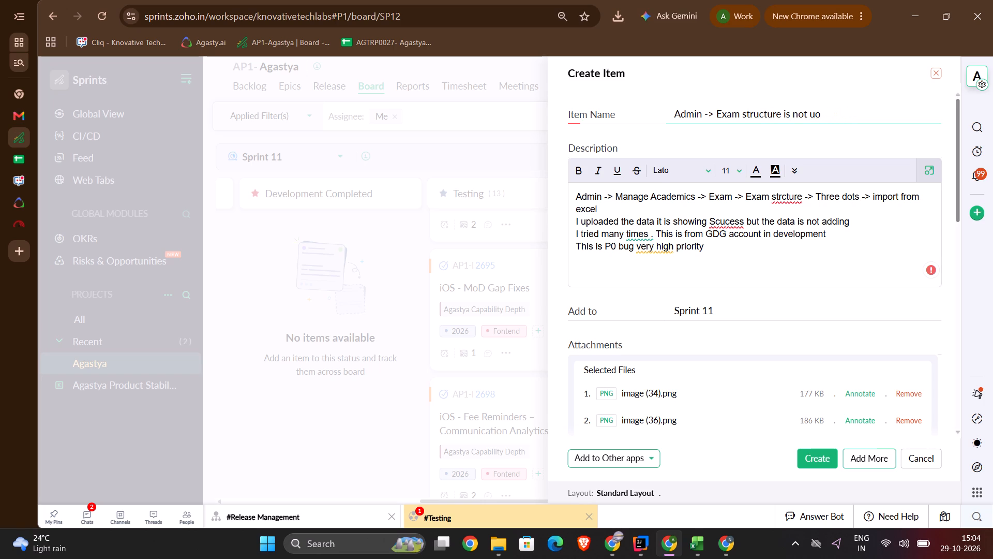
{"action": "key", "text": "BackSpace"}
{"action": "type", "text": "ploading"}
{"action": "key", "text": "space"}
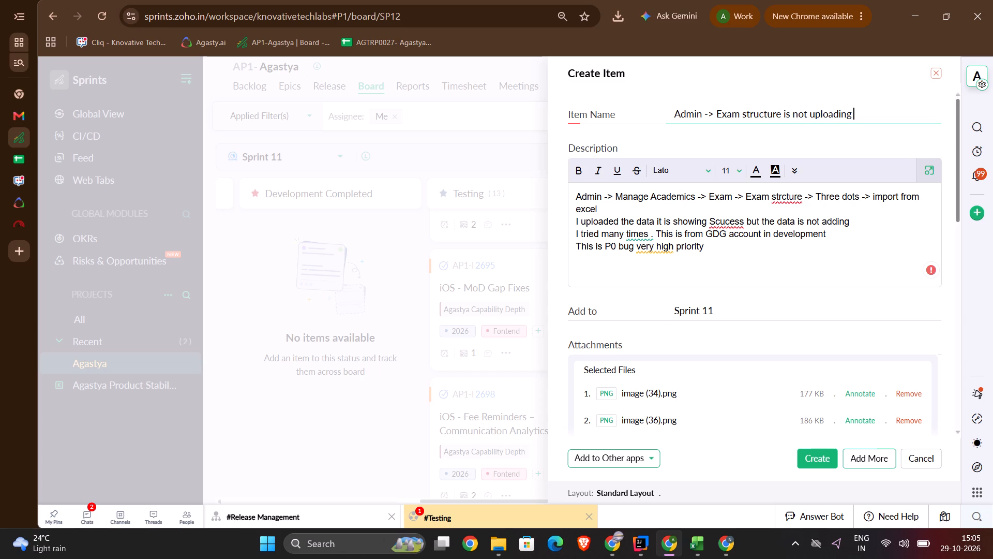
{"action": "key", "text": "w"}
{"action": "type", "text": "ith import from excel(Web)"}
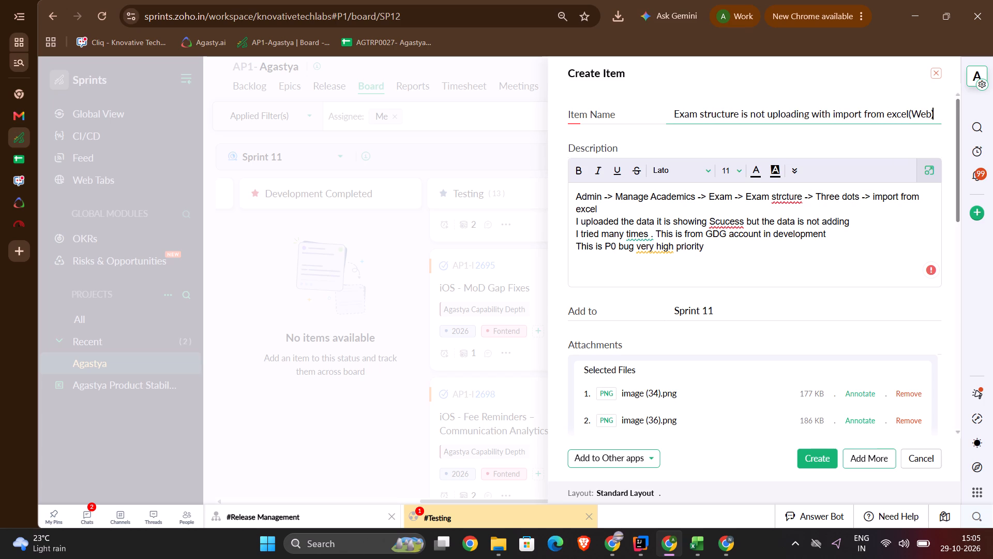
Review the full item name from beginning to end.
{"action": "left_click", "coordinate": [717, 116]}
{"action": "key", "text": "Left"}
{"action": "key", "text": "Left"}
{"action": "key", "text": "Left"}
{"action": "key", "text": "Left"}
{"action": "key", "text": "Left"}
{"action": "key", "text": "Left"}
{"action": "key", "text": "Left"}
{"action": "key", "text": "Left"}
{"action": "key", "text": "Left"}
{"action": "key", "text": "Left"}
{"action": "key", "text": "Left"}
{"action": "key", "text": "Left"}
{"action": "key", "text": "Left"}
{"action": "key", "text": "Left"}
{"action": "key", "text": "Left"}
{"action": "key", "text": "Left"}
{"action": "key", "text": "Left"}
{"action": "key", "text": "Left"}
{"action": "key", "text": "Left"}
{"action": "key", "text": "Left"}
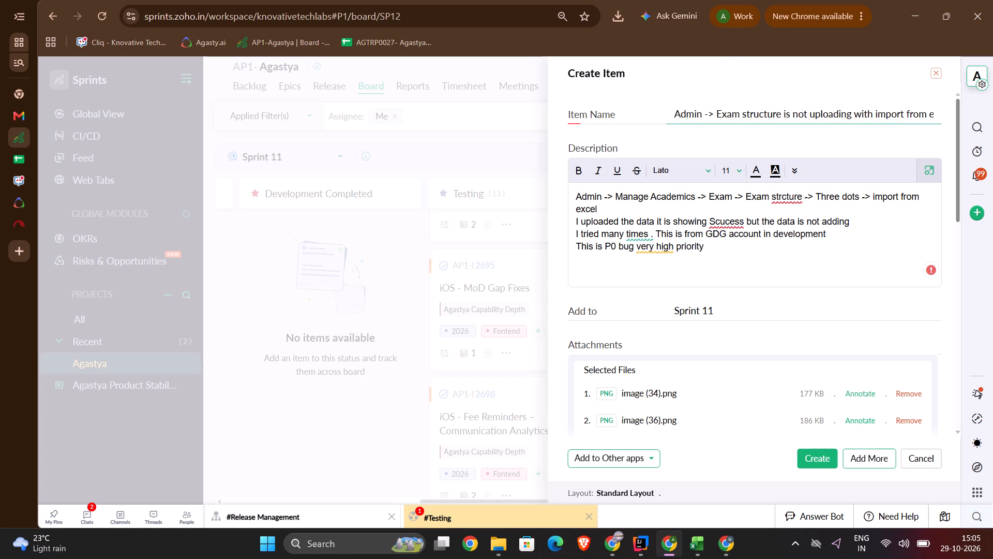
{"action": "left_click", "coordinate": [747, 115]}
{"action": "left_click", "coordinate": [914, 114]}
{"action": "key", "text": "Right"}
{"action": "key", "text": "Right"}
{"action": "key", "text": "Right"}
{"action": "key", "text": "Right"}
{"action": "key", "text": "Right"}
{"action": "key", "text": "Right"}
{"action": "key", "text": "Right"}
{"action": "key", "text": "Right"}
{"action": "key", "text": "Right"}
{"action": "key", "text": "Right"}
{"action": "key", "text": "Right"}
{"action": "key", "text": "Right"}
{"action": "key", "text": "Right"}
{"action": "key", "text": "Right"}
{"action": "key", "text": "Right"}
{"action": "key", "text": "Right"}
{"action": "key", "text": "Right"}
{"action": "key", "text": "Right"}
{"action": "key", "text": "Right"}
{"action": "key", "text": "Right"}
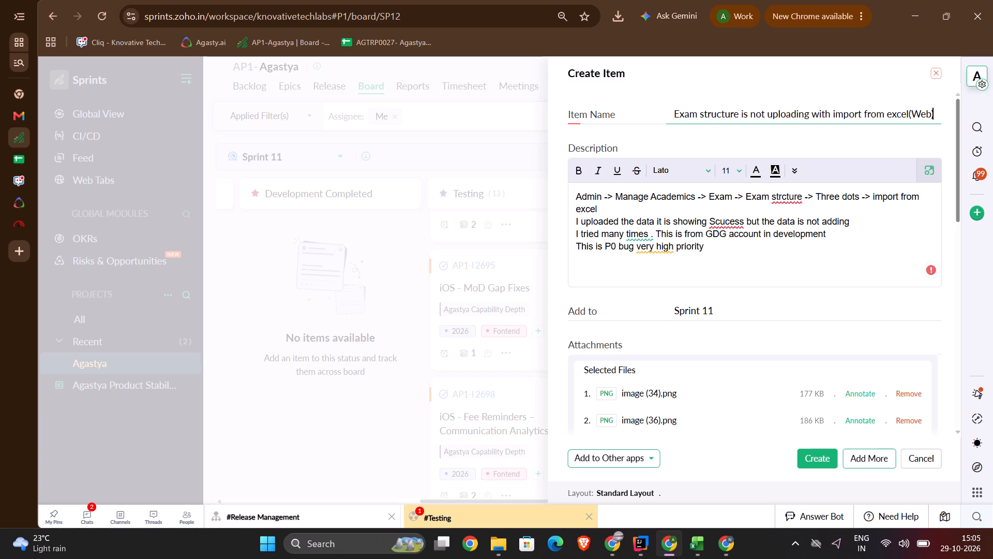
Assign the new item to Deepansh and Yaswanth, the two colleagues tagged in the #Bugs report.
{"action": "scroll", "coordinate": [727, 320], "scroll_direction": "down", "scroll_amount": 4}
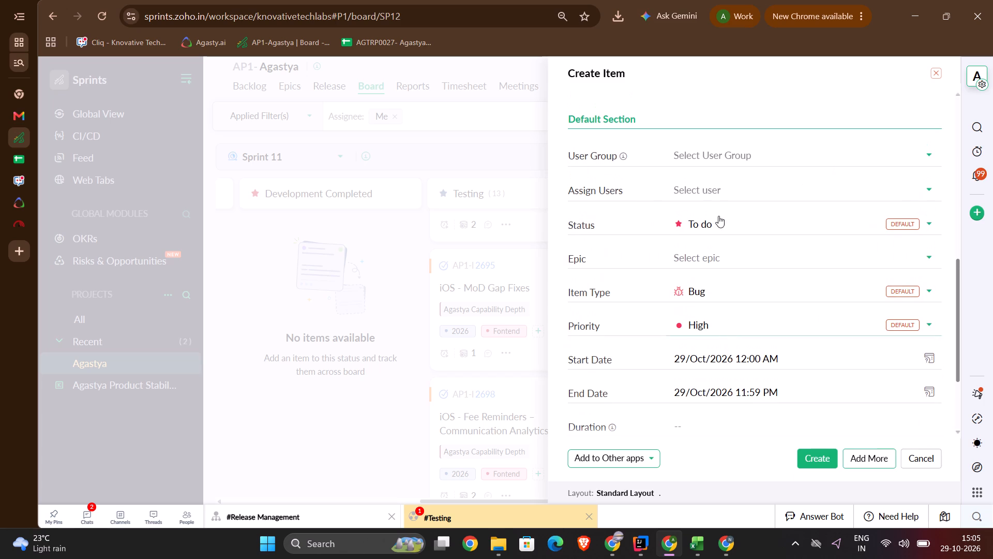
{"action": "left_click", "coordinate": [702, 196]}
{"action": "scroll", "coordinate": [723, 305], "scroll_direction": "down", "scroll_amount": 1}
{"action": "left_click", "coordinate": [730, 279]}
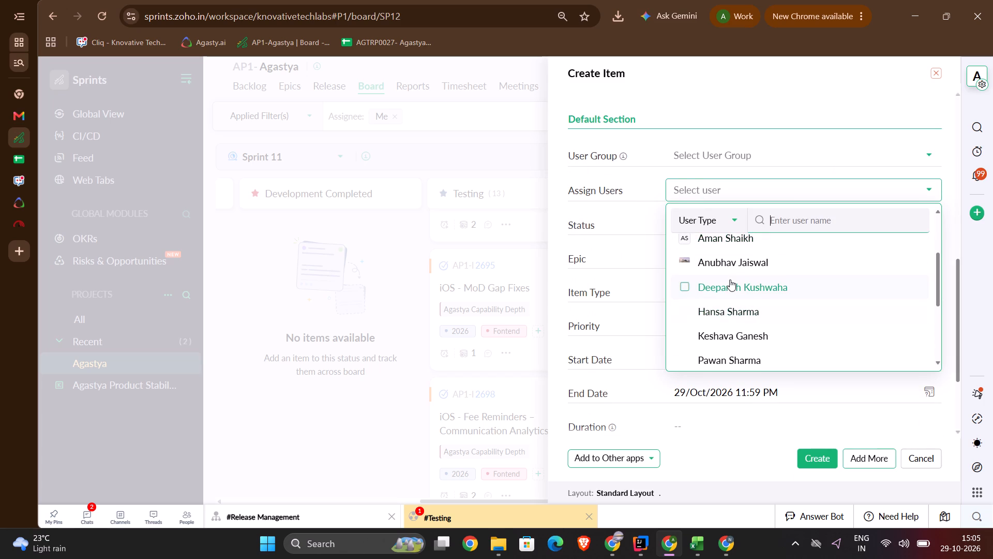
{"action": "scroll", "coordinate": [730, 279], "scroll_direction": "down", "scroll_amount": 7}
{"action": "scroll", "coordinate": [738, 329], "scroll_direction": "down", "scroll_amount": 2}
{"action": "left_click", "coordinate": [716, 343]}
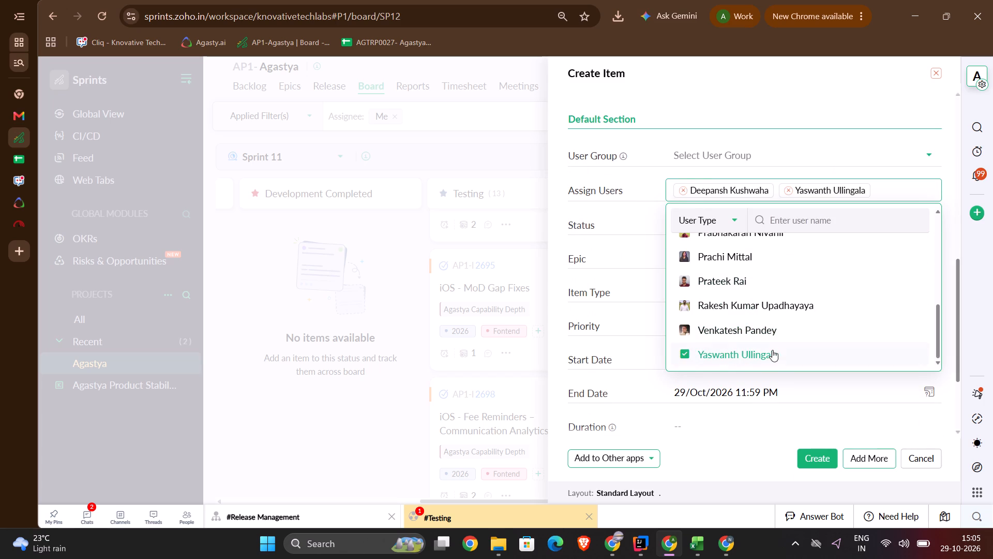
{"action": "left_click", "coordinate": [607, 201]}
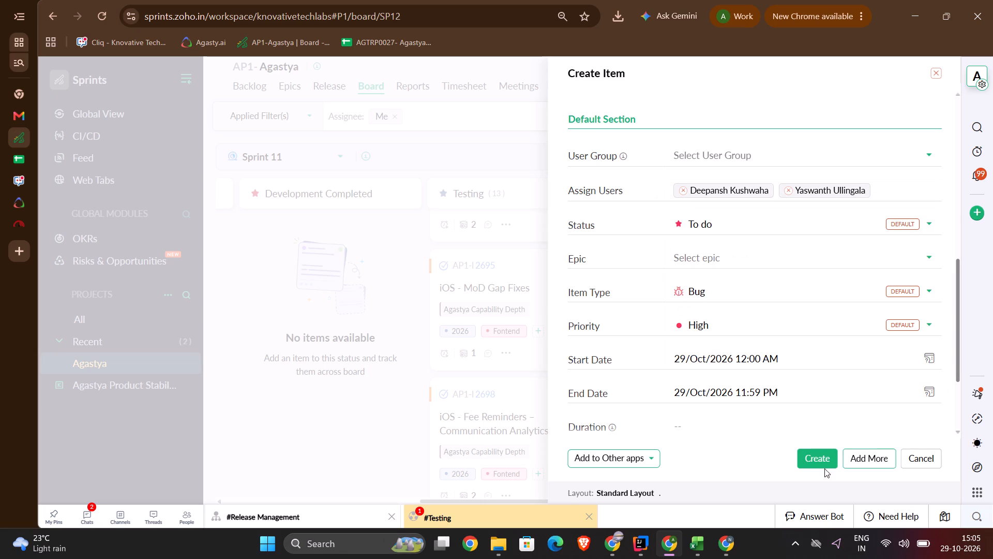
Create the bug item in Sprint 11.
{"action": "left_click", "coordinate": [824, 463]}
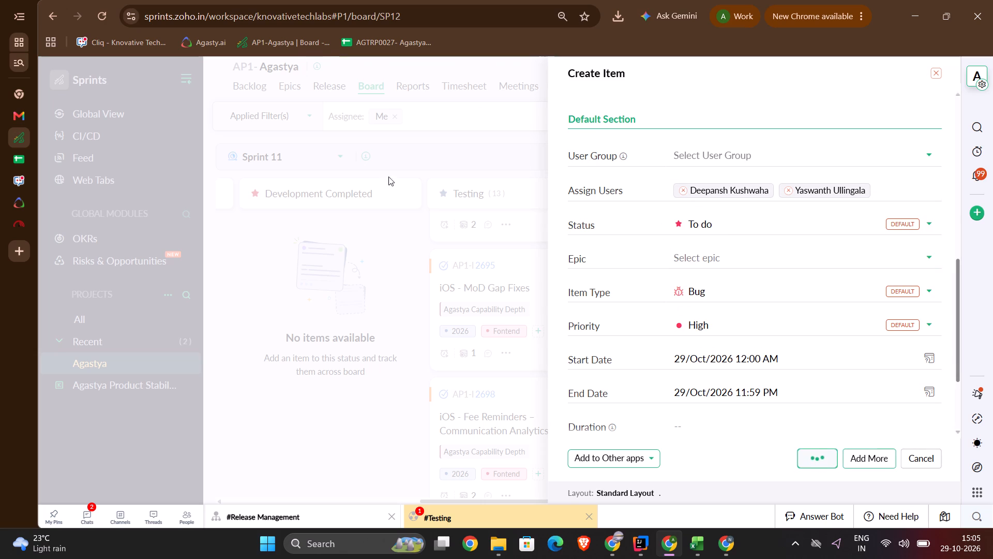
{"action": "scroll", "coordinate": [472, 290], "scroll_direction": "up", "scroll_amount": 2}
{"action": "scroll", "coordinate": [327, 256], "scroll_direction": "right", "scroll_amount": 6}
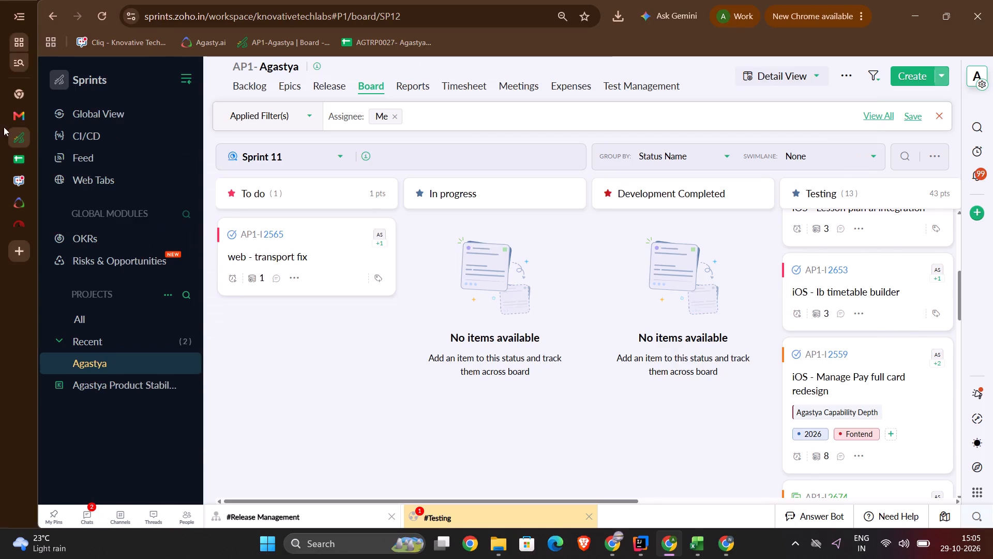
Switch to Cliq and read the unread direct message from Keshava.
{"action": "left_click", "coordinate": [43, 178]}
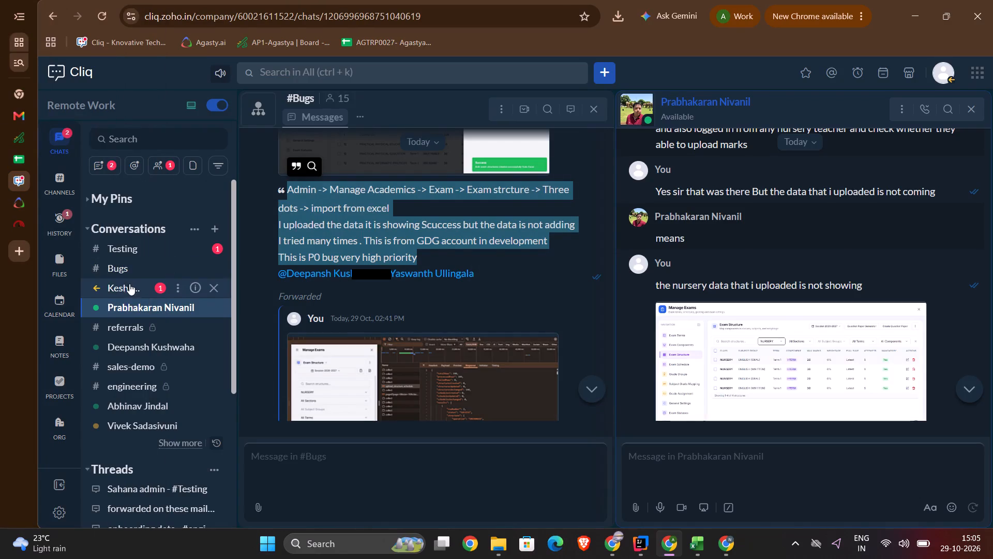
{"action": "left_click", "coordinate": [128, 284]}
{"action": "left_click", "coordinate": [136, 235]}
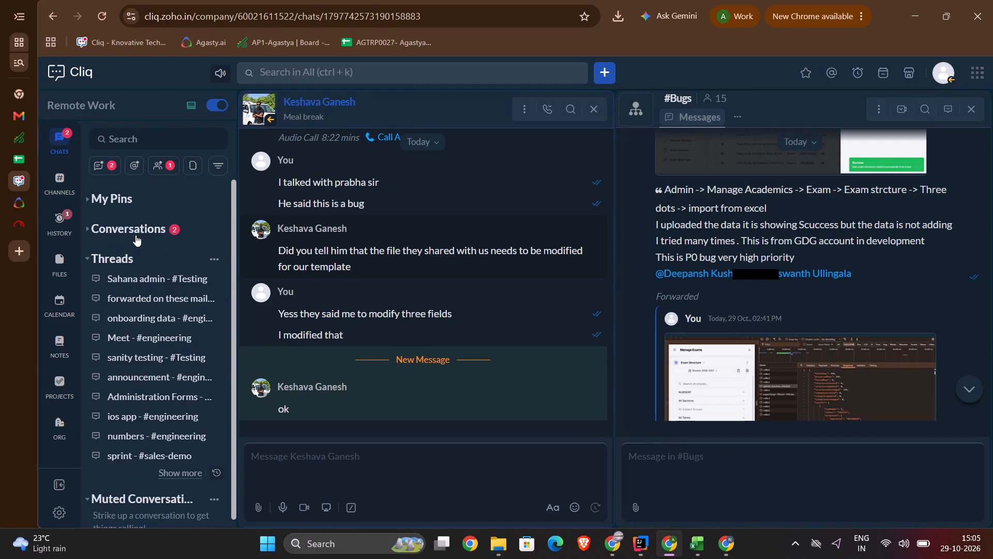
{"action": "left_click", "coordinate": [67, 130]}
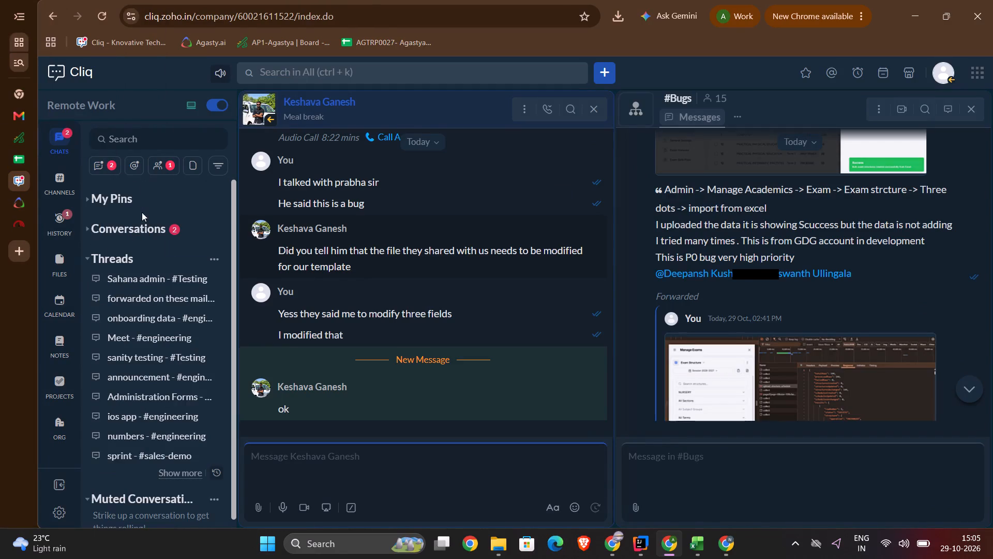
{"action": "left_click", "coordinate": [105, 161]}
{"action": "double_click", "coordinate": [103, 165]}
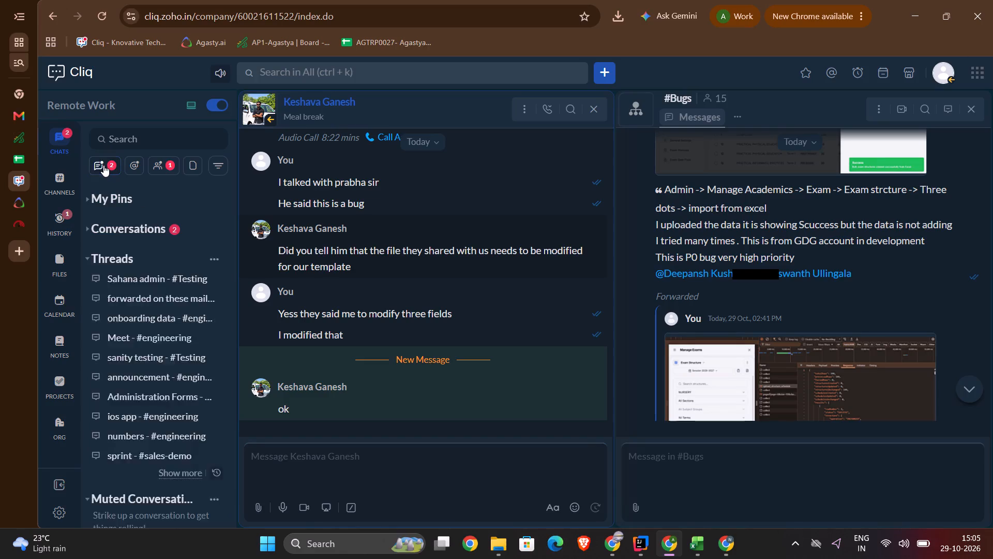
{"action": "left_click", "coordinate": [104, 166]}
{"action": "left_click", "coordinate": [139, 225]}
Reply "Yess I added" in the #Testing channel to the question about adding all the bugs in sprints.
{"action": "left_click", "coordinate": [141, 254]}
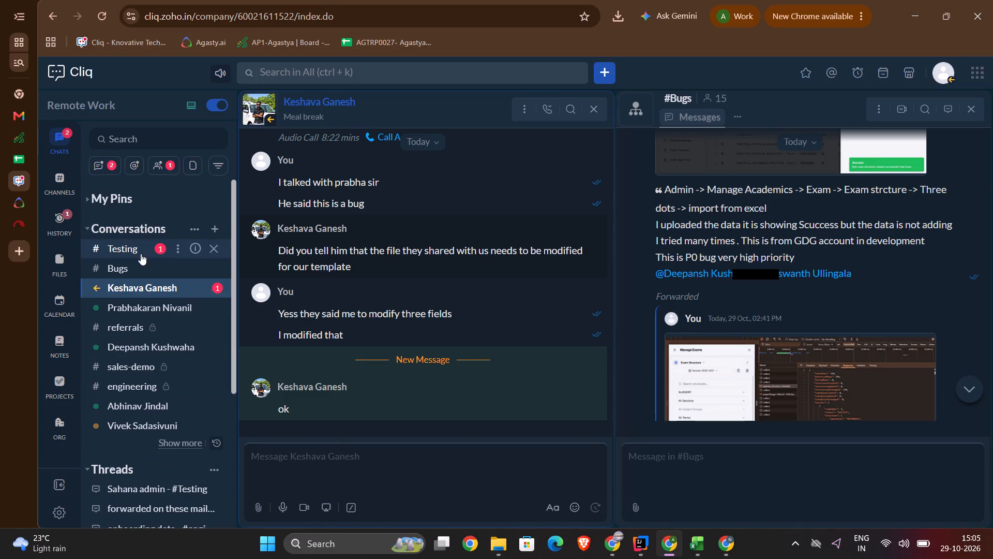
{"action": "scroll", "coordinate": [386, 313], "scroll_direction": "down", "scroll_amount": 1}
{"action": "scroll", "coordinate": [384, 385], "scroll_direction": "down", "scroll_amount": 1}
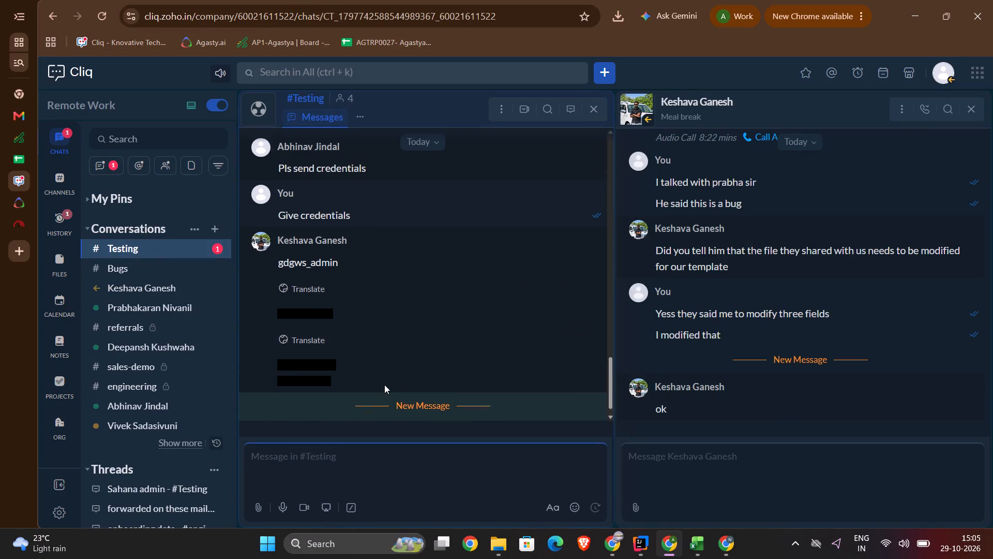
{"action": "scroll", "coordinate": [384, 385], "scroll_direction": "down", "scroll_amount": 1}
{"action": "left_click", "coordinate": [343, 464]}
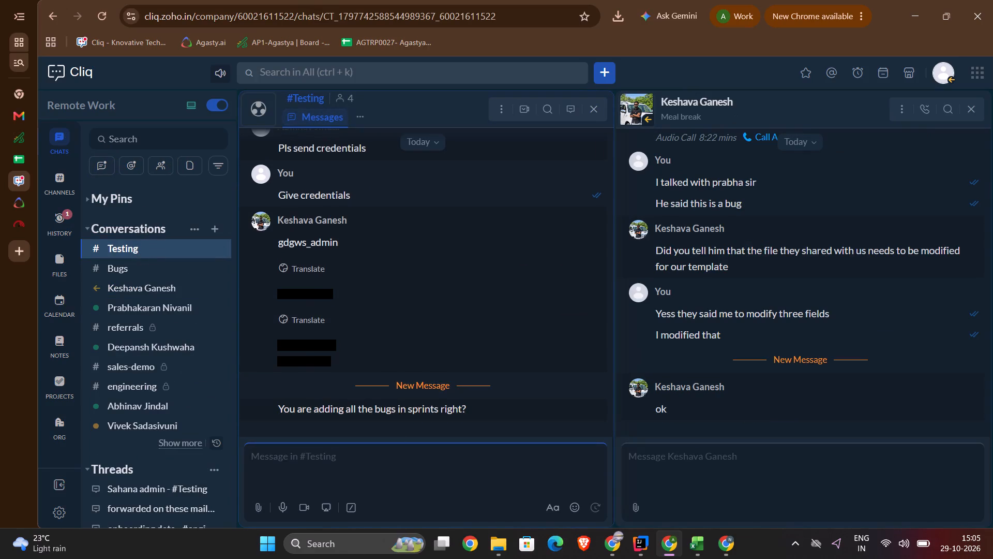
{"action": "left_click", "coordinate": [373, 465]}
{"action": "type", "text": "Yess s"}
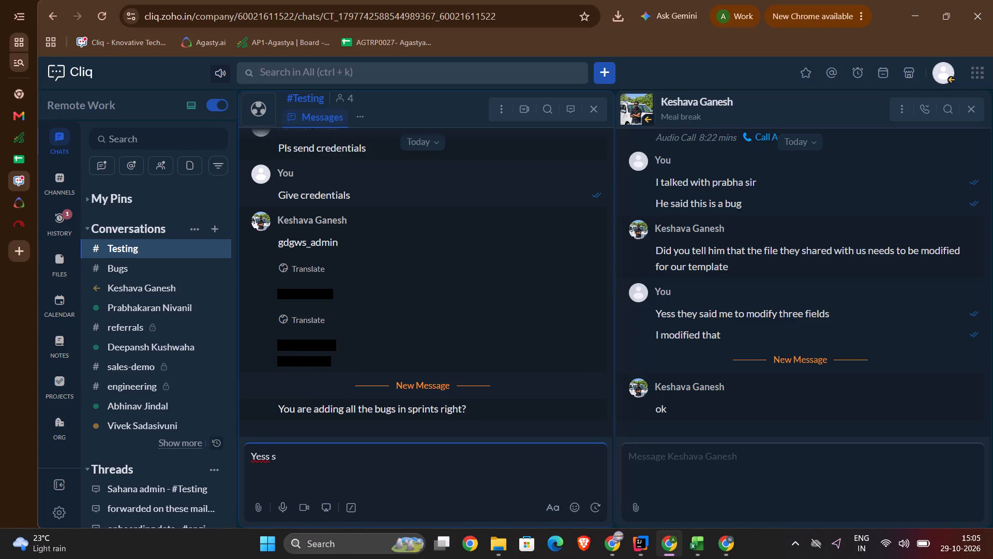
{"action": "type", "text": "ier"}
{"action": "key", "text": "BackSpace"}
{"action": "key", "text": "BackSpace"}
{"action": "key", "text": "BackSpace"}
{"action": "key", "text": "BackSpace"}
{"action": "type", "text": "I added"}
{"action": "key", "text": "space"}
{"action": "key", "text": "Return"}
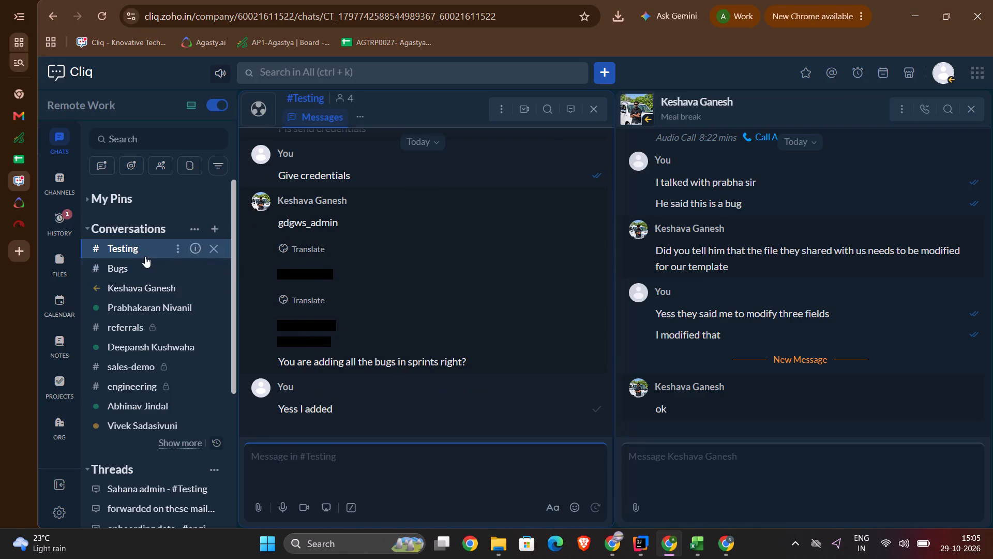
Load and read the latest replies to the exam structure import bug in the #Bugs channel.
{"action": "left_click", "coordinate": [140, 257]}
{"action": "left_click", "coordinate": [129, 272]}
{"action": "scroll", "coordinate": [371, 330], "scroll_direction": "down", "scroll_amount": 10}
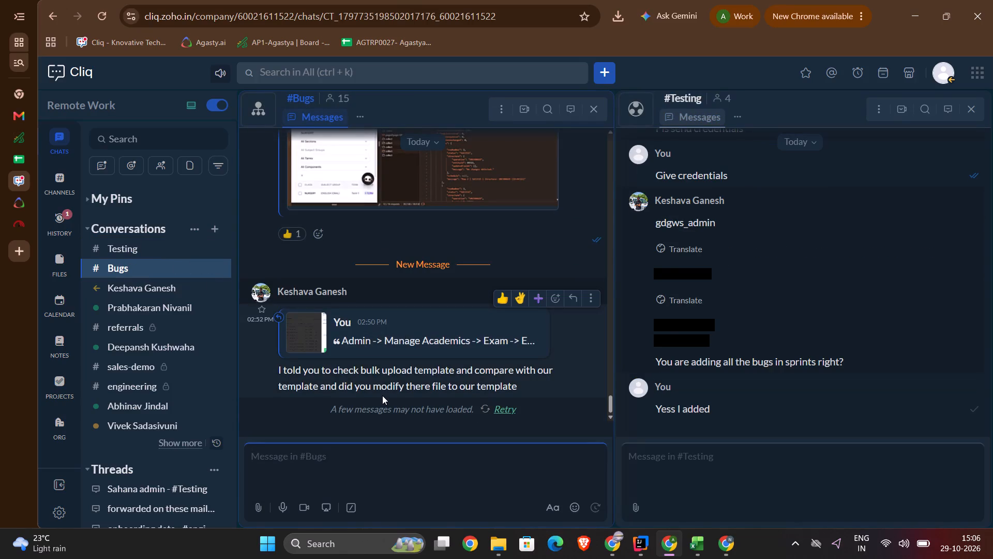
{"action": "left_click", "coordinate": [503, 405]}
{"action": "scroll", "coordinate": [529, 335], "scroll_direction": "down", "scroll_amount": 1}
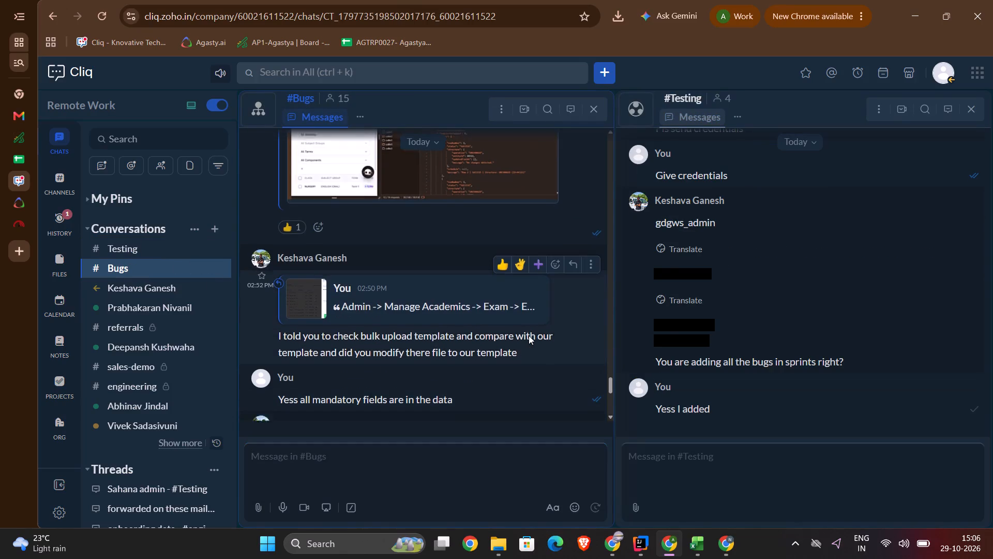
{"action": "scroll", "coordinate": [529, 335], "scroll_direction": "down", "scroll_amount": 9}
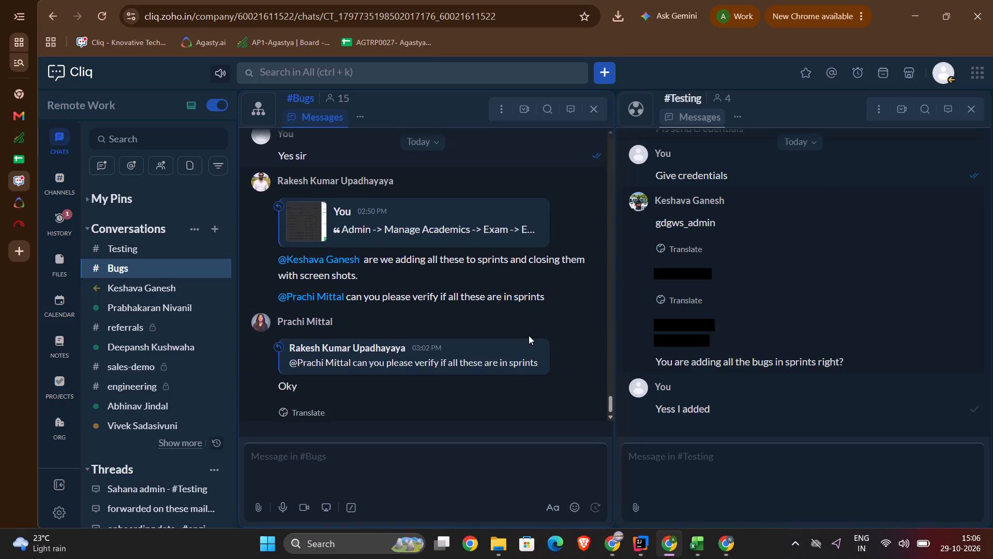
{"action": "scroll", "coordinate": [529, 335], "scroll_direction": "down", "scroll_amount": 1}
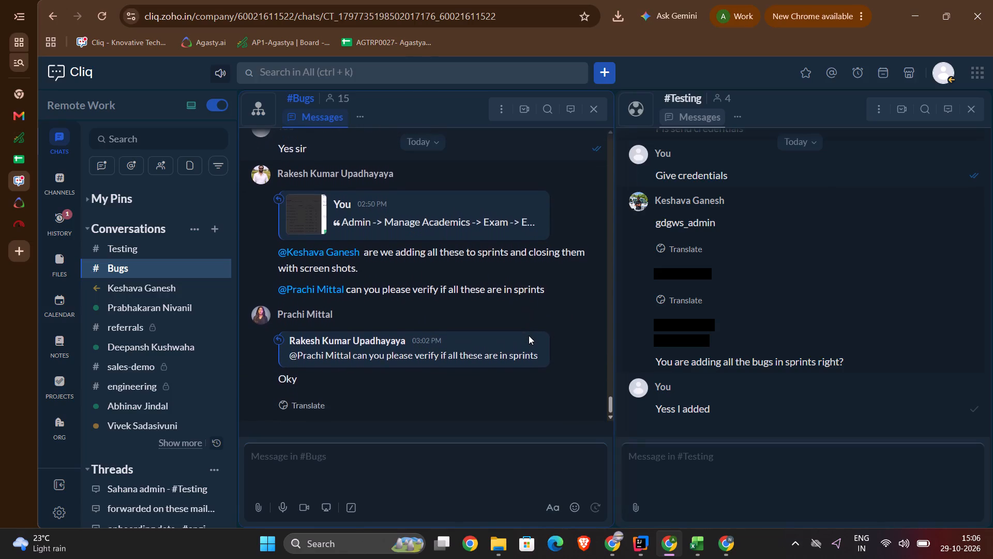
{"action": "scroll", "coordinate": [529, 335], "scroll_direction": "up", "scroll_amount": 1}
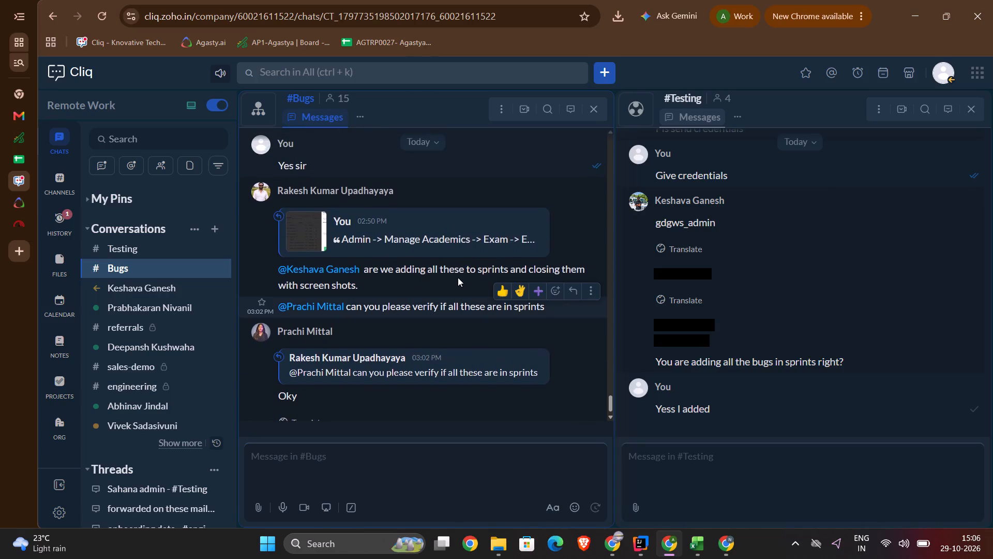
{"action": "scroll", "coordinate": [458, 277], "scroll_direction": "up", "scroll_amount": 1}
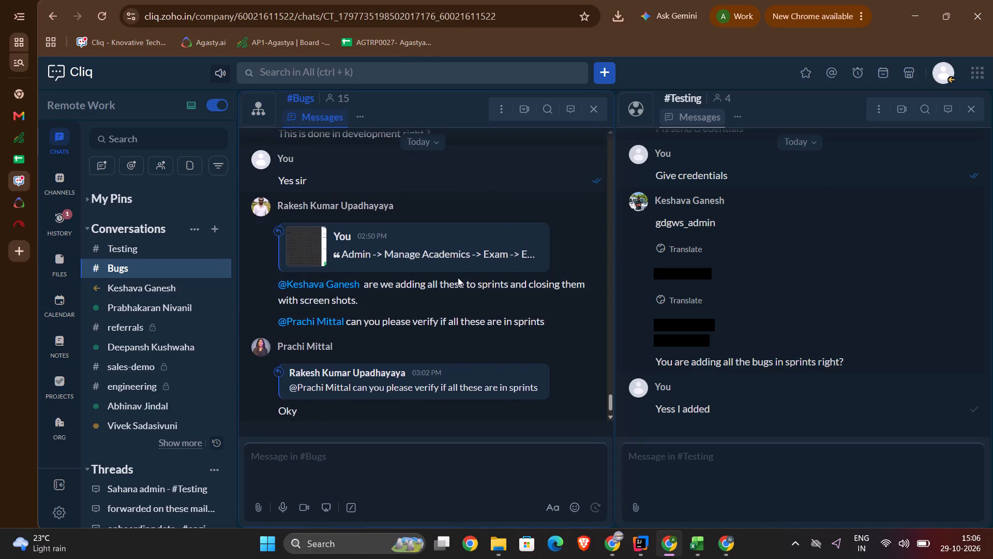
{"action": "scroll", "coordinate": [381, 260], "scroll_direction": "down", "scroll_amount": 1}
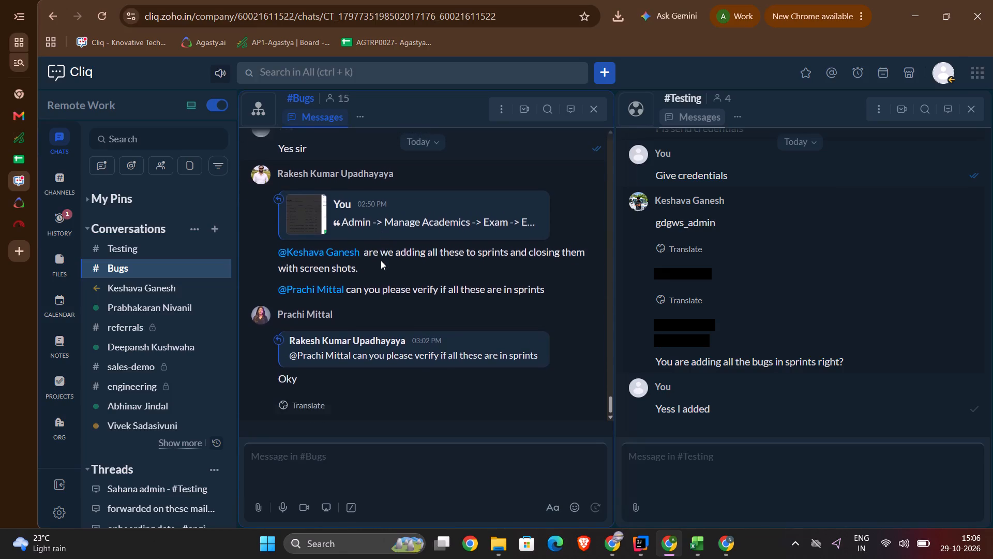
{"action": "scroll", "coordinate": [381, 260], "scroll_direction": "down", "scroll_amount": 1}
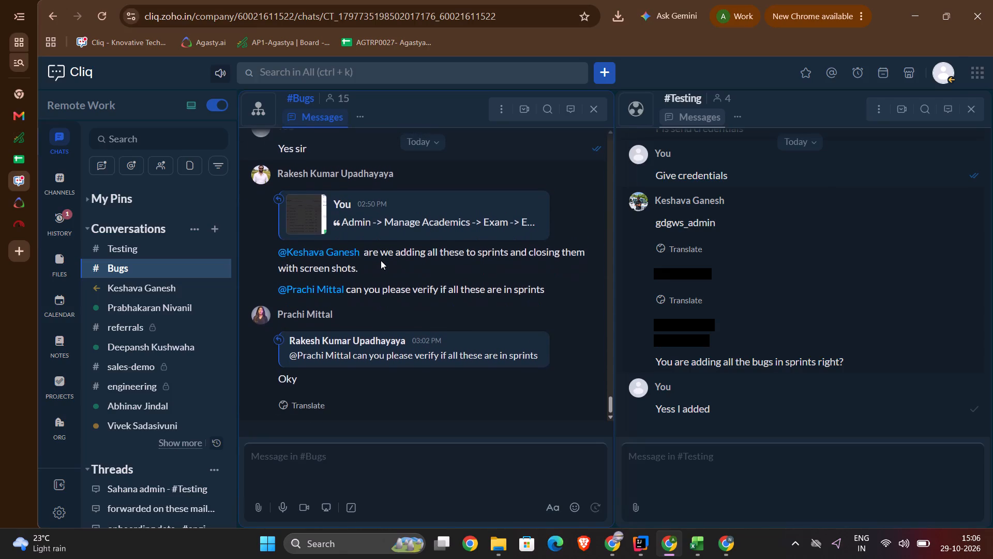